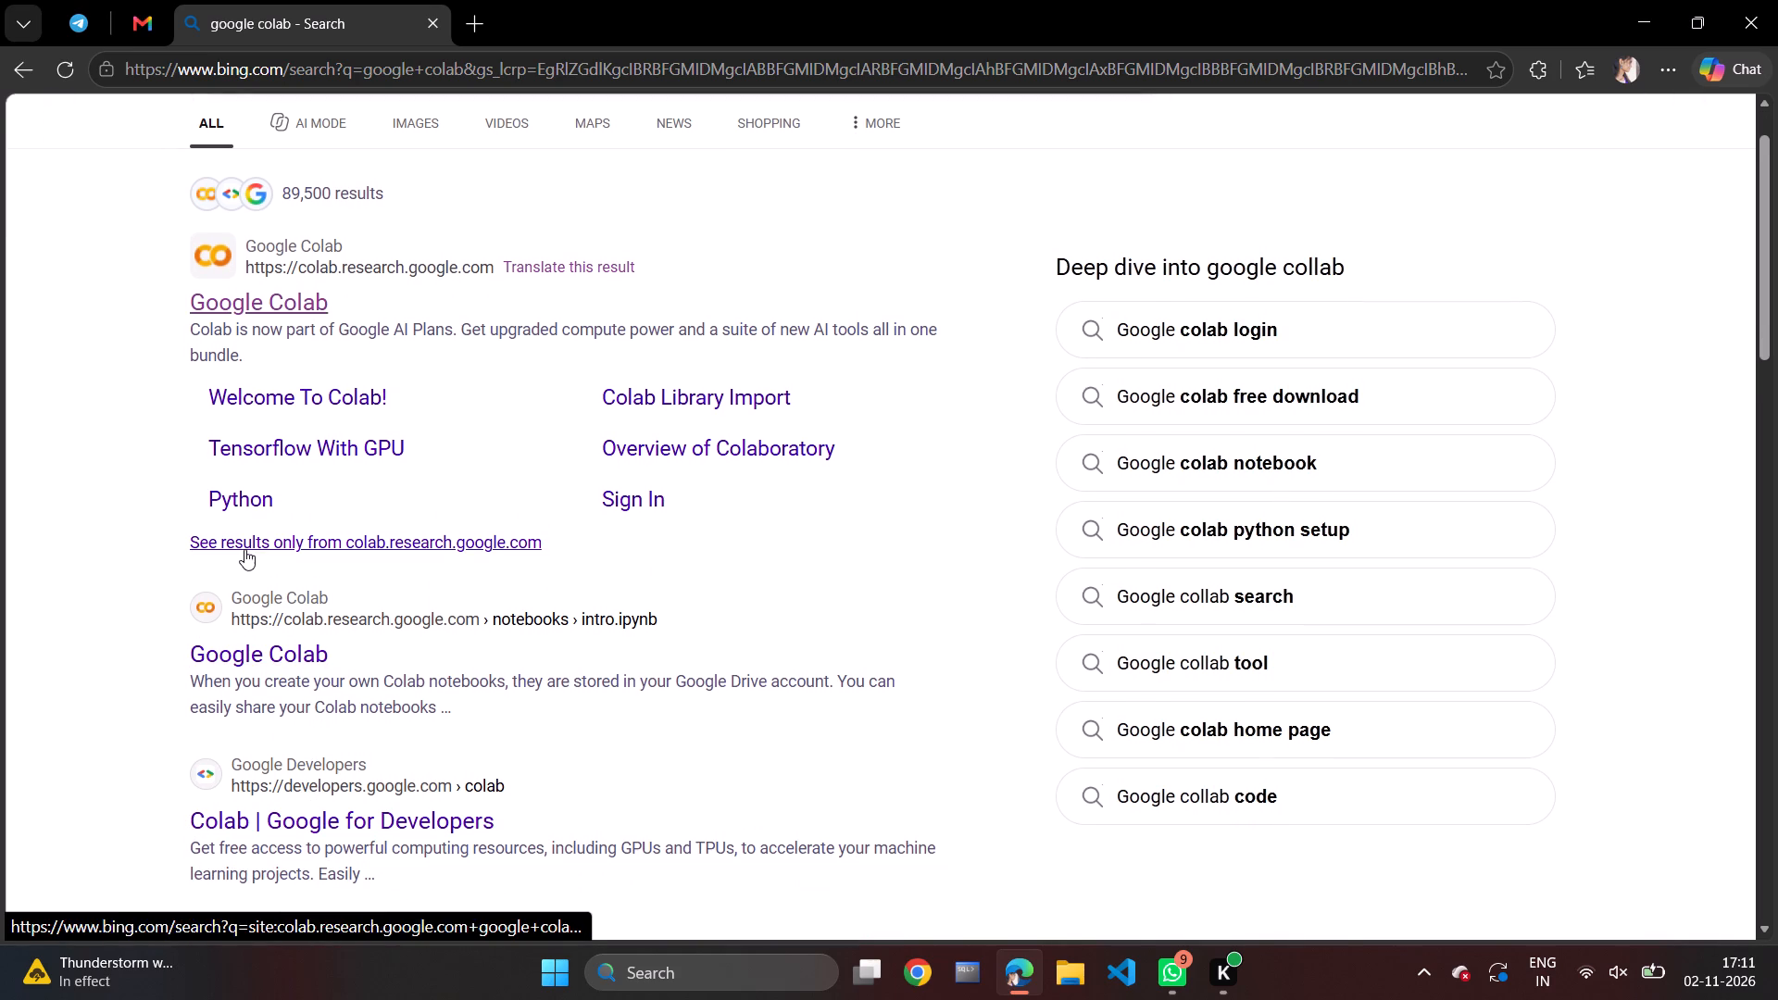
# Open Canva from a new browser tab, and close the Google Colab search tab and the leftover blank tab.
pyautogui.click(470, 20)
pyautogui.click(505, 377)
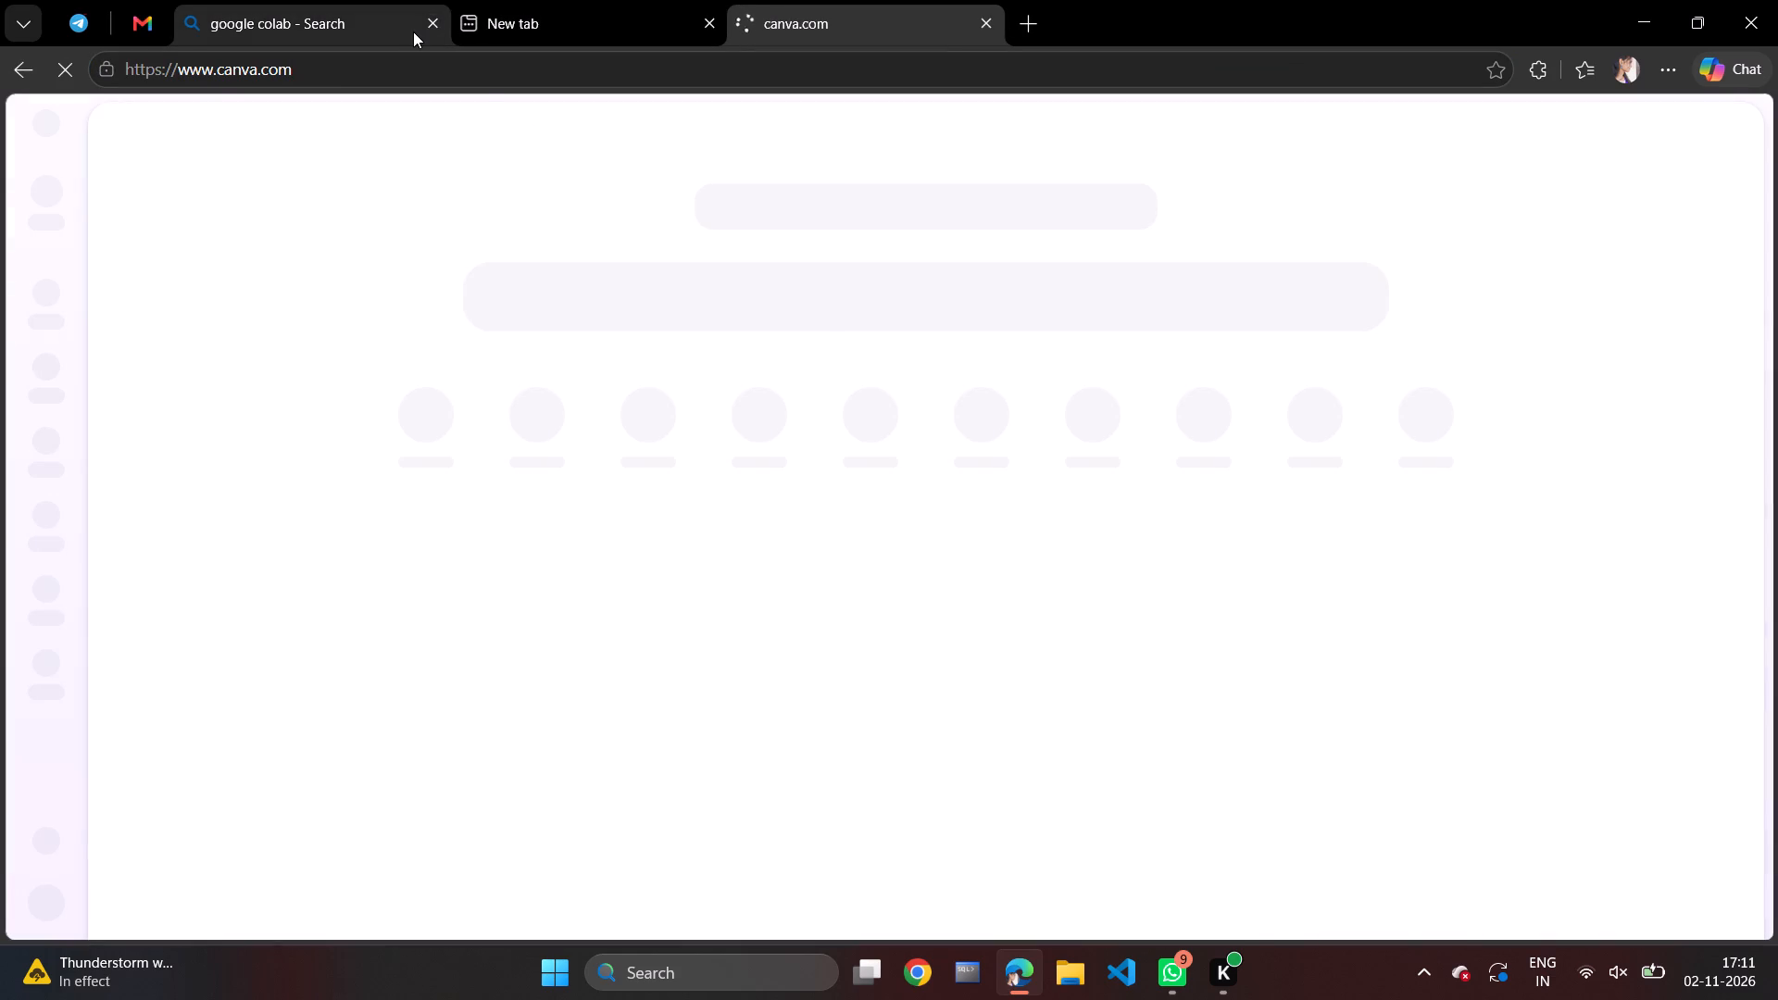
pyautogui.click(426, 30)
pyautogui.click(426, 30)
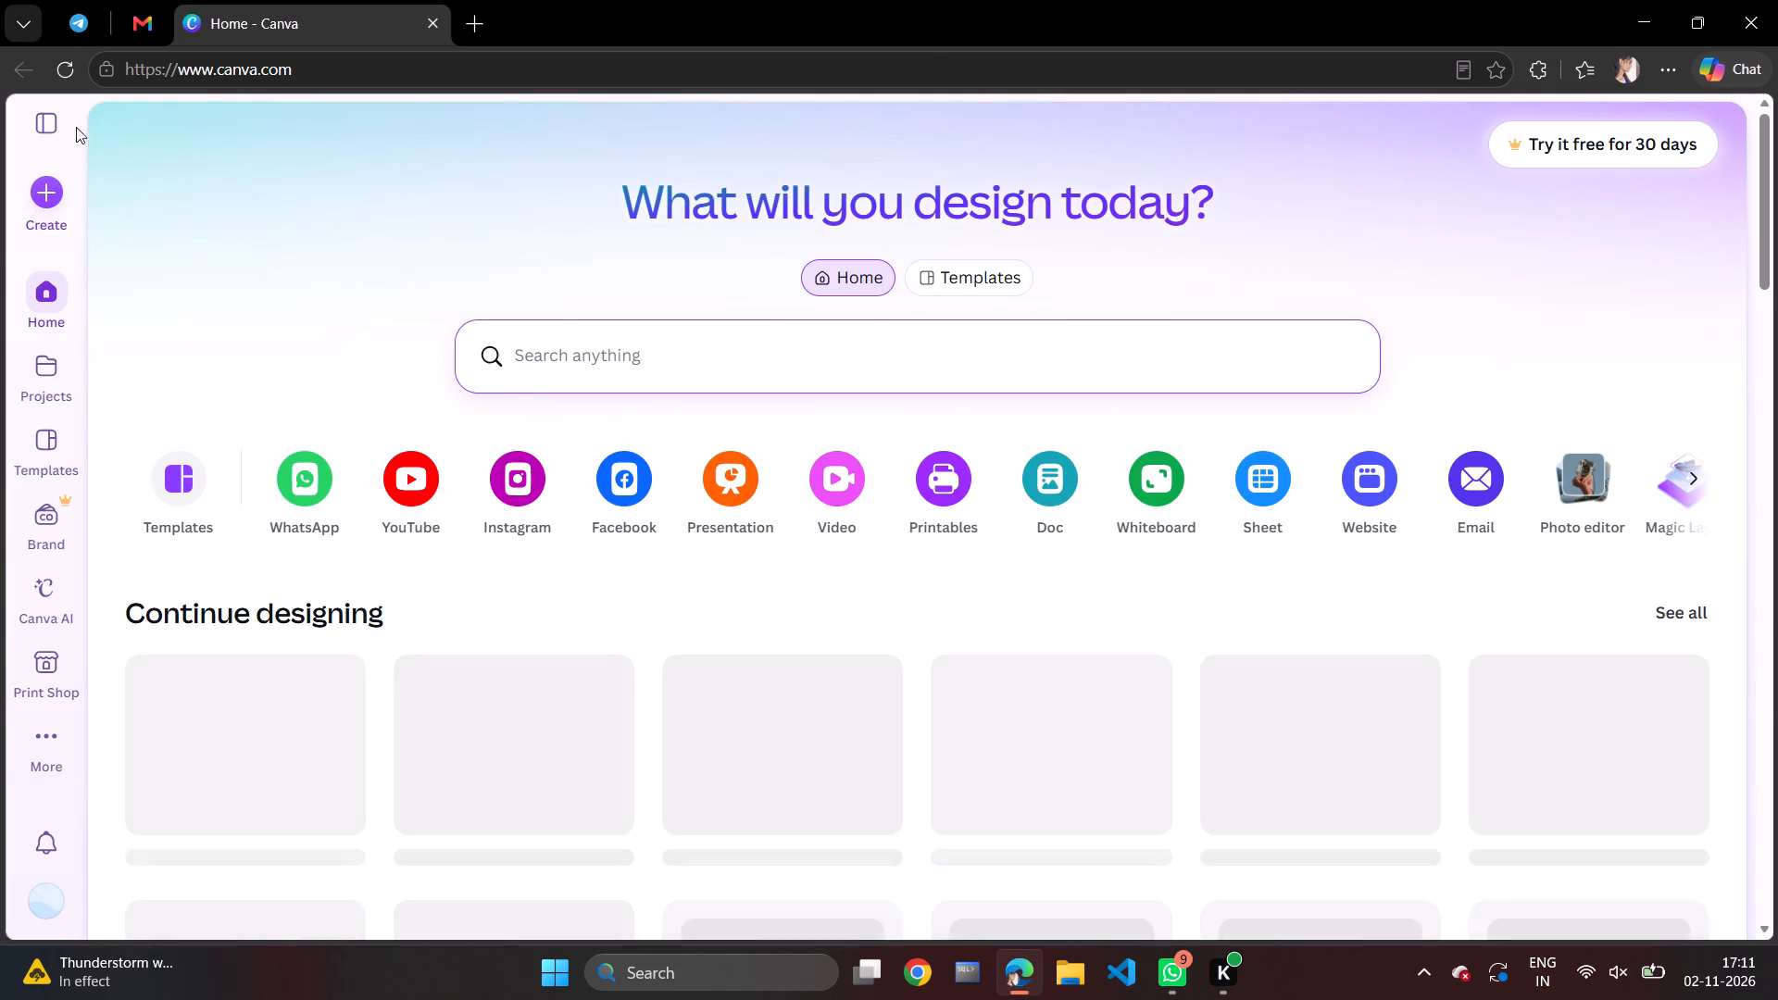
# Create a new blank Pinterest Pin (2:3) design from the Pinterest social media formats.
pyautogui.click(43, 192)
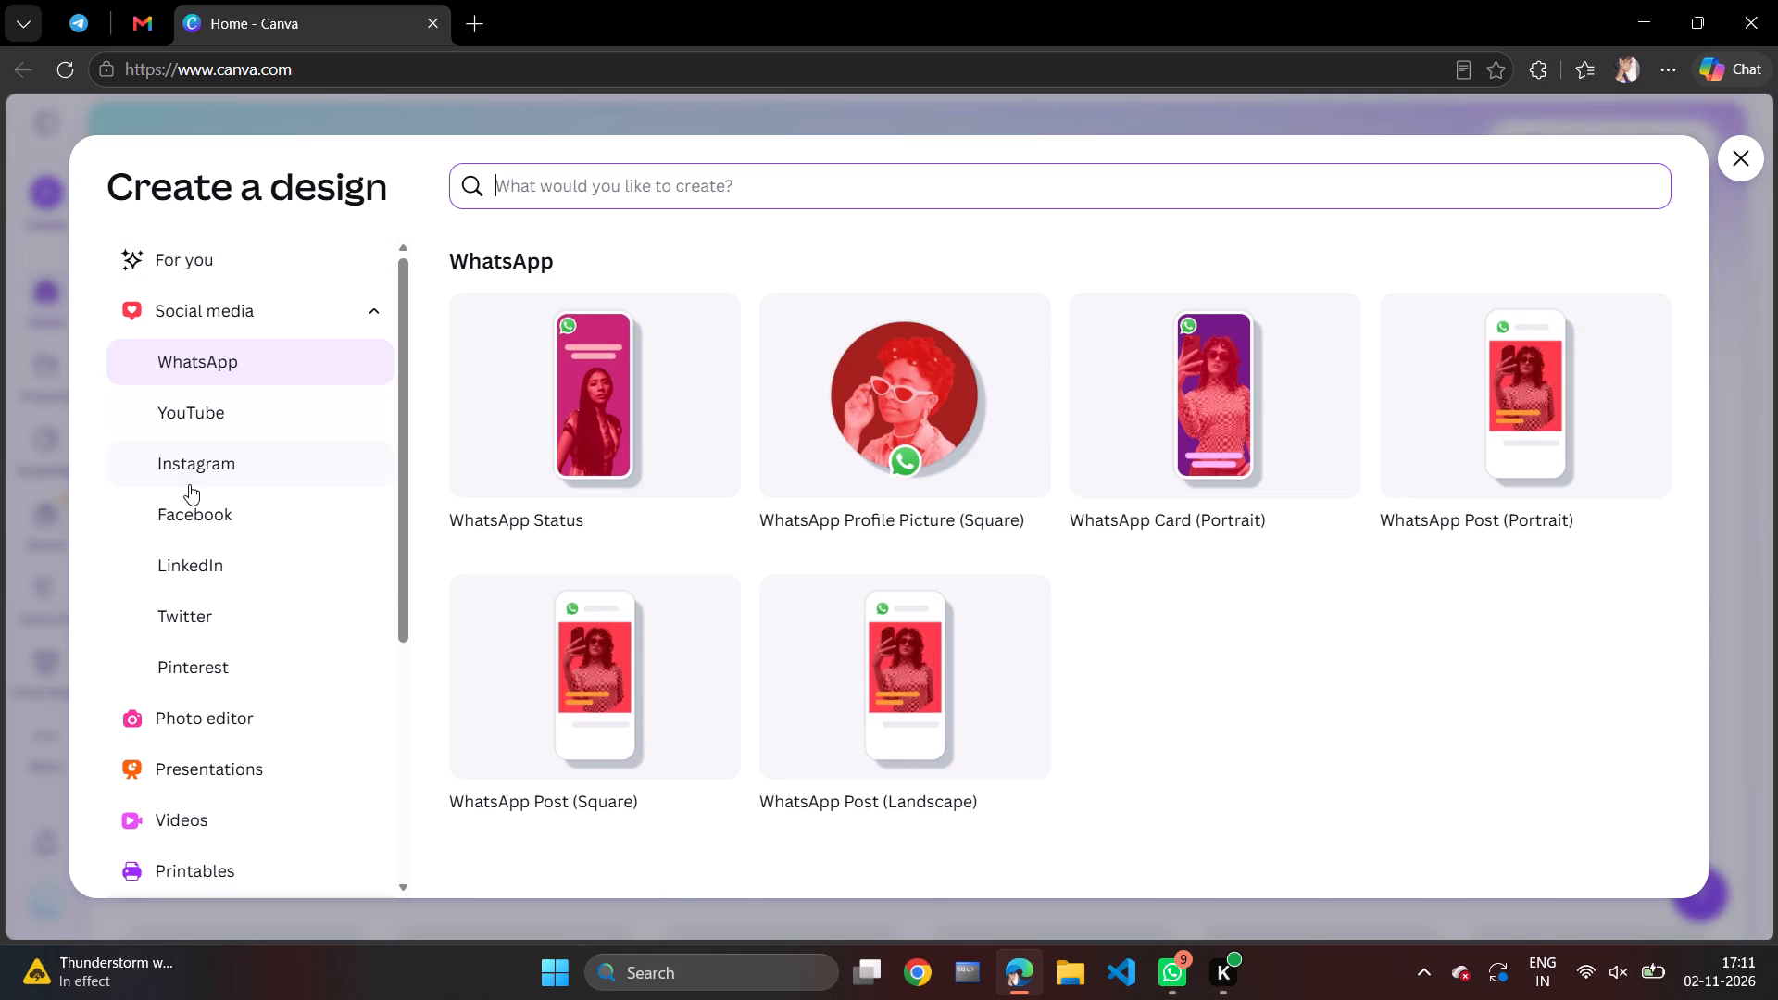
pyautogui.click(195, 655)
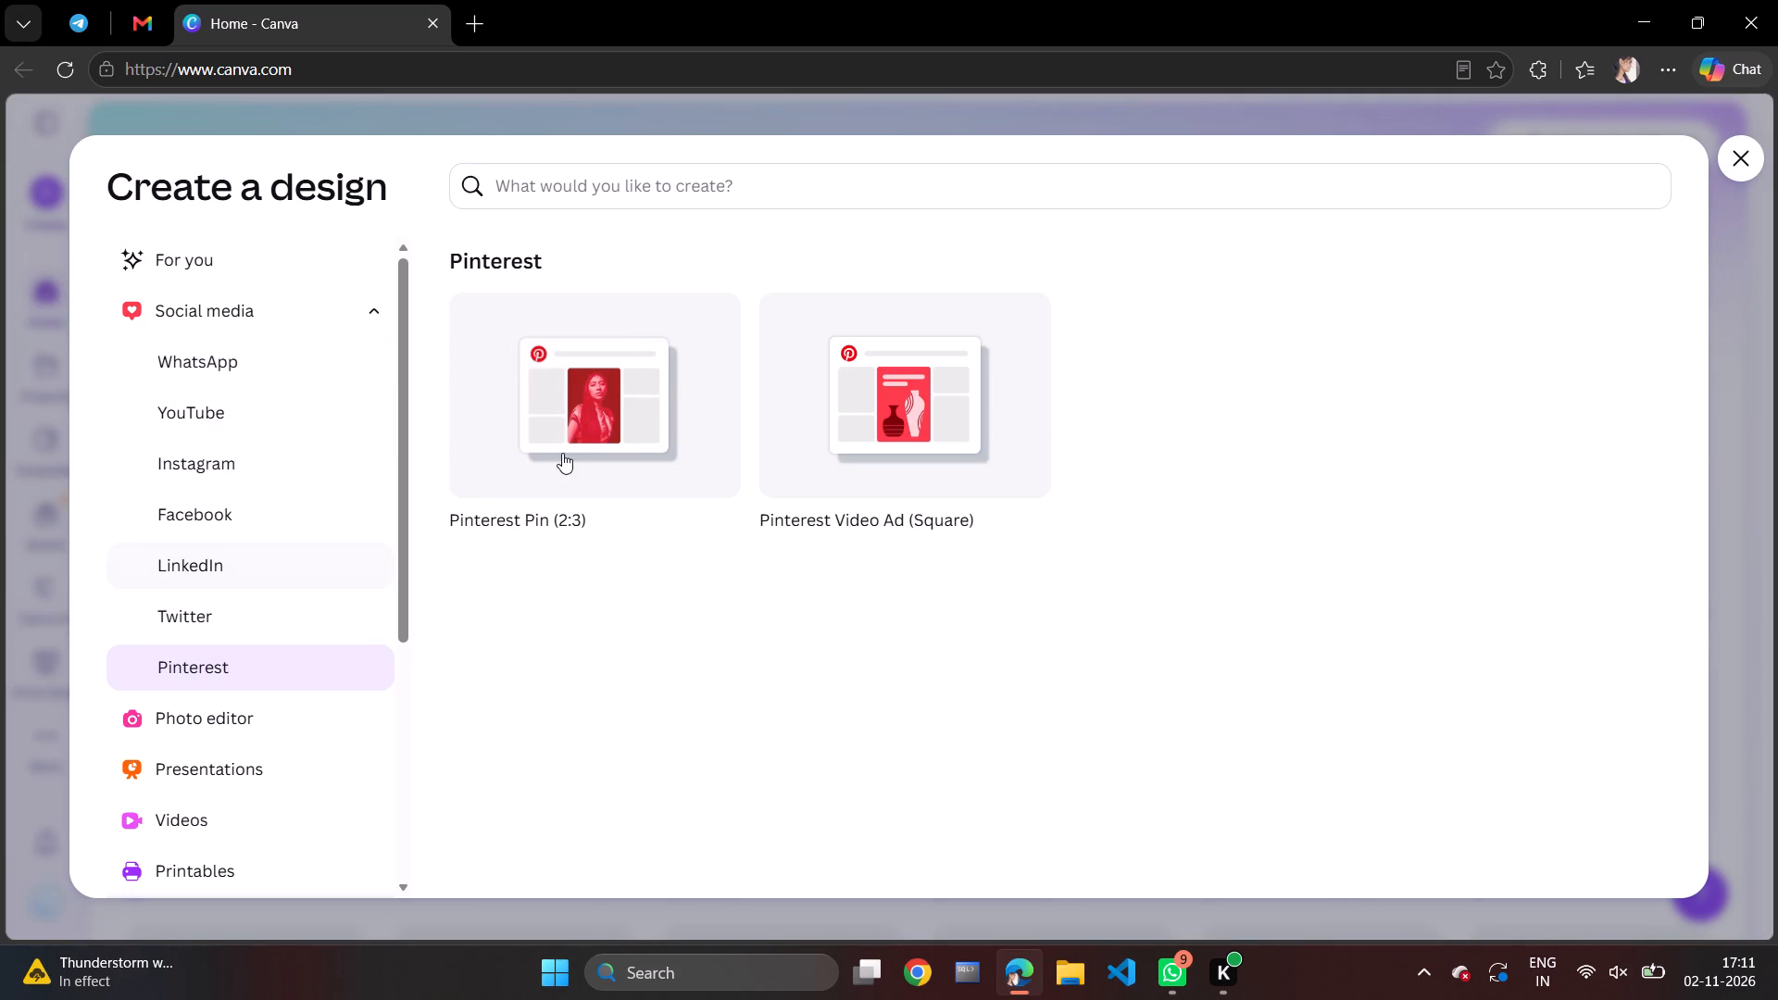
pyautogui.click(645, 362)
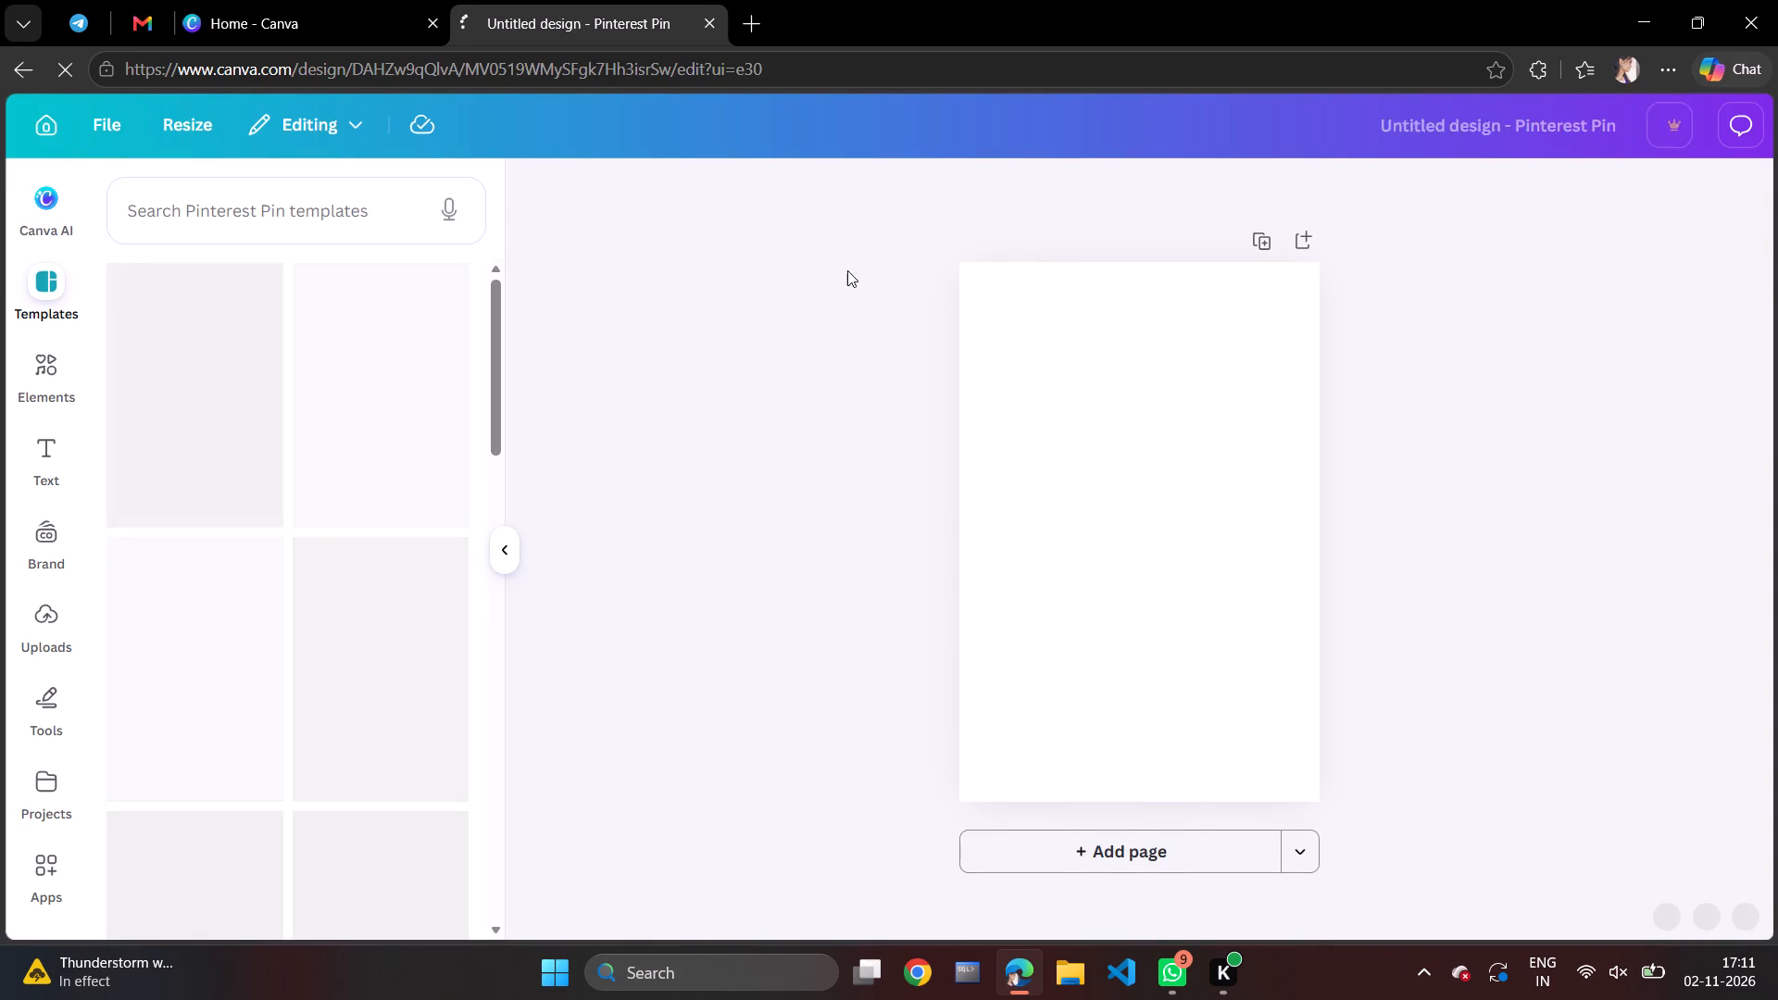
pyautogui.click(959, 263)
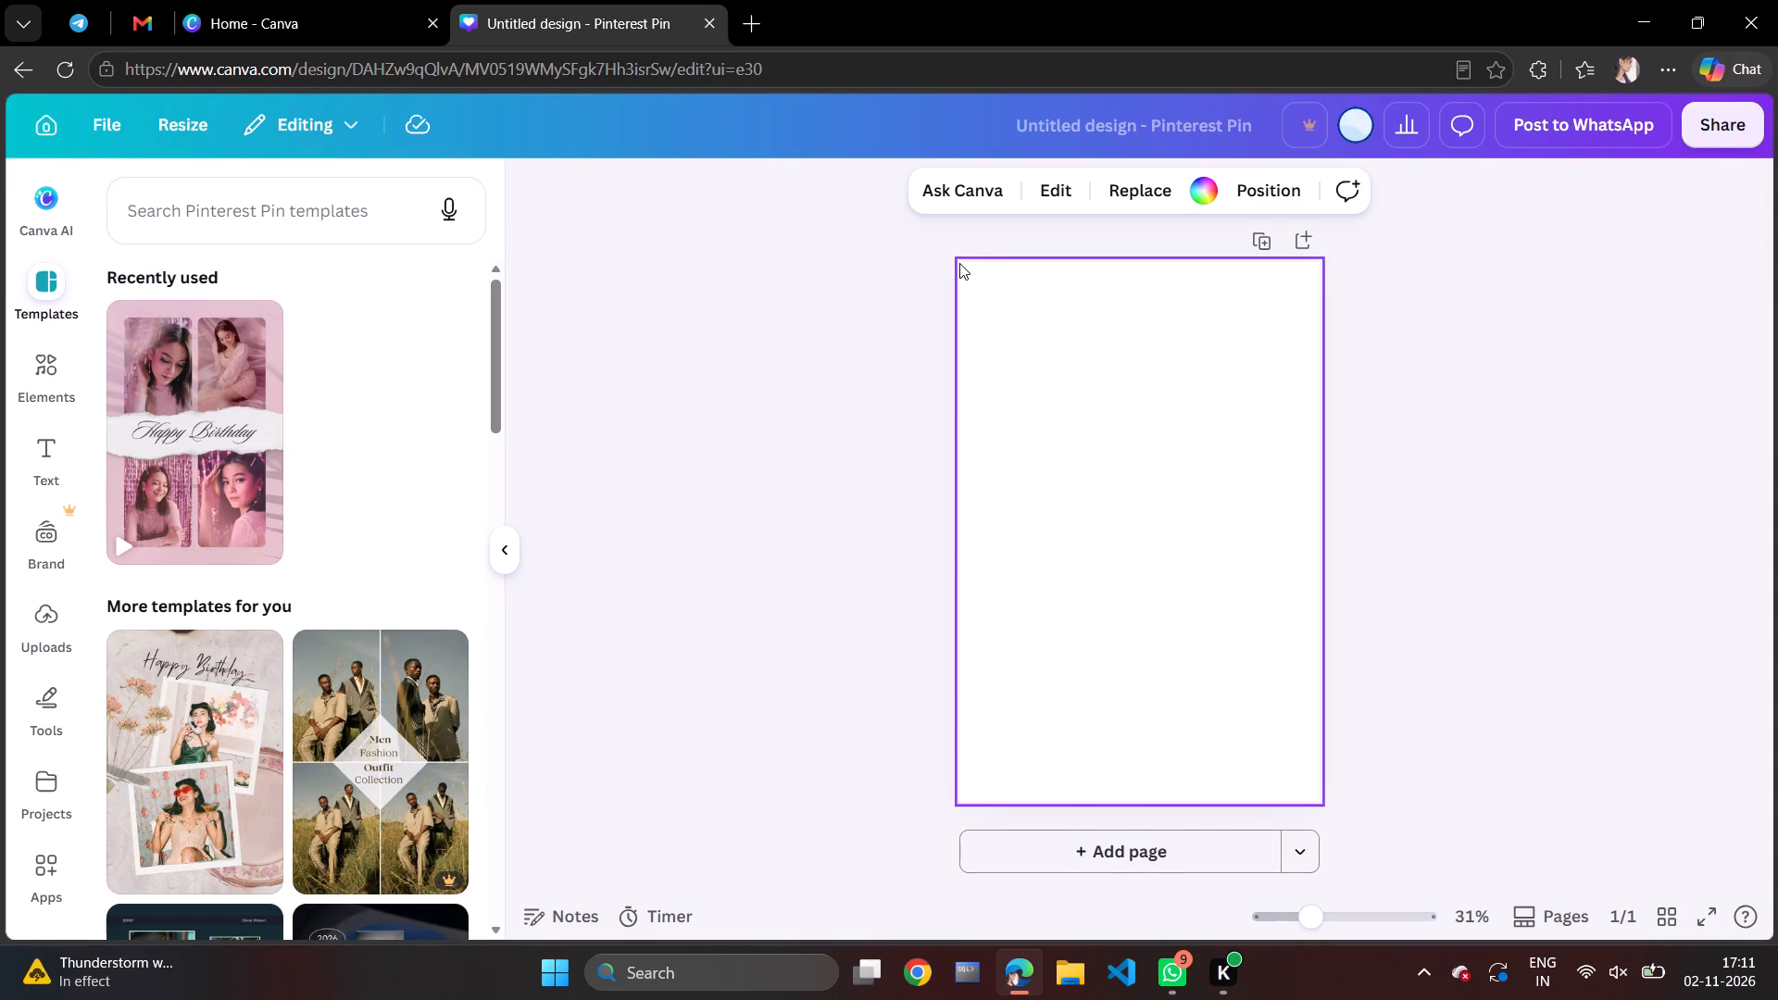
pyautogui.click(864, 307)
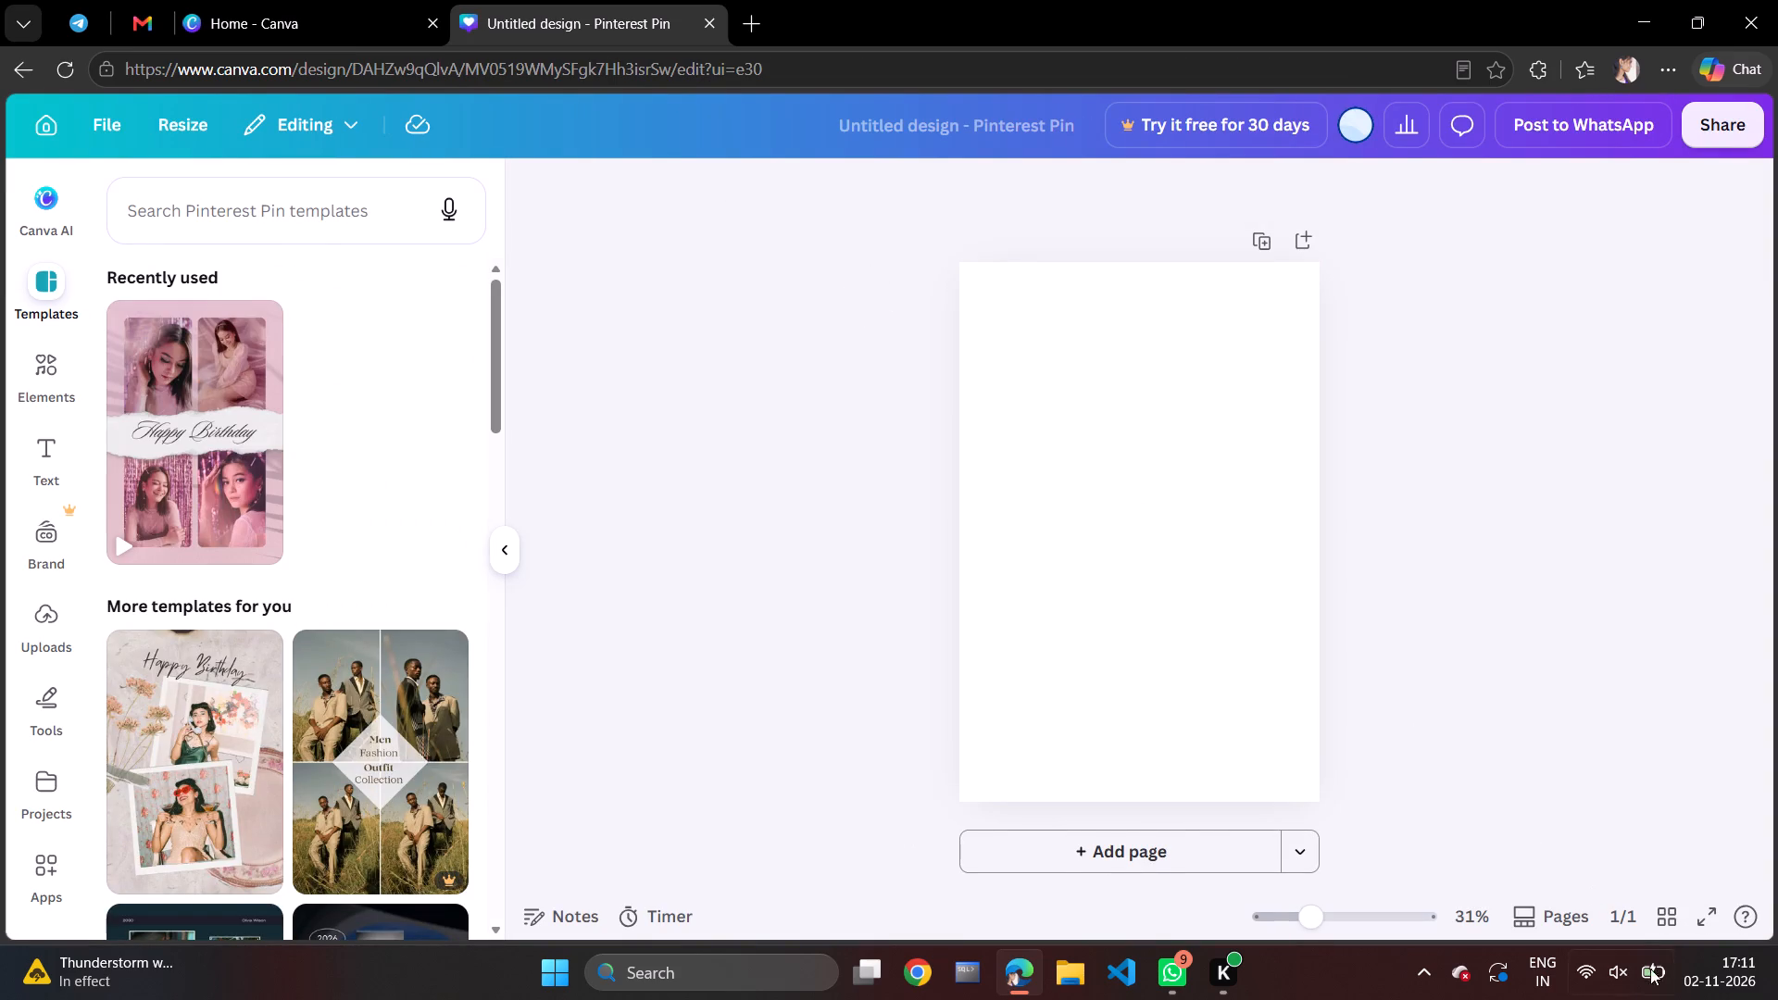
# Open the Windows quick settings with the network, brightness and volume controls.
pyautogui.click(1660, 999)
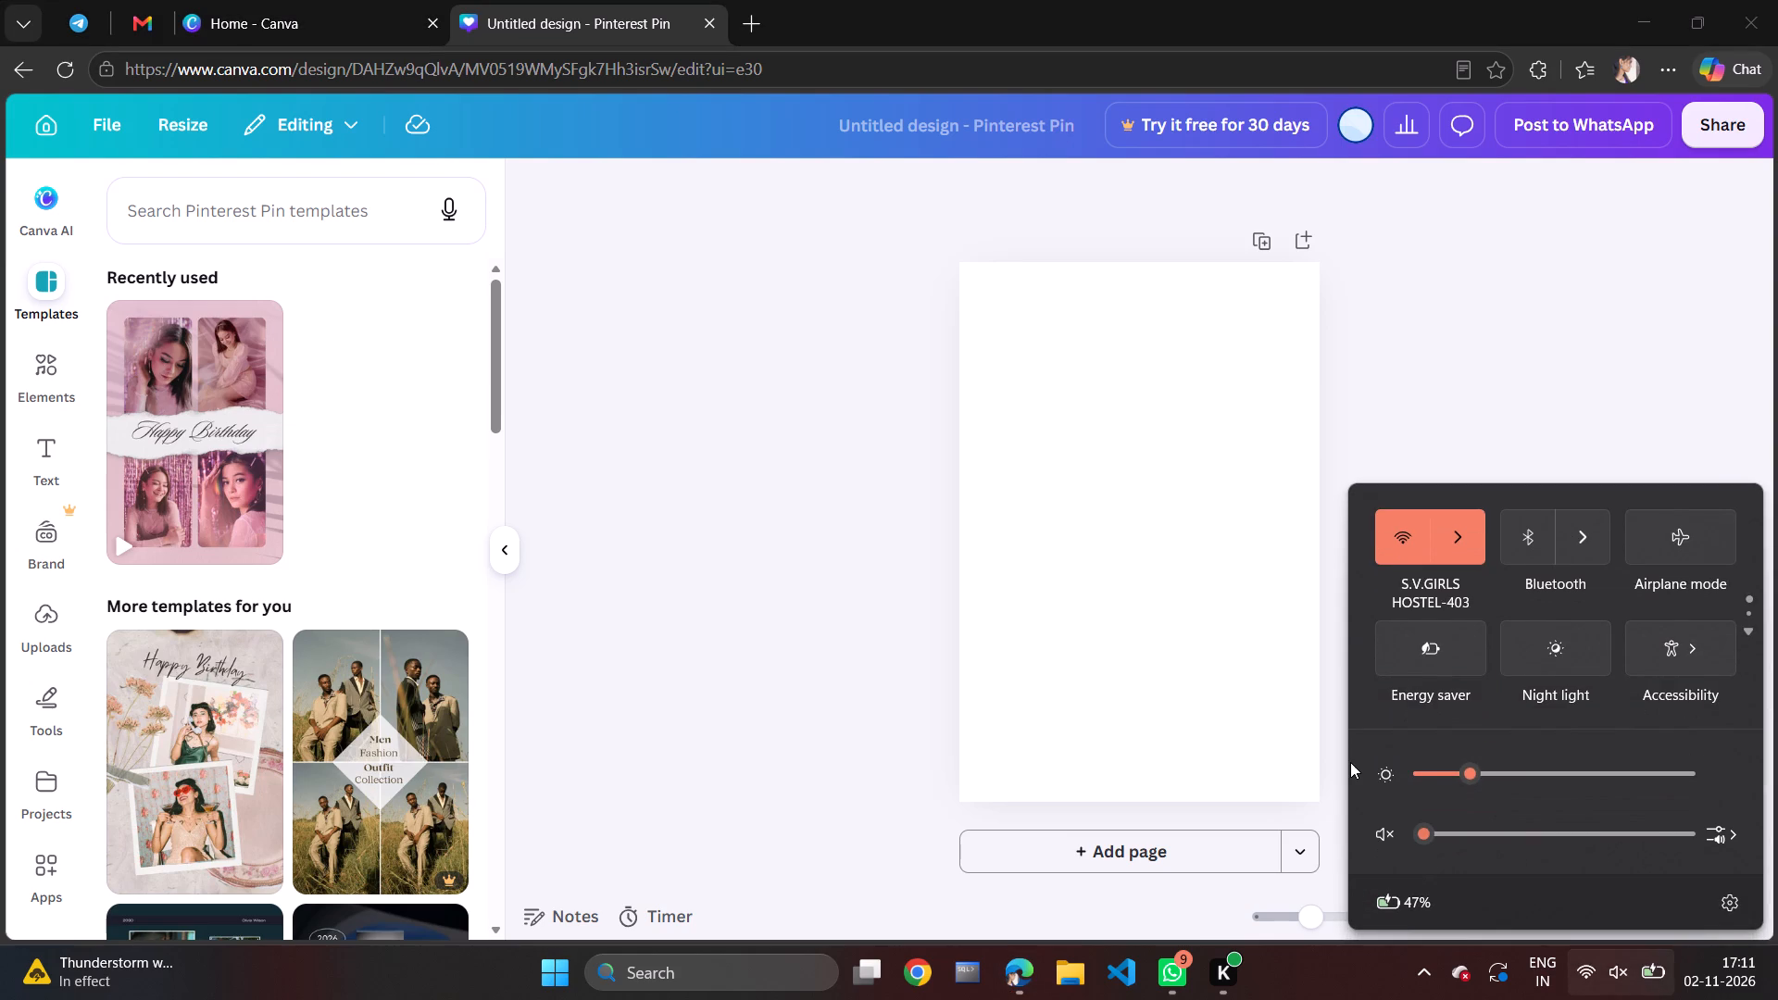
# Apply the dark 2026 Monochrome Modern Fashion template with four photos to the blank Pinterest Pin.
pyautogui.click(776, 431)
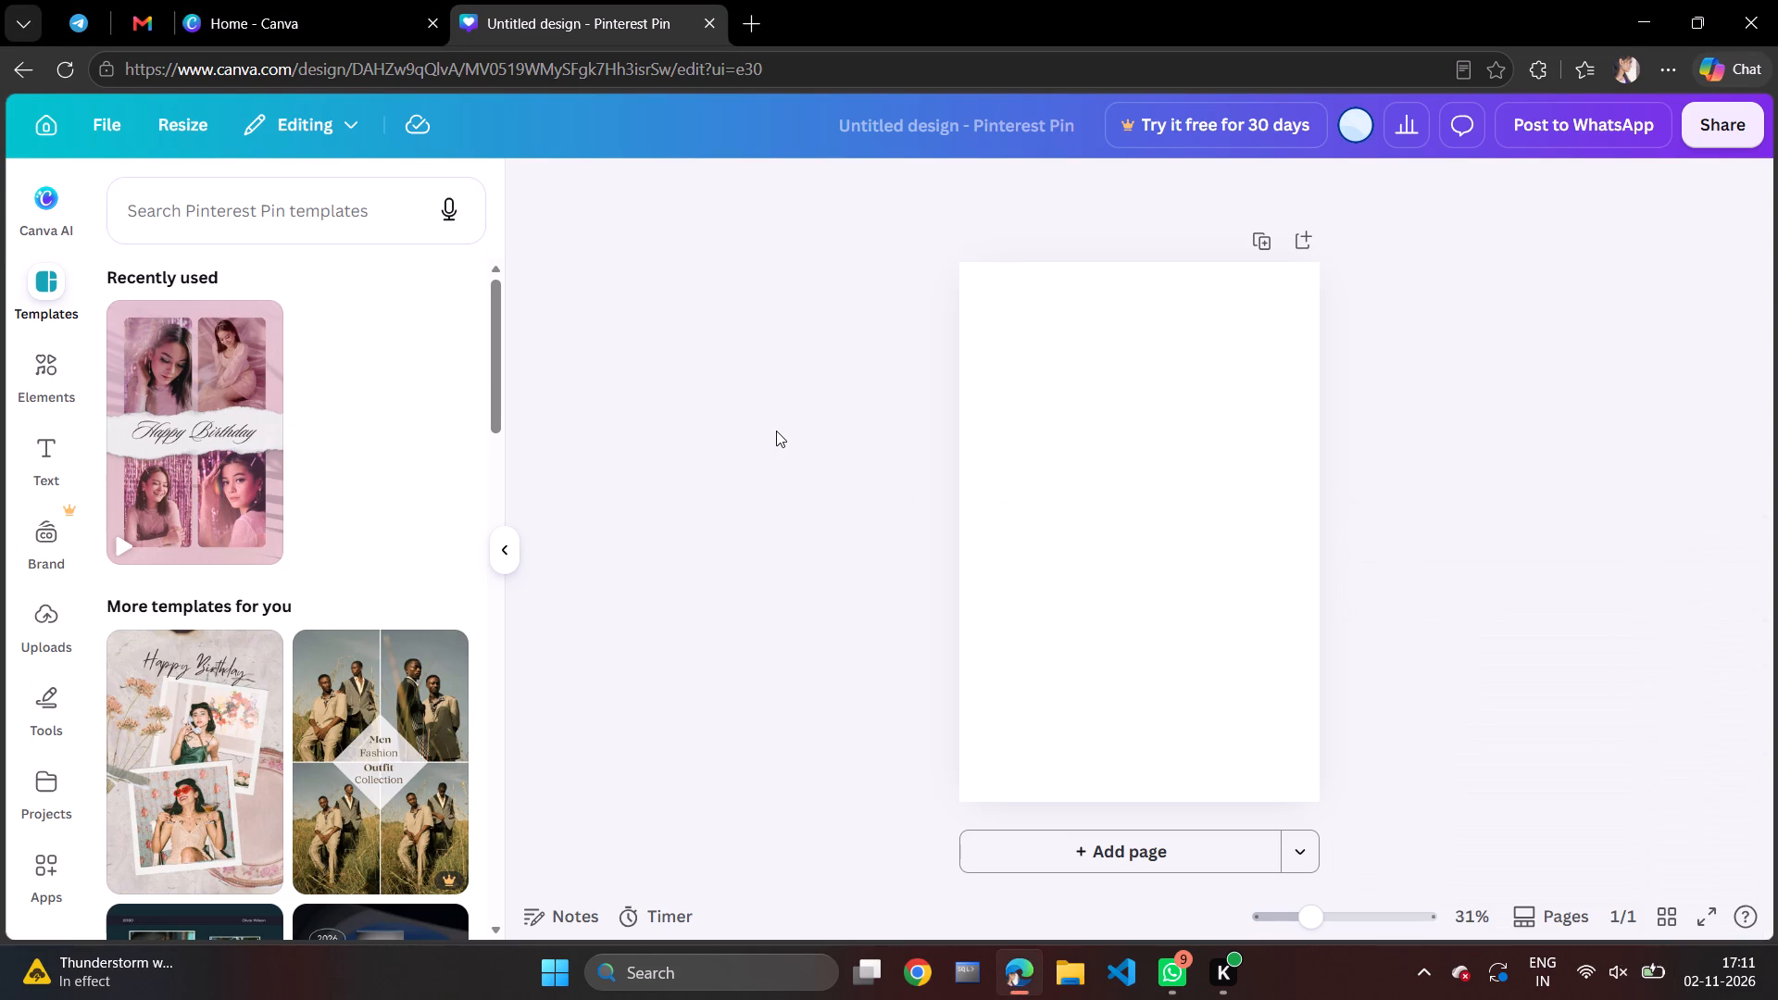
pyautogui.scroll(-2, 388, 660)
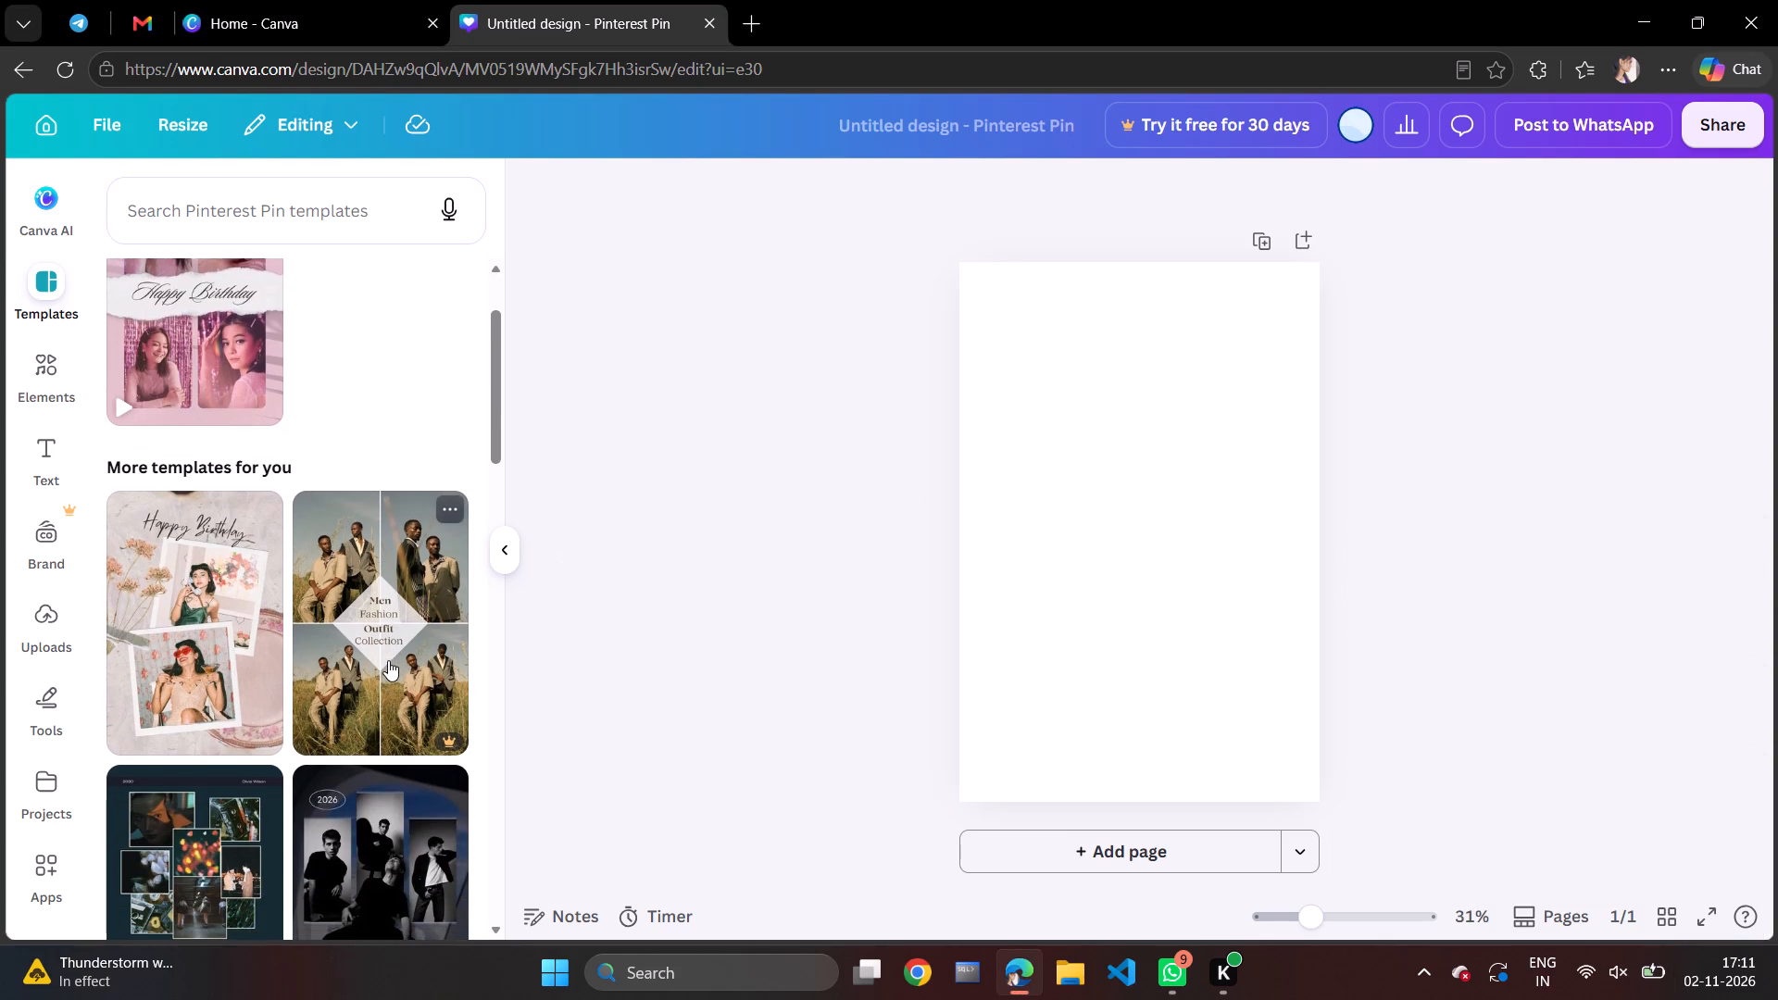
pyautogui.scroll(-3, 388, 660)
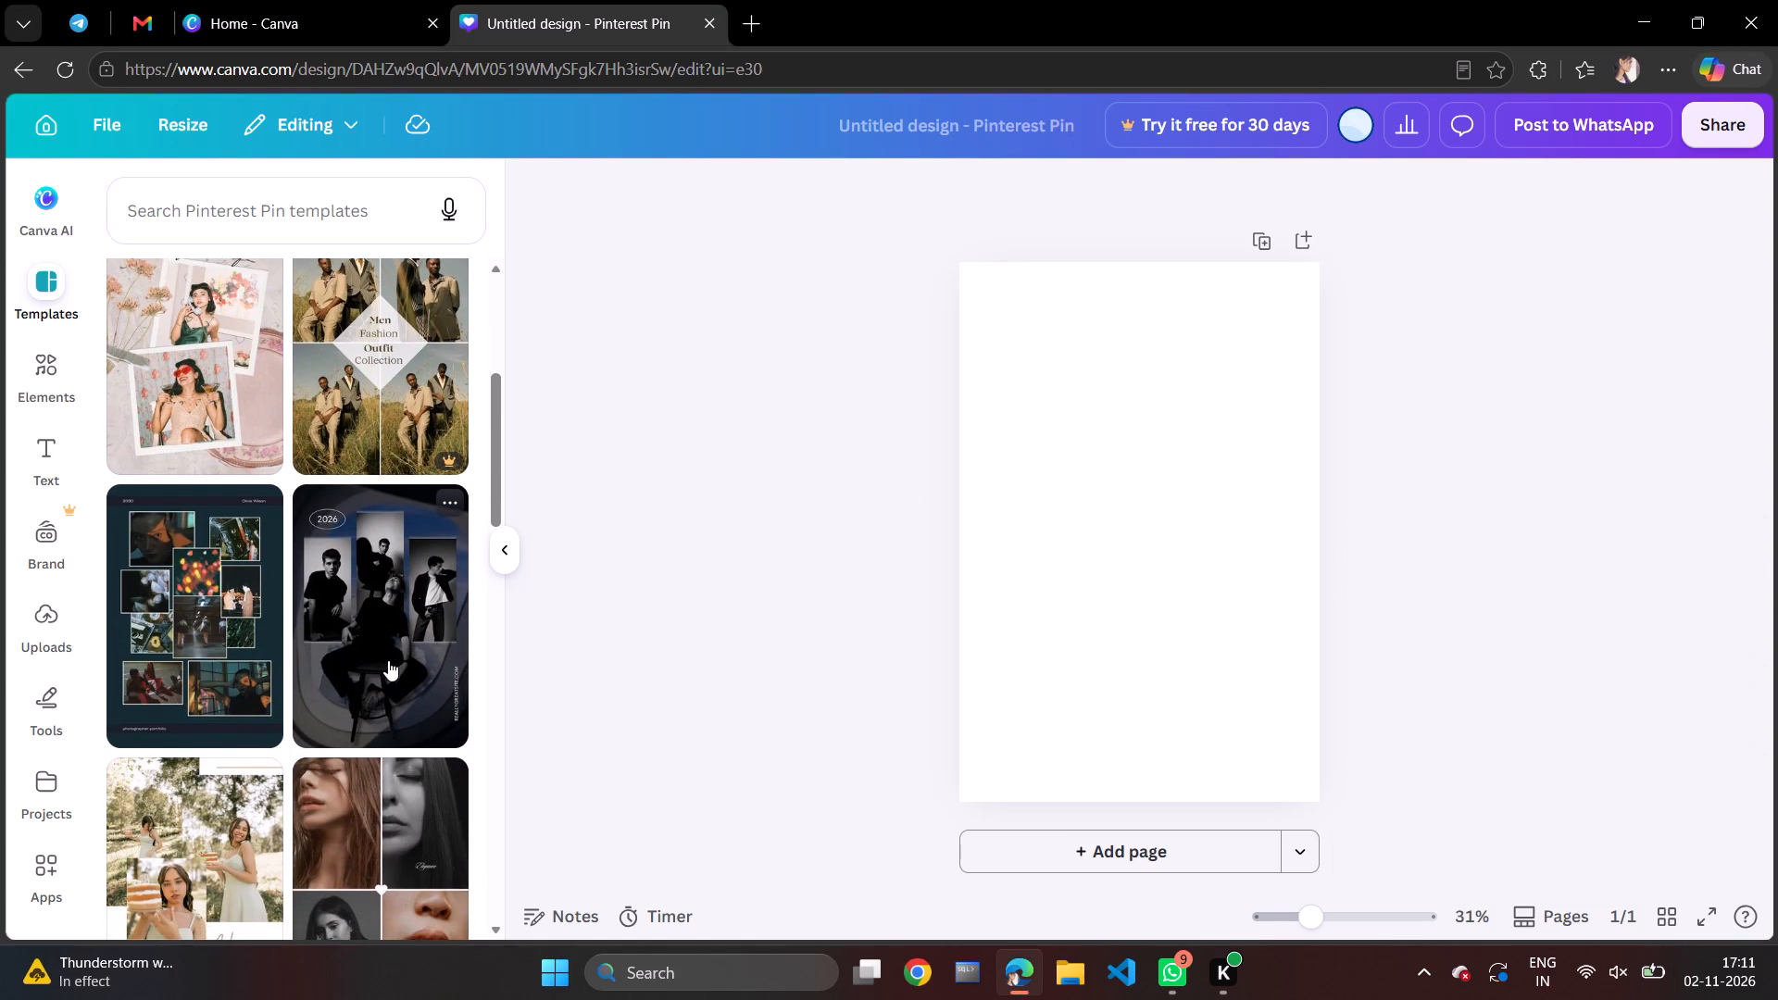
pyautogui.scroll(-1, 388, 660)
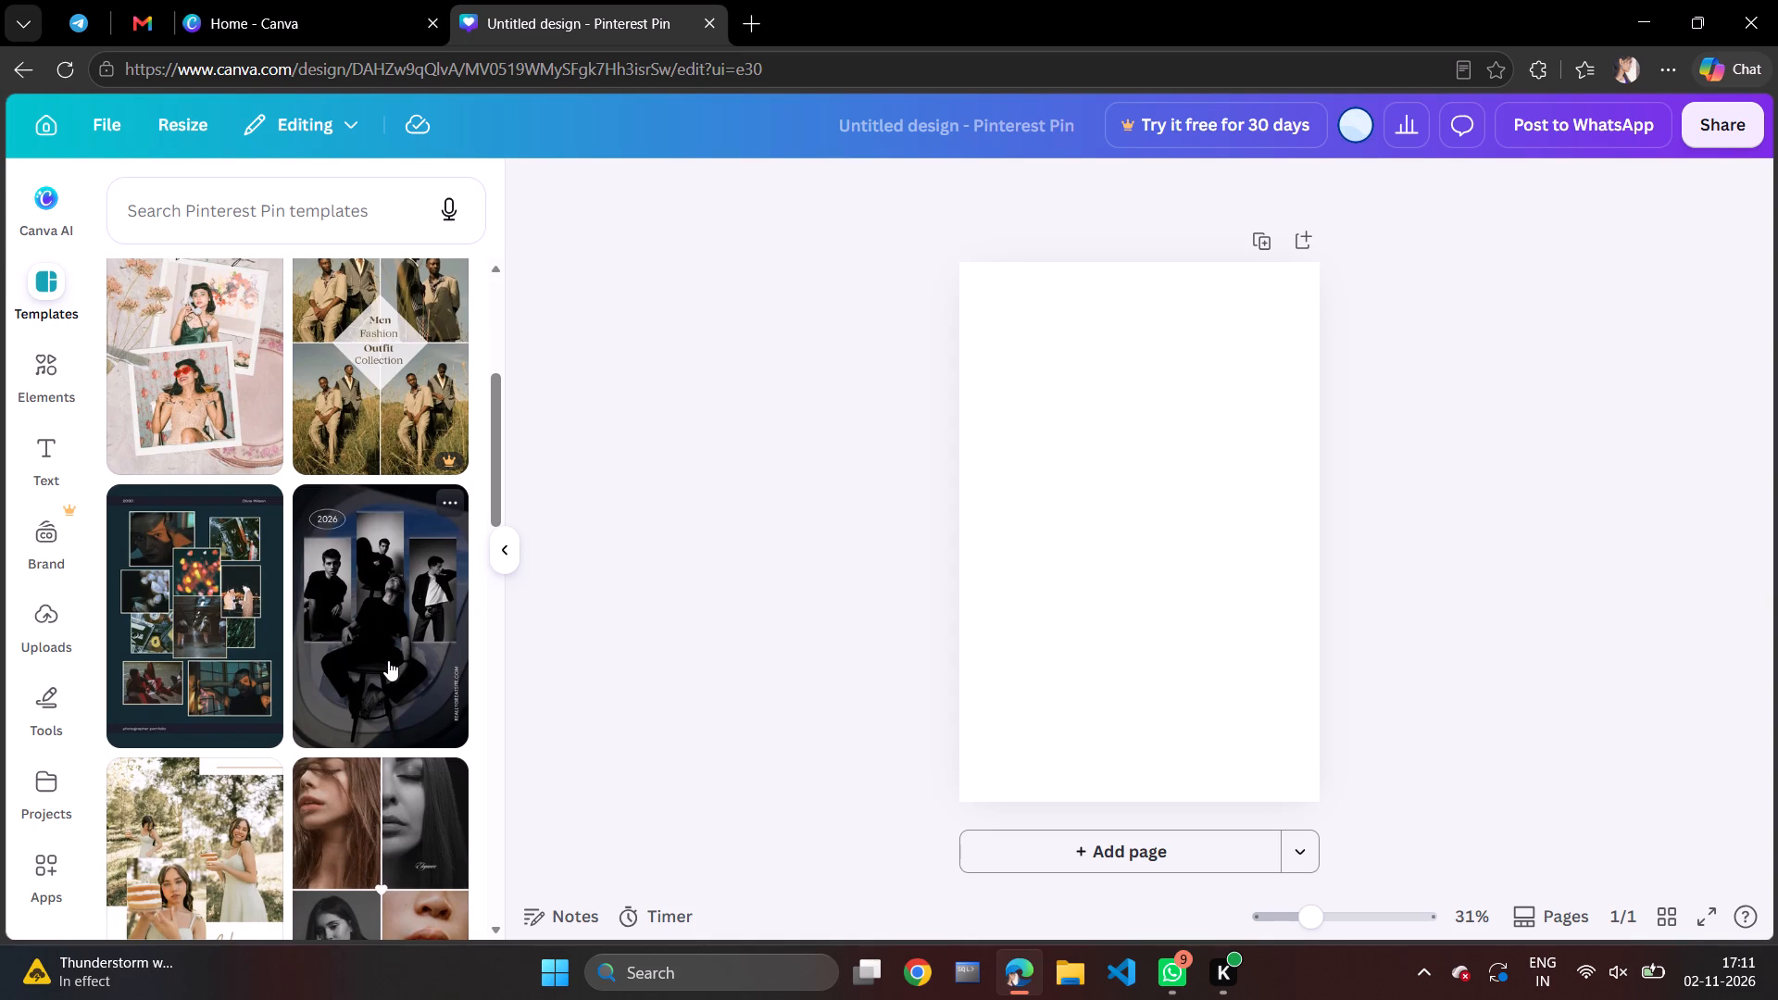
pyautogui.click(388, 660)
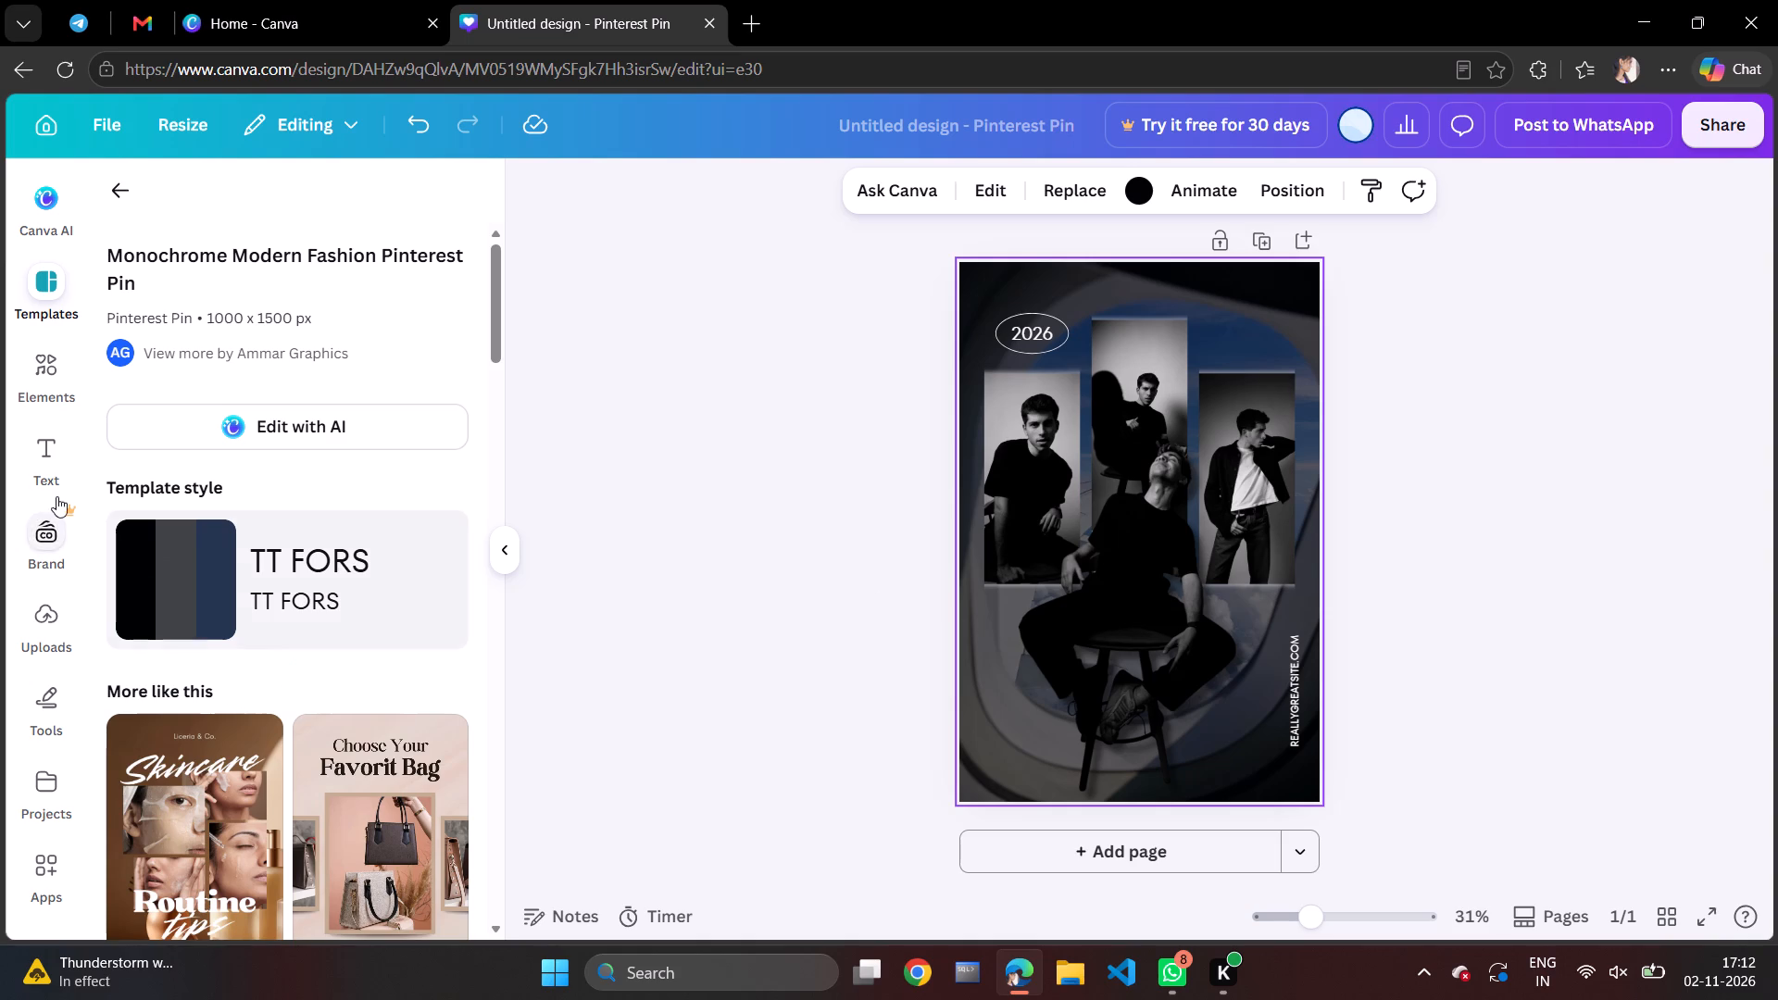
# Return to the template list and browse the suggested Pinterest Pin templates for an alternative layout.
pyautogui.click(117, 198)
pyautogui.scroll(-2, 252, 633)
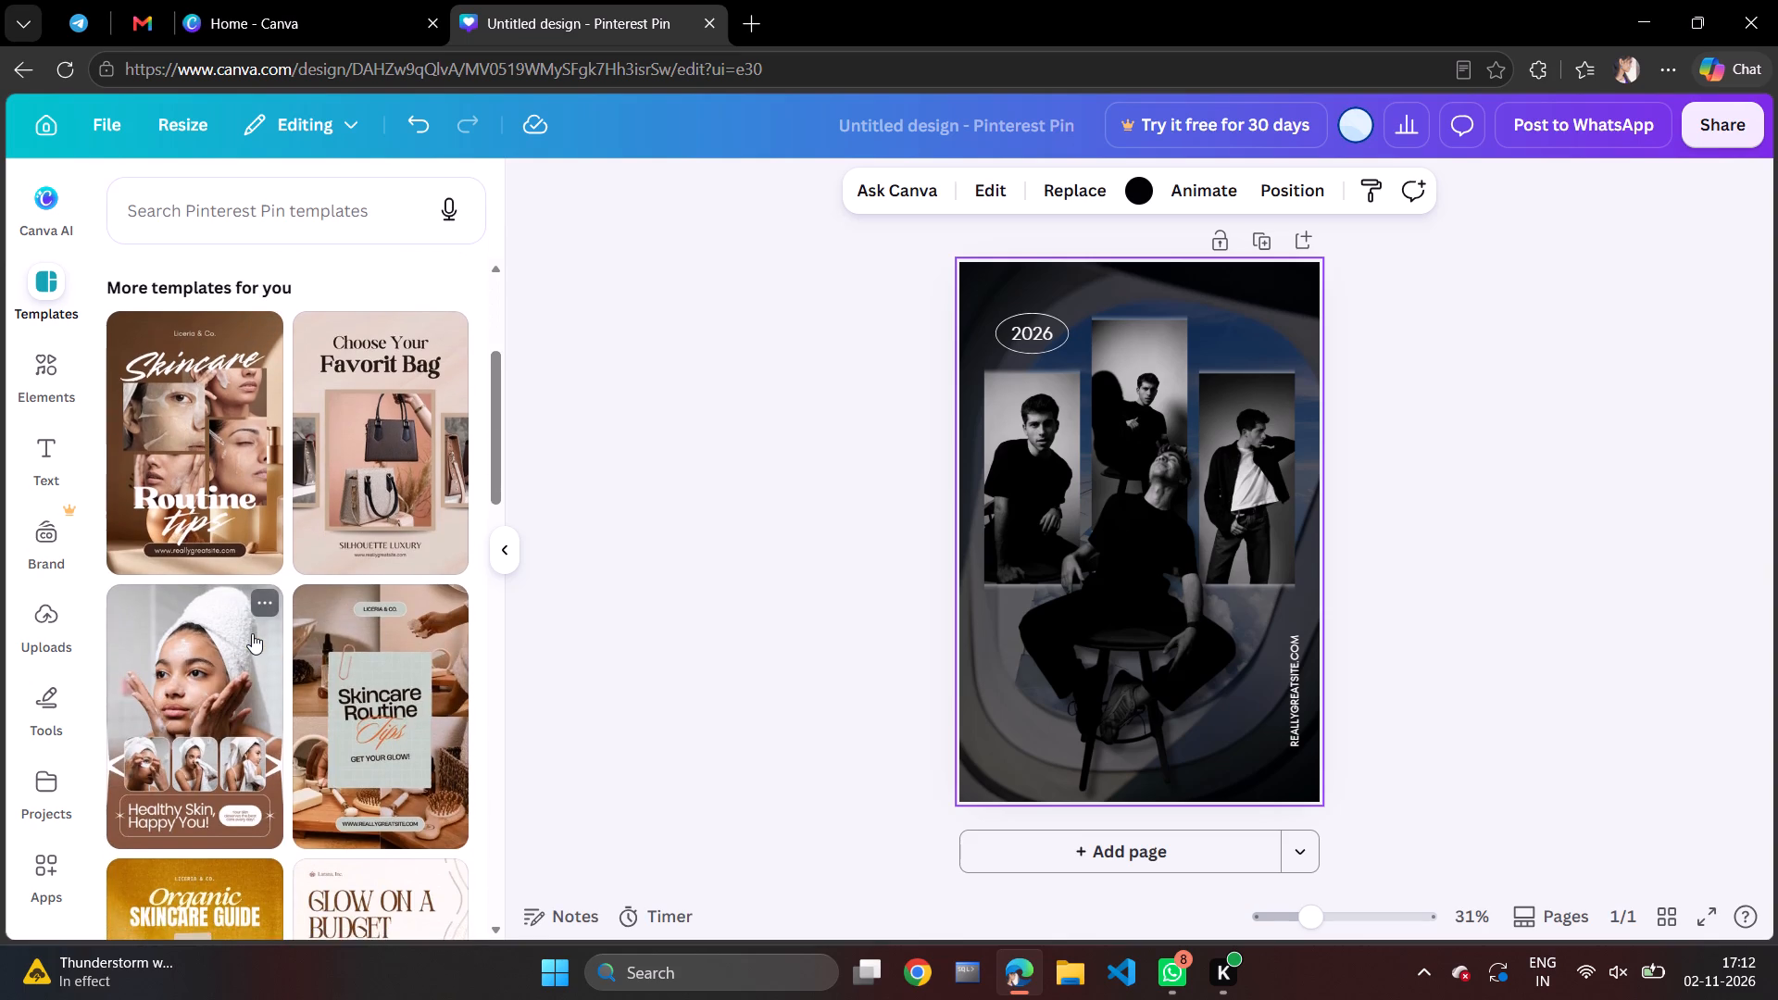
pyautogui.scroll(-5, 252, 633)
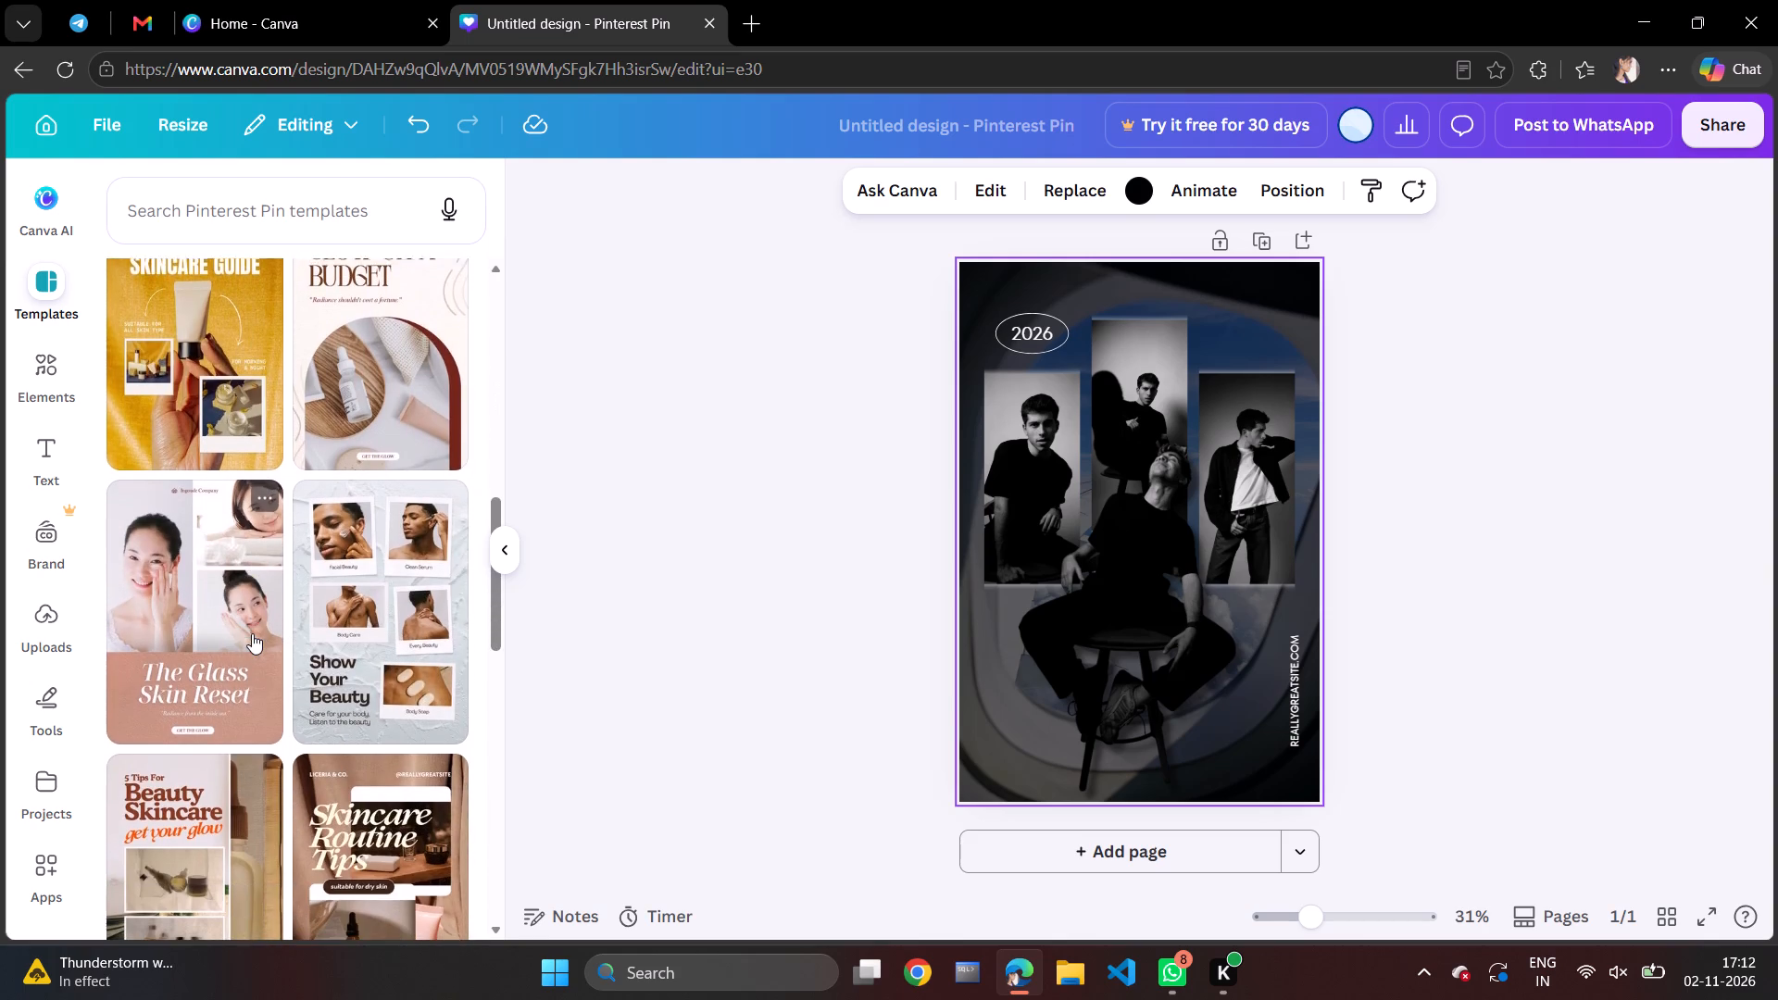
pyautogui.scroll(-3, 252, 633)
pyautogui.scroll(5, 252, 633)
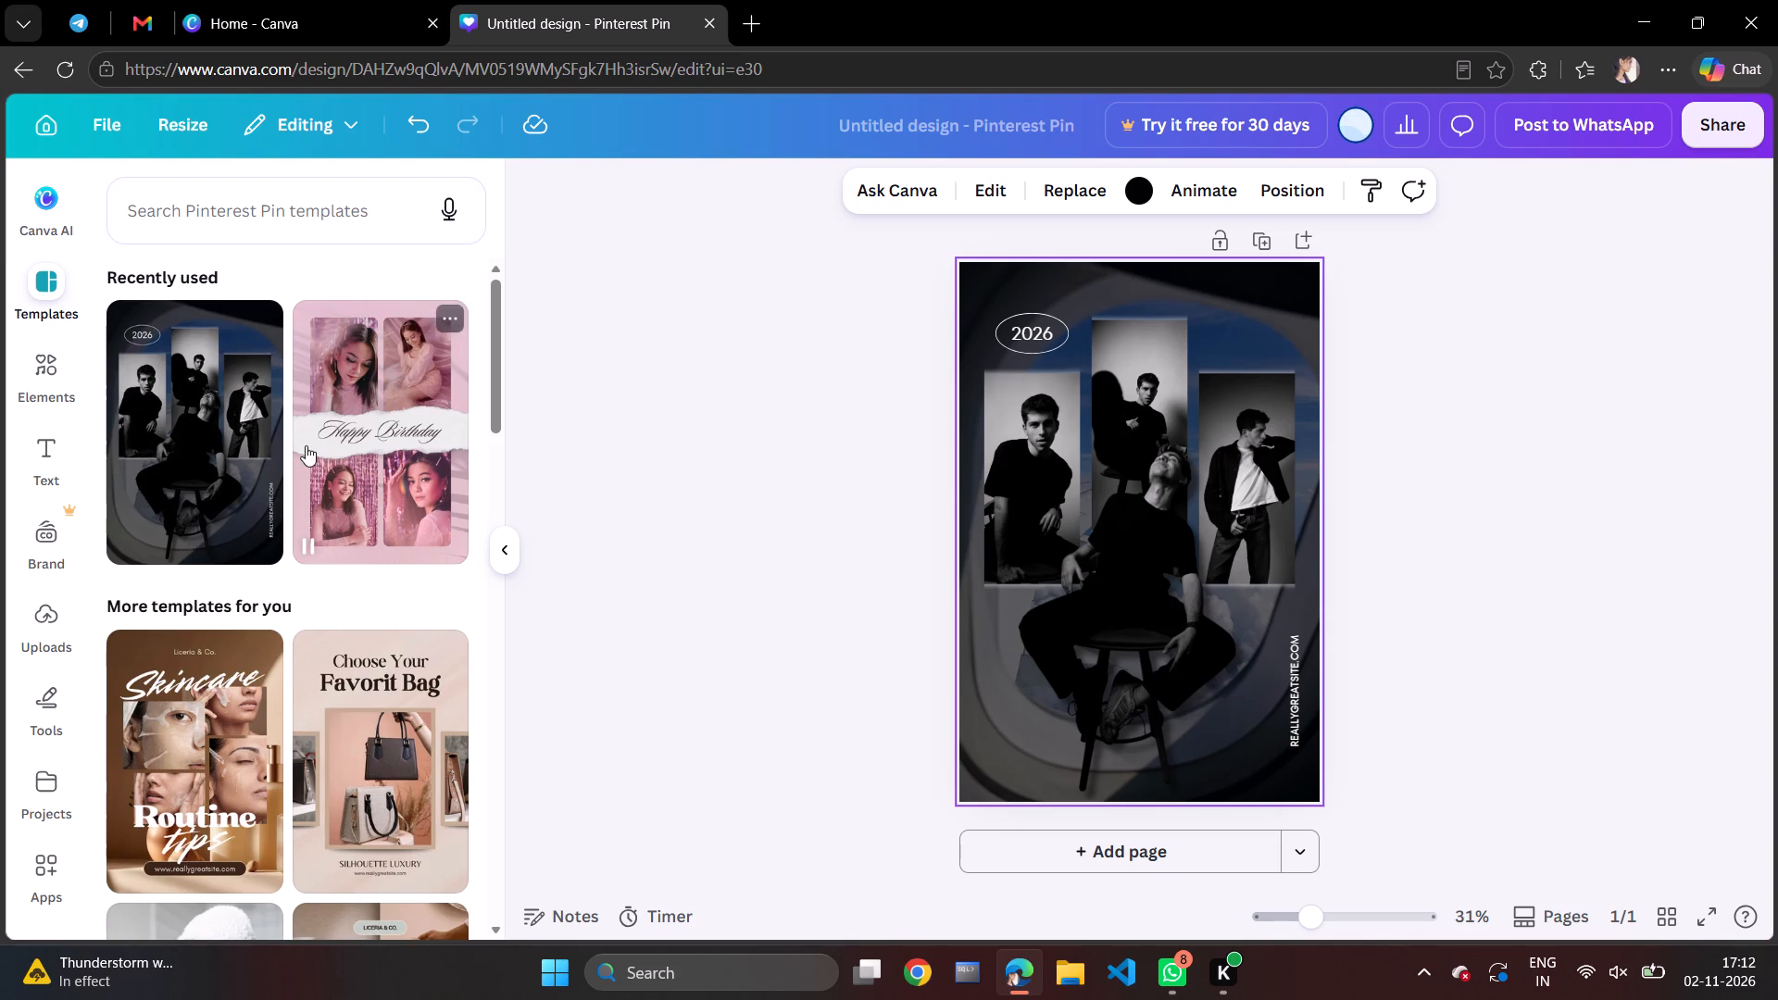
pyautogui.scroll(-3, 288, 512)
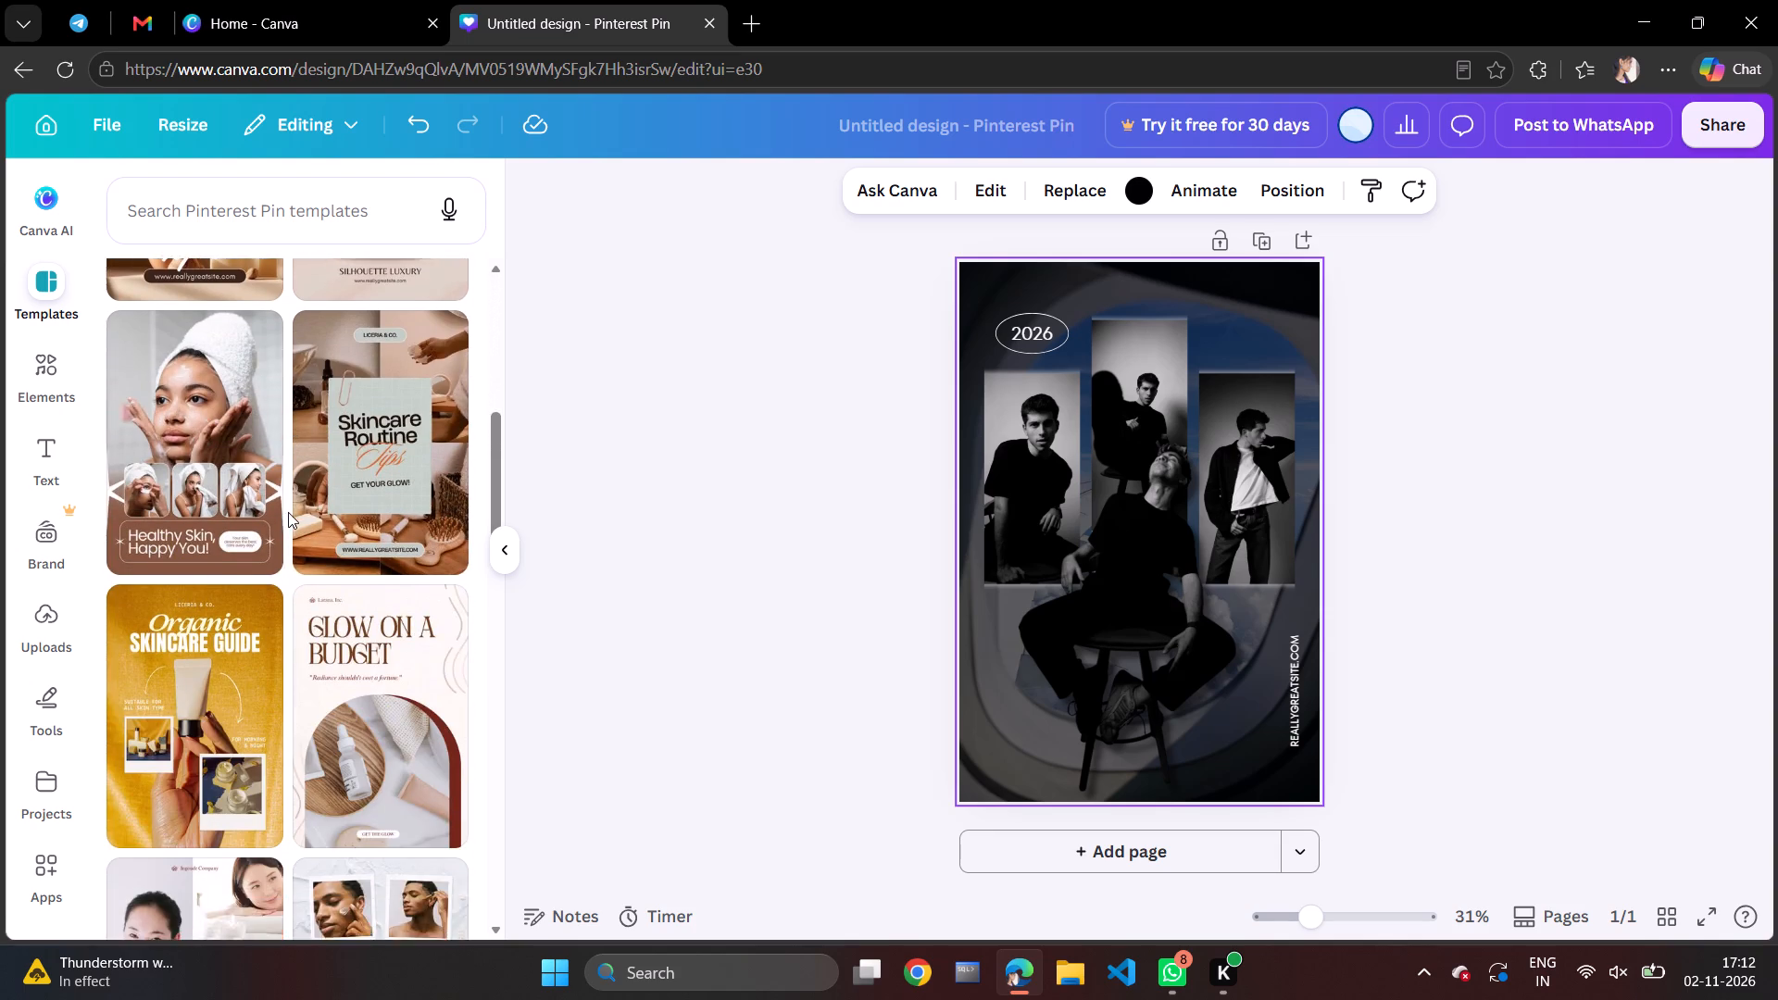
pyautogui.scroll(-4, 288, 512)
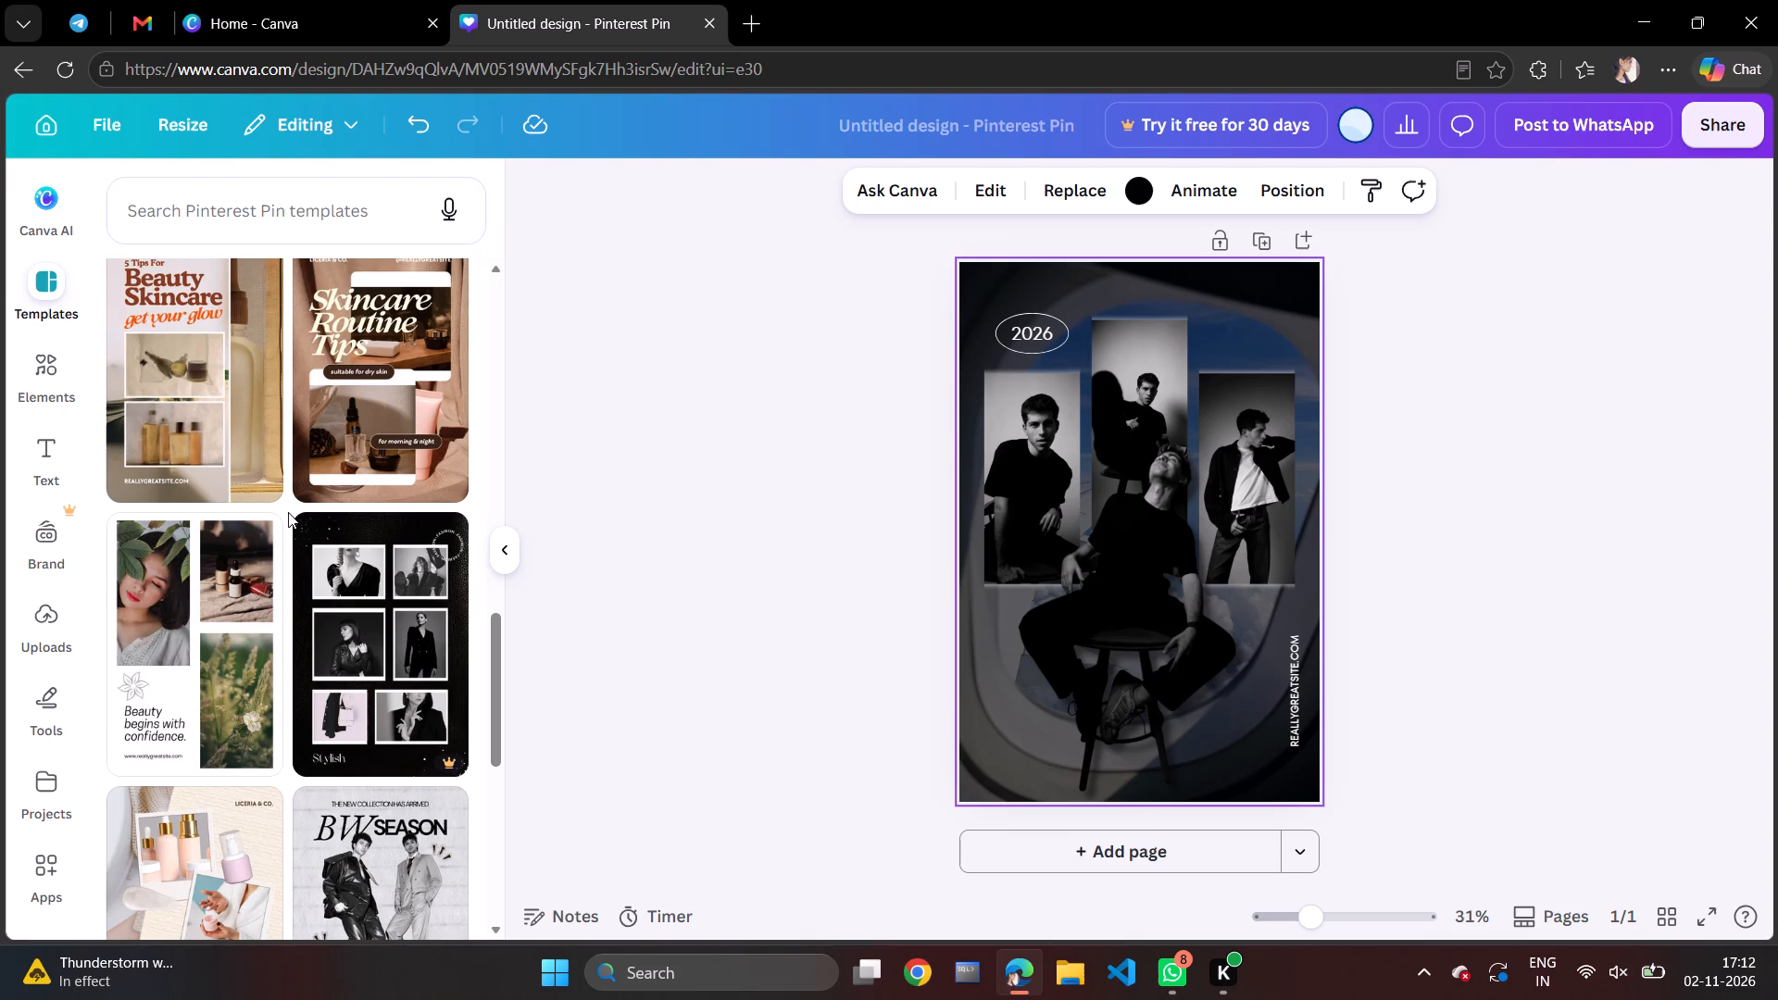
pyautogui.scroll(-4, 288, 512)
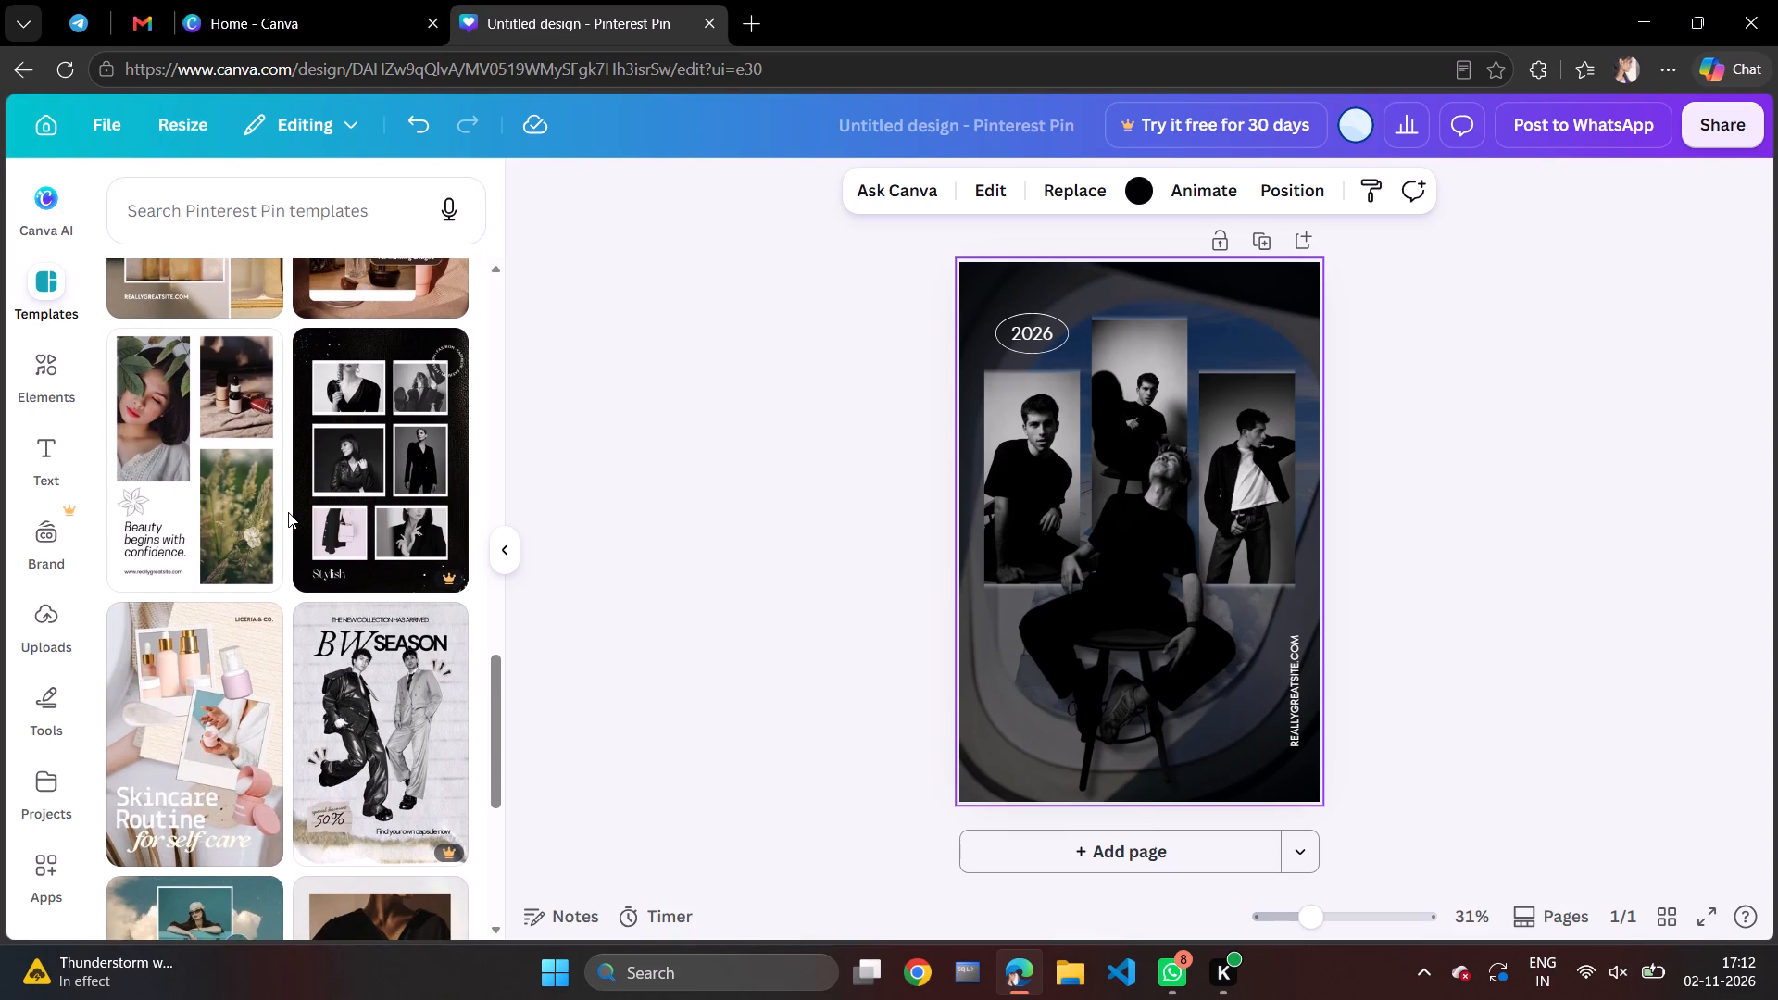
pyautogui.scroll(-6, 288, 512)
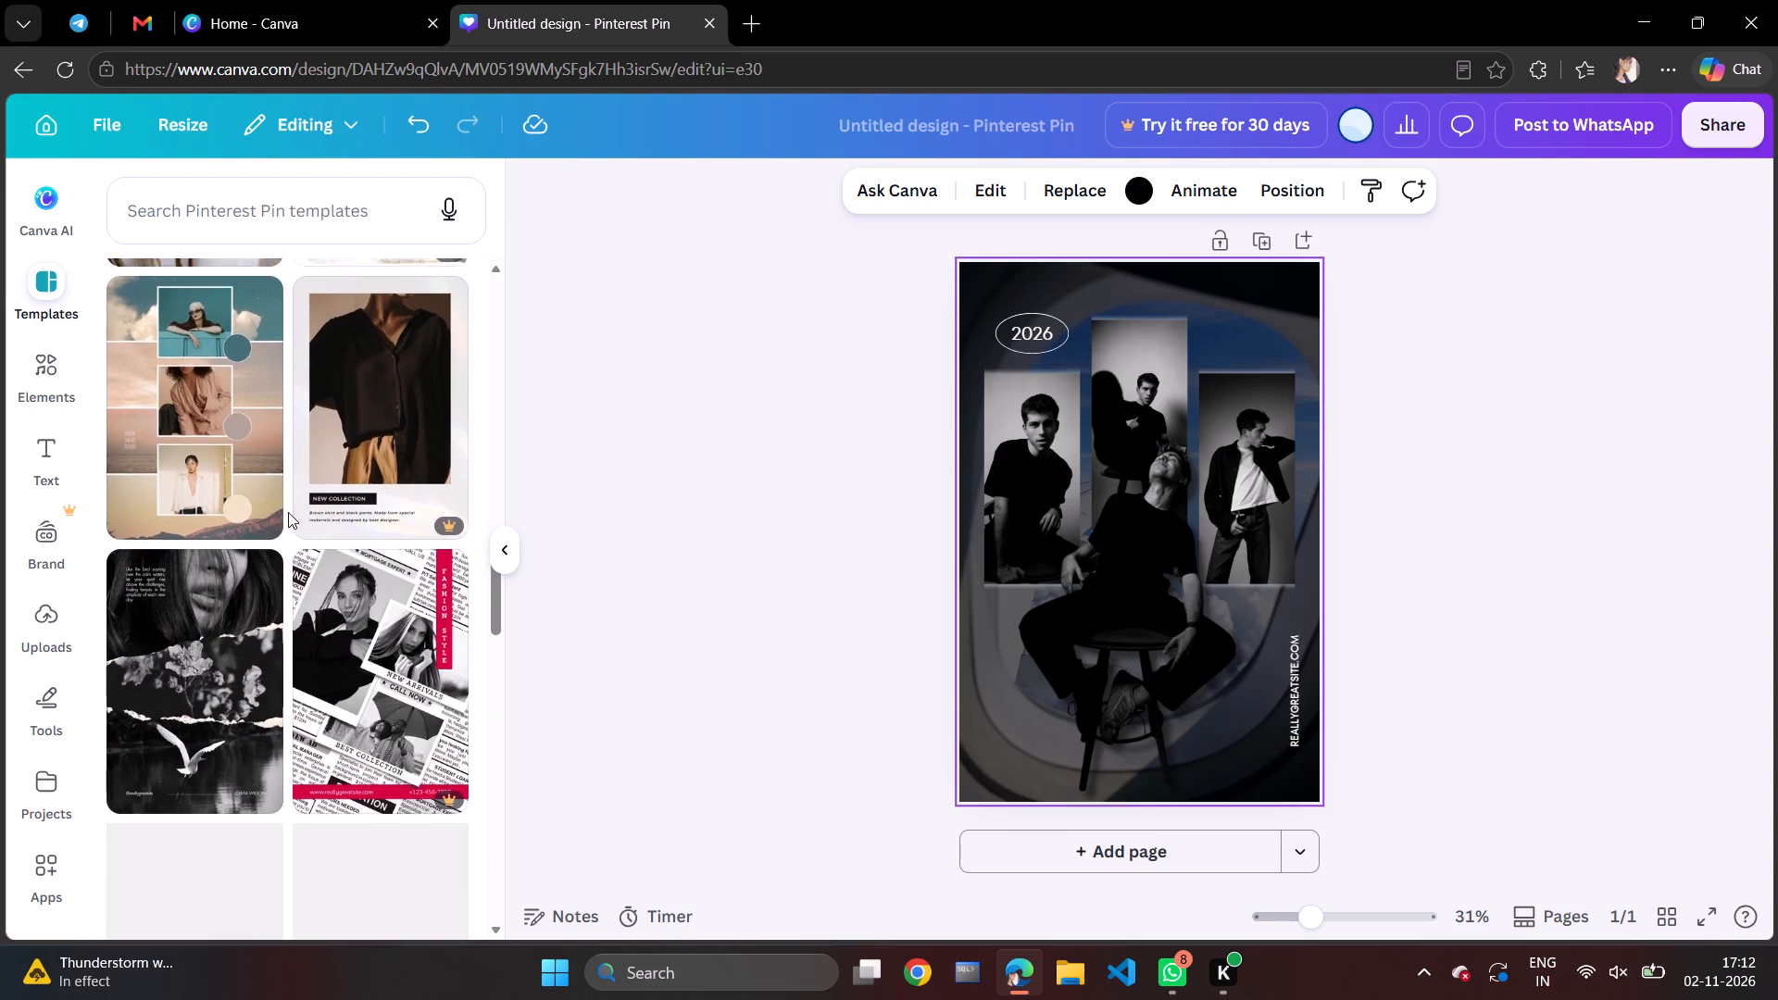
pyautogui.scroll(-2, 288, 512)
pyautogui.scroll(6, 288, 512)
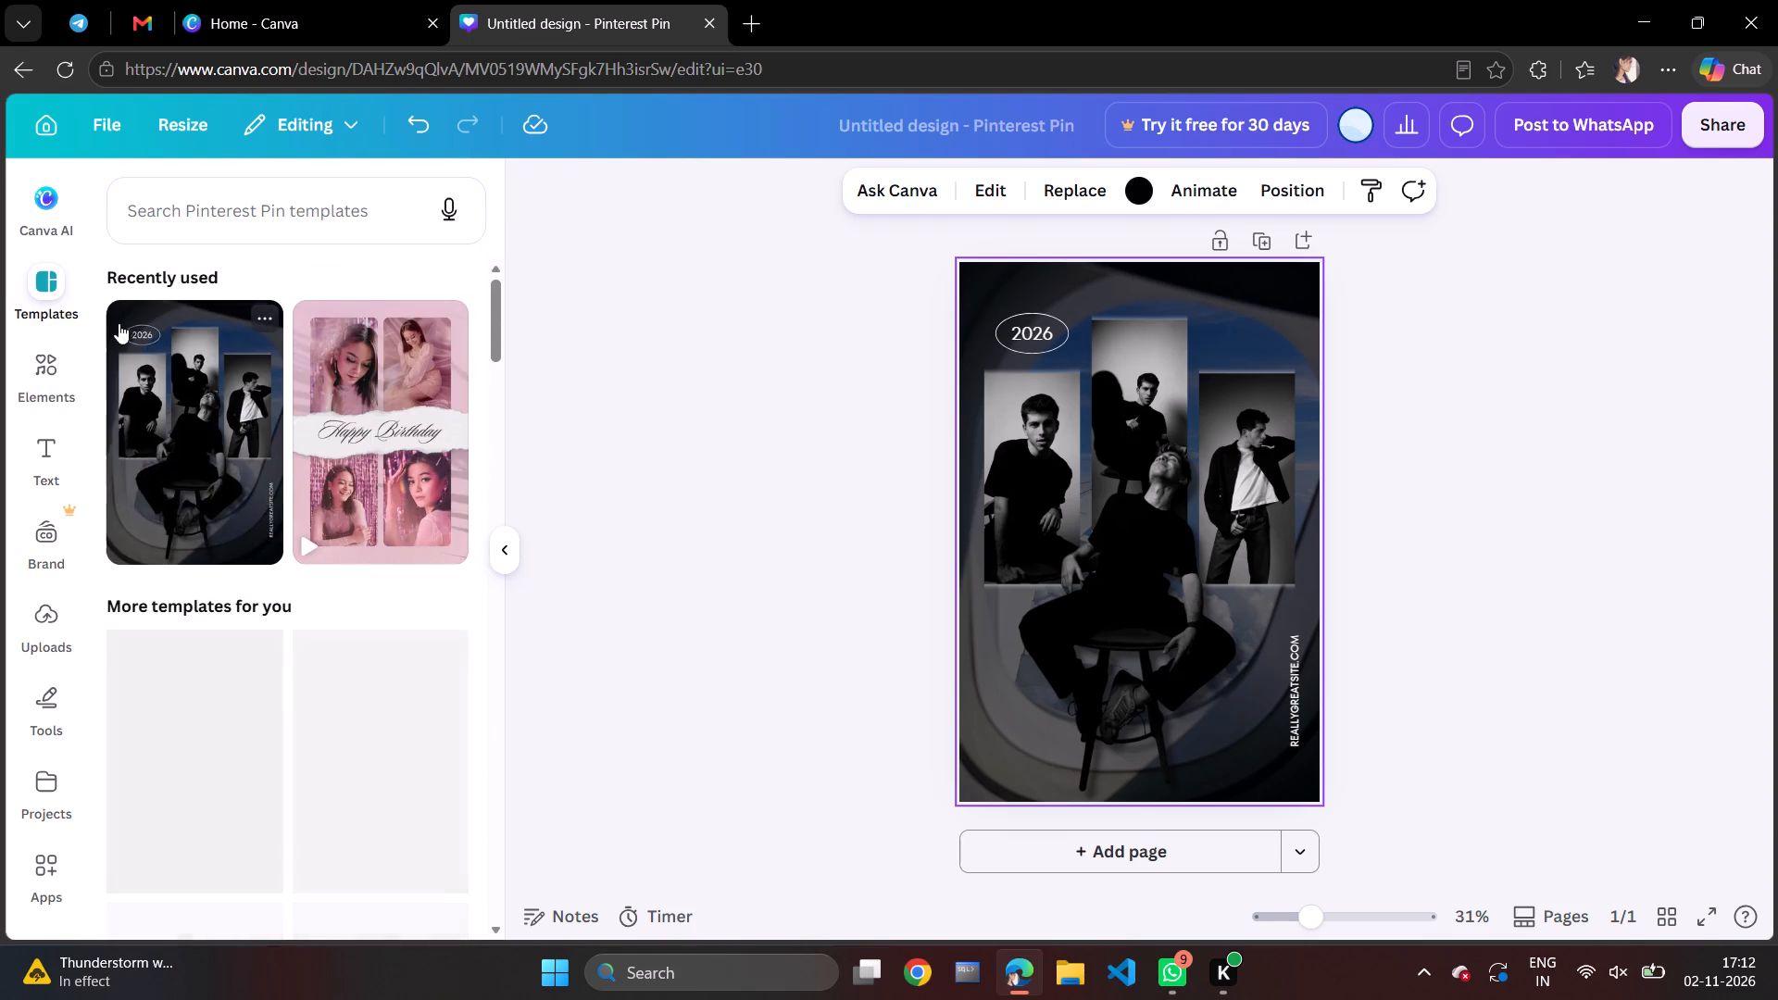
pyautogui.scroll(-4, 242, 448)
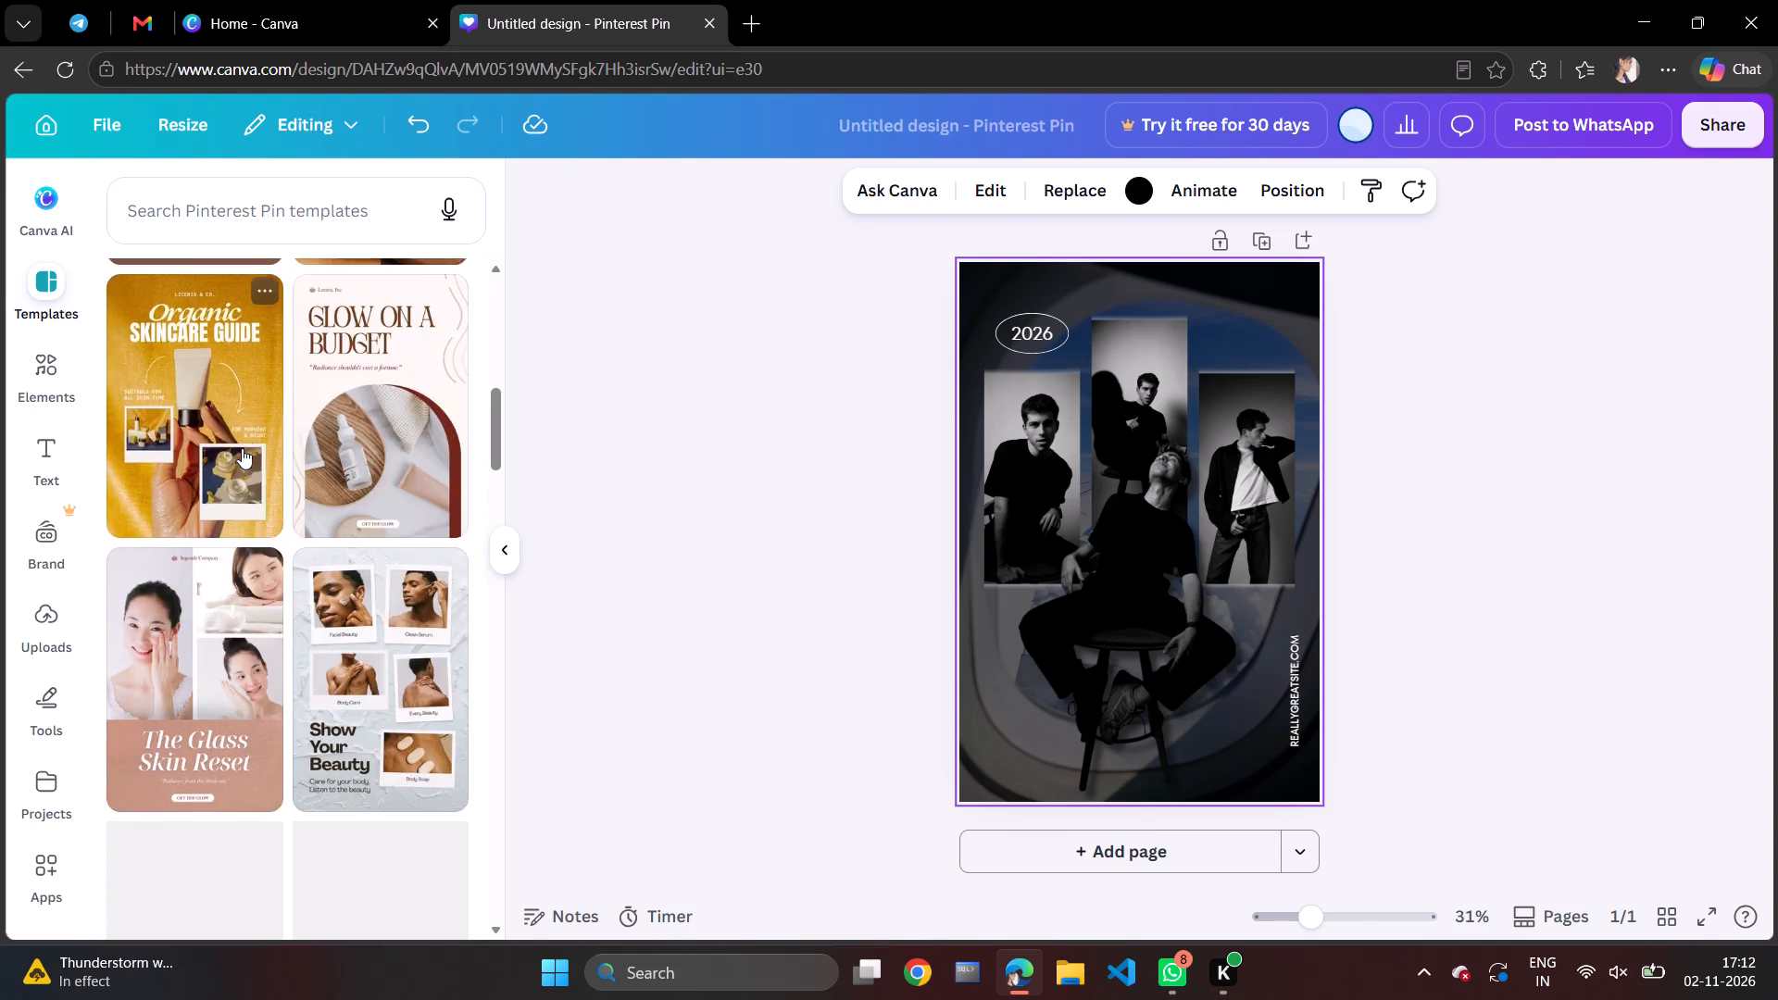
pyautogui.scroll(-3, 242, 448)
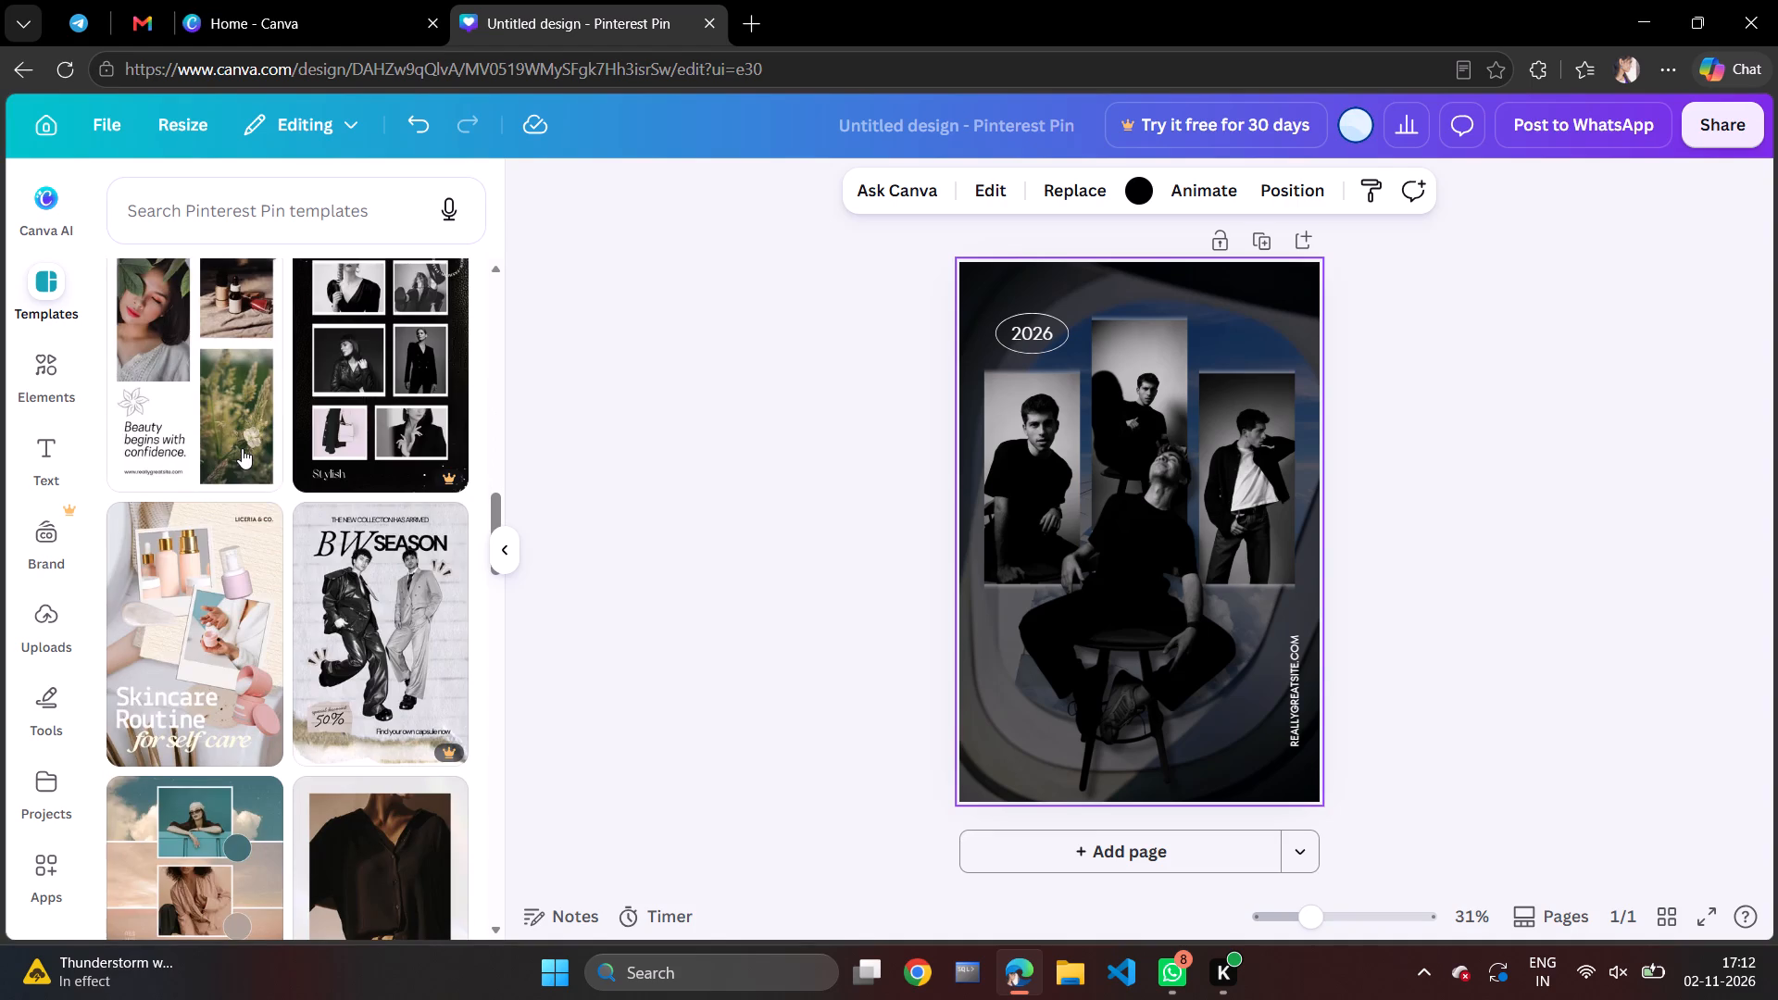
pyautogui.scroll(-6, 242, 448)
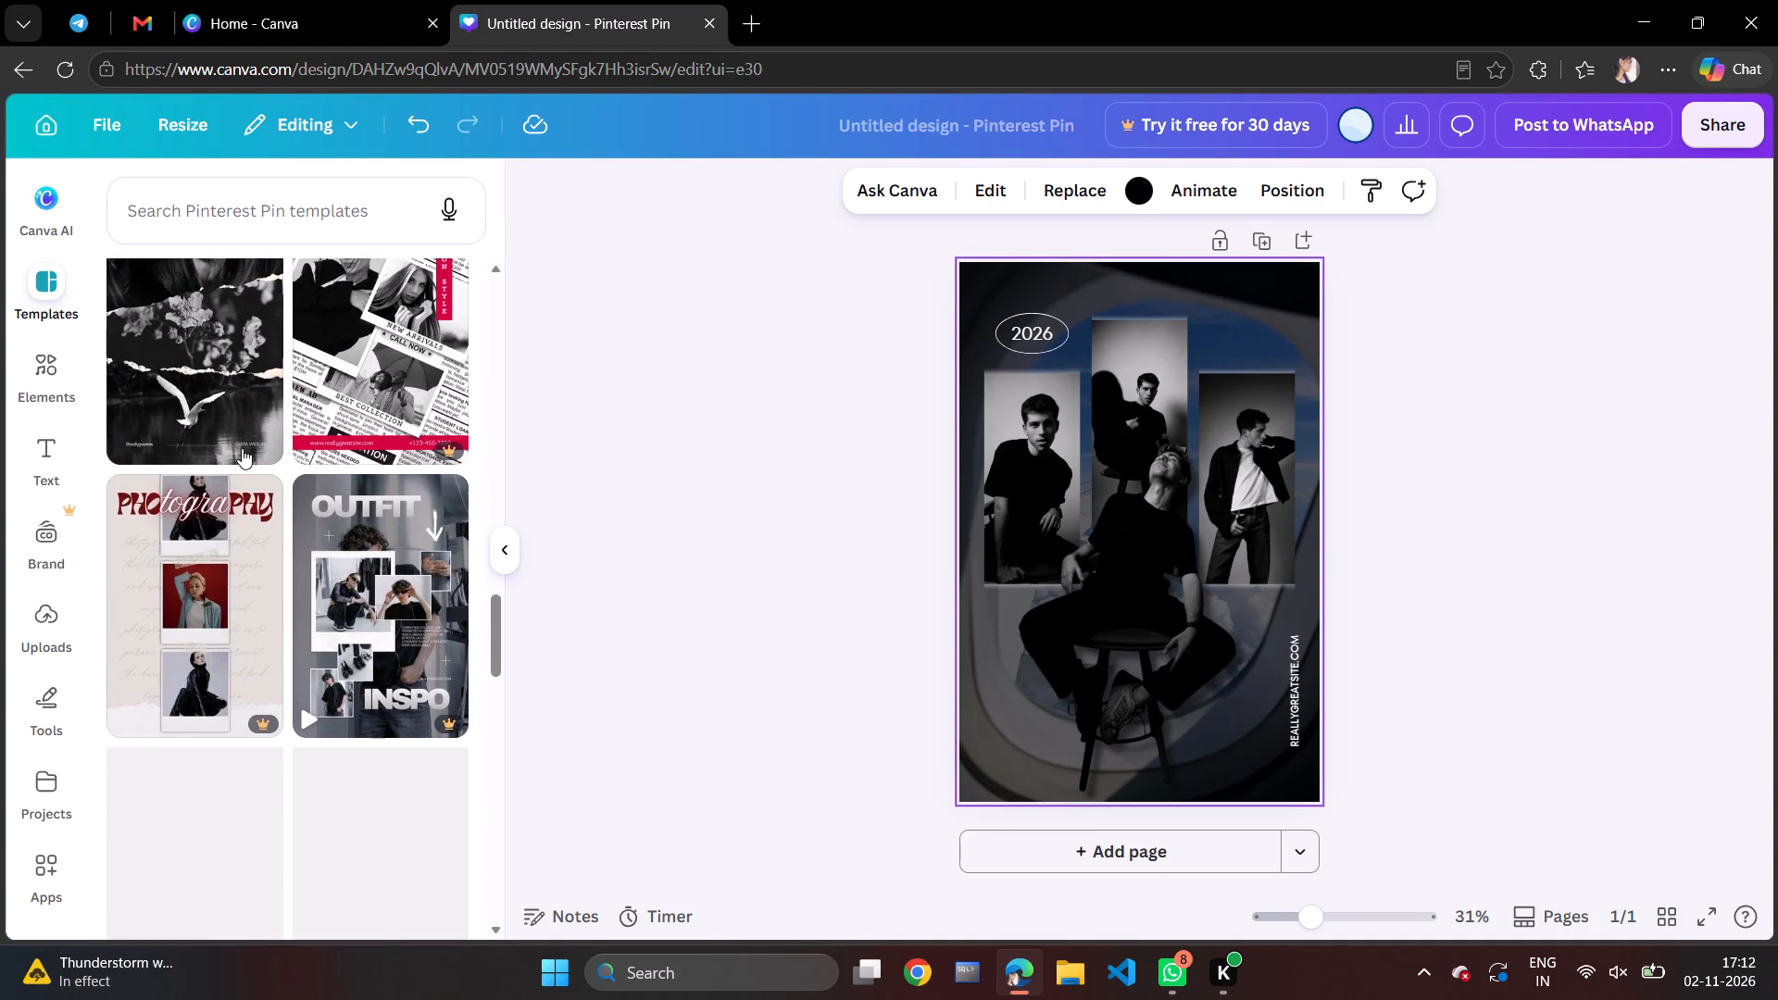
pyautogui.scroll(-1, 242, 448)
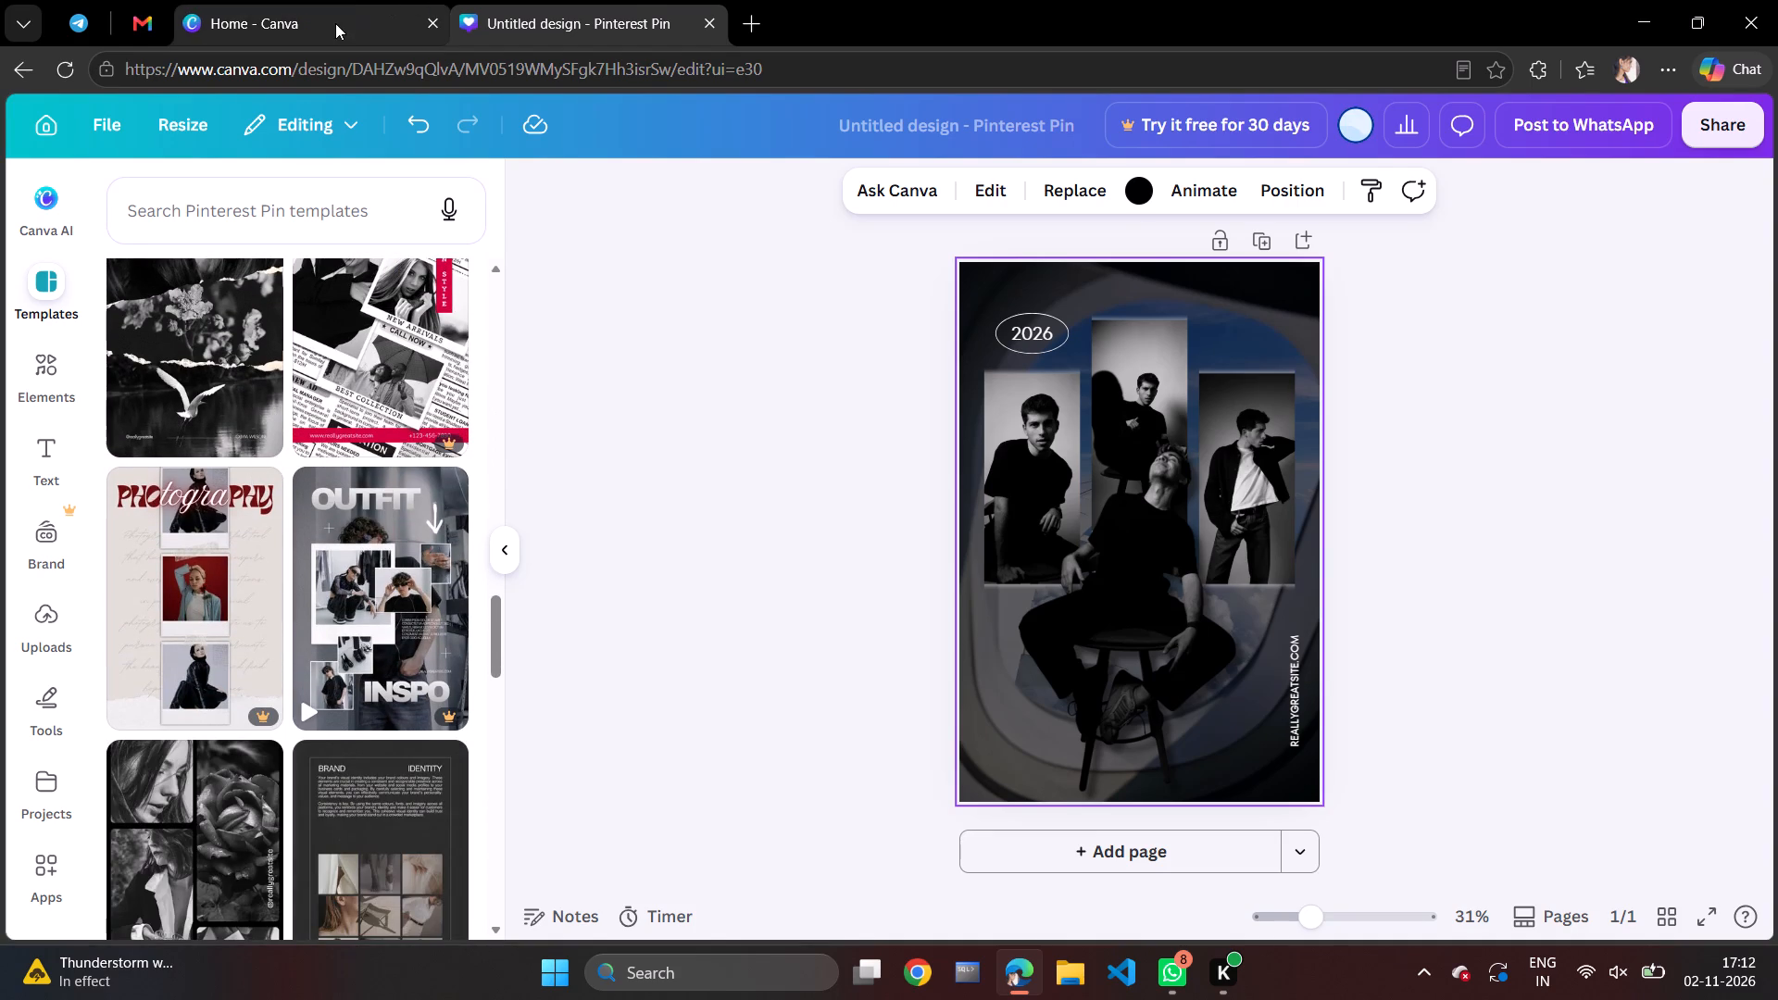
# Create a new blank Pinterest Pin design from the Canva home page and close the previous design's tab.
pyautogui.click(335, 23)
pyautogui.click(628, 412)
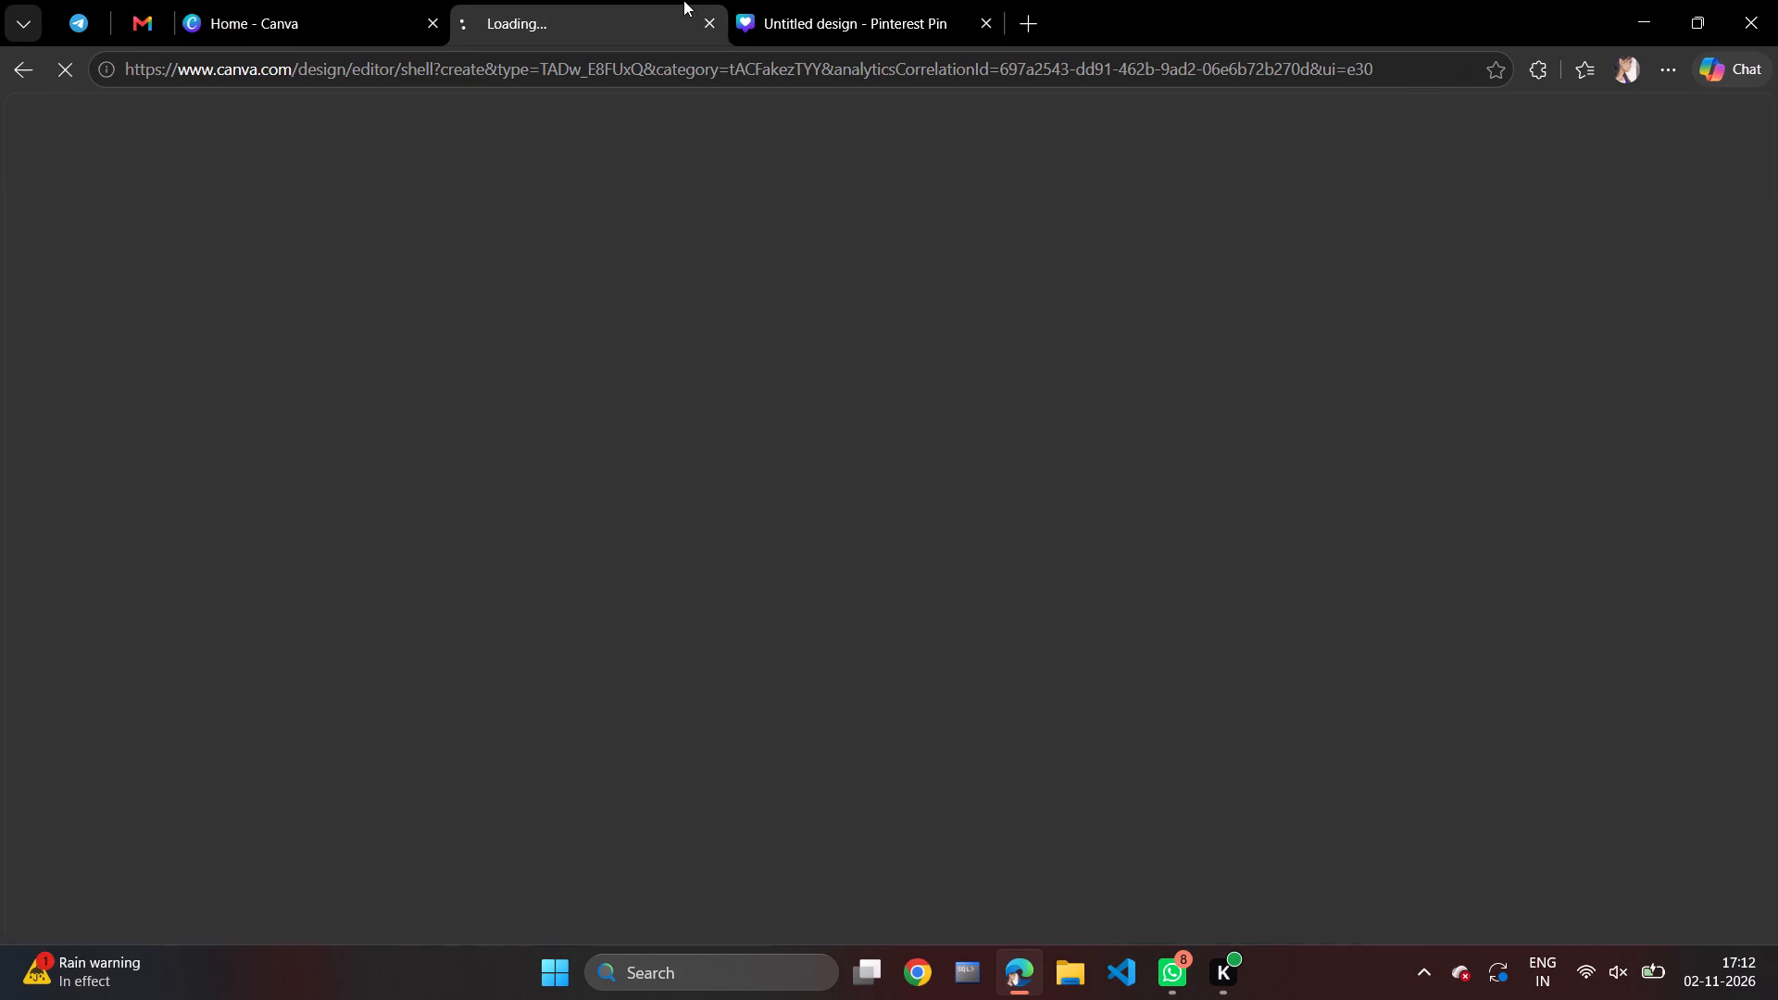
pyautogui.click(990, 29)
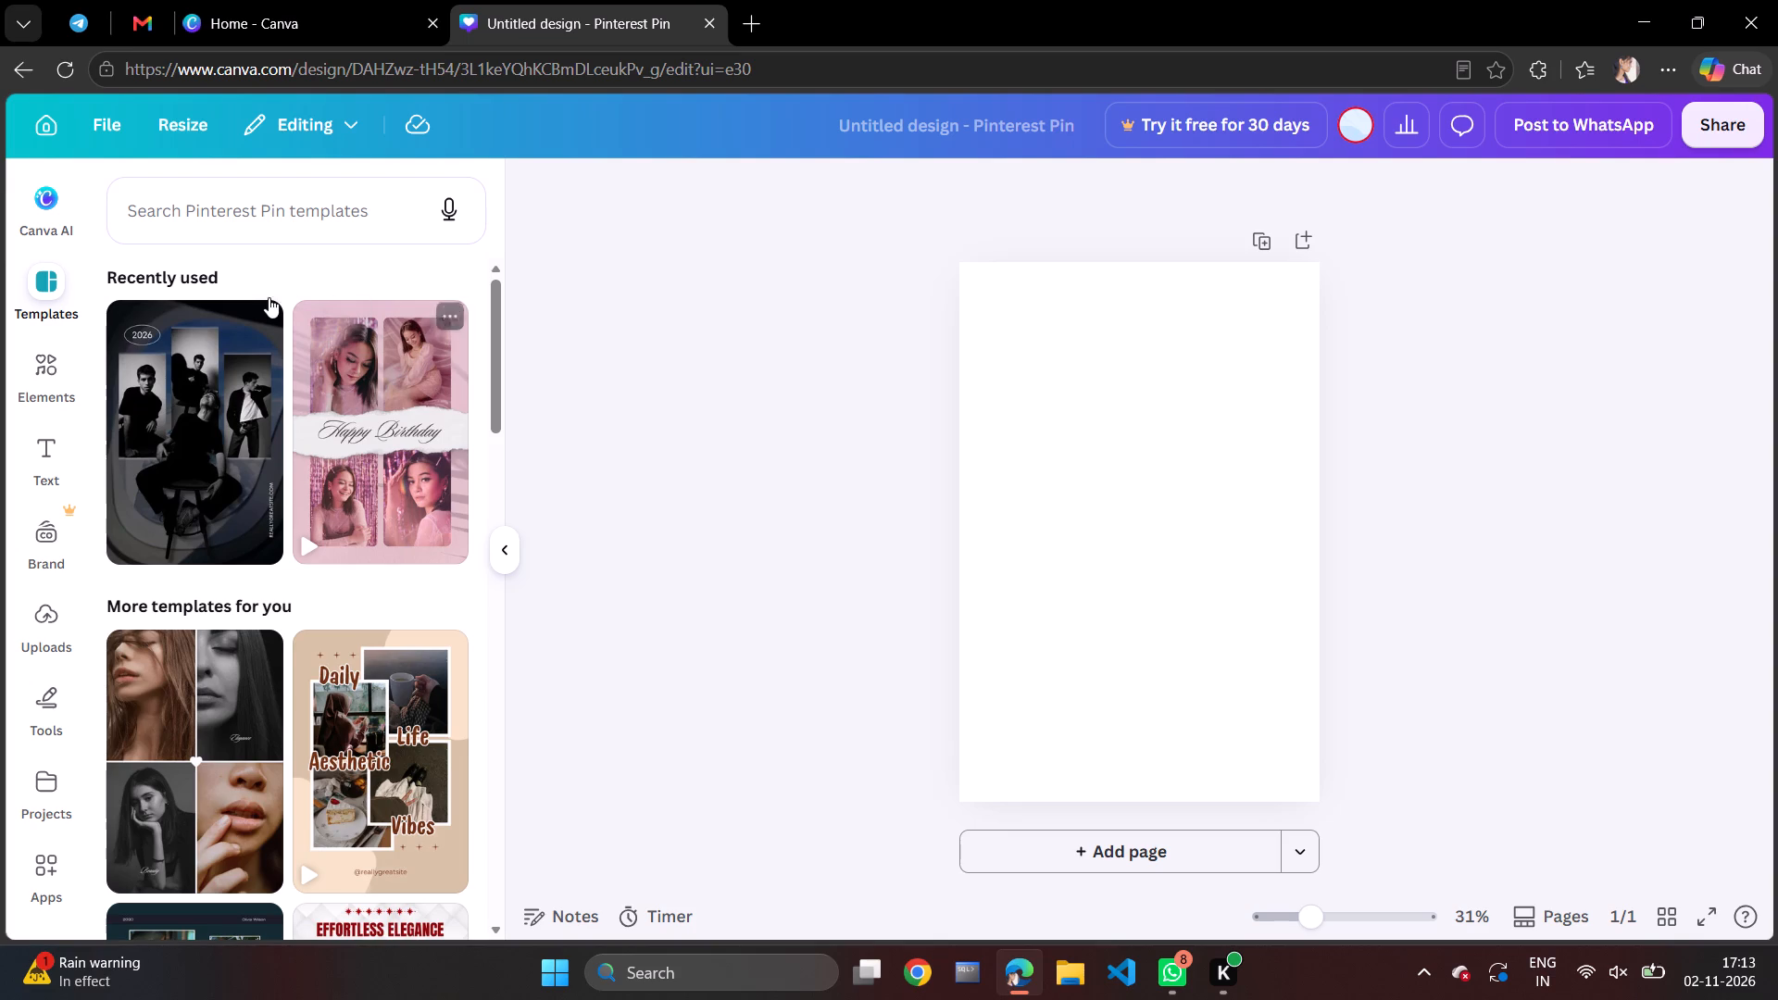
# Apply the Dark Green and Blue Dynamic Photo Collage Photographer Portfolio template to the blank Pinterest Pin.
pyautogui.scroll(-3, 360, 622)
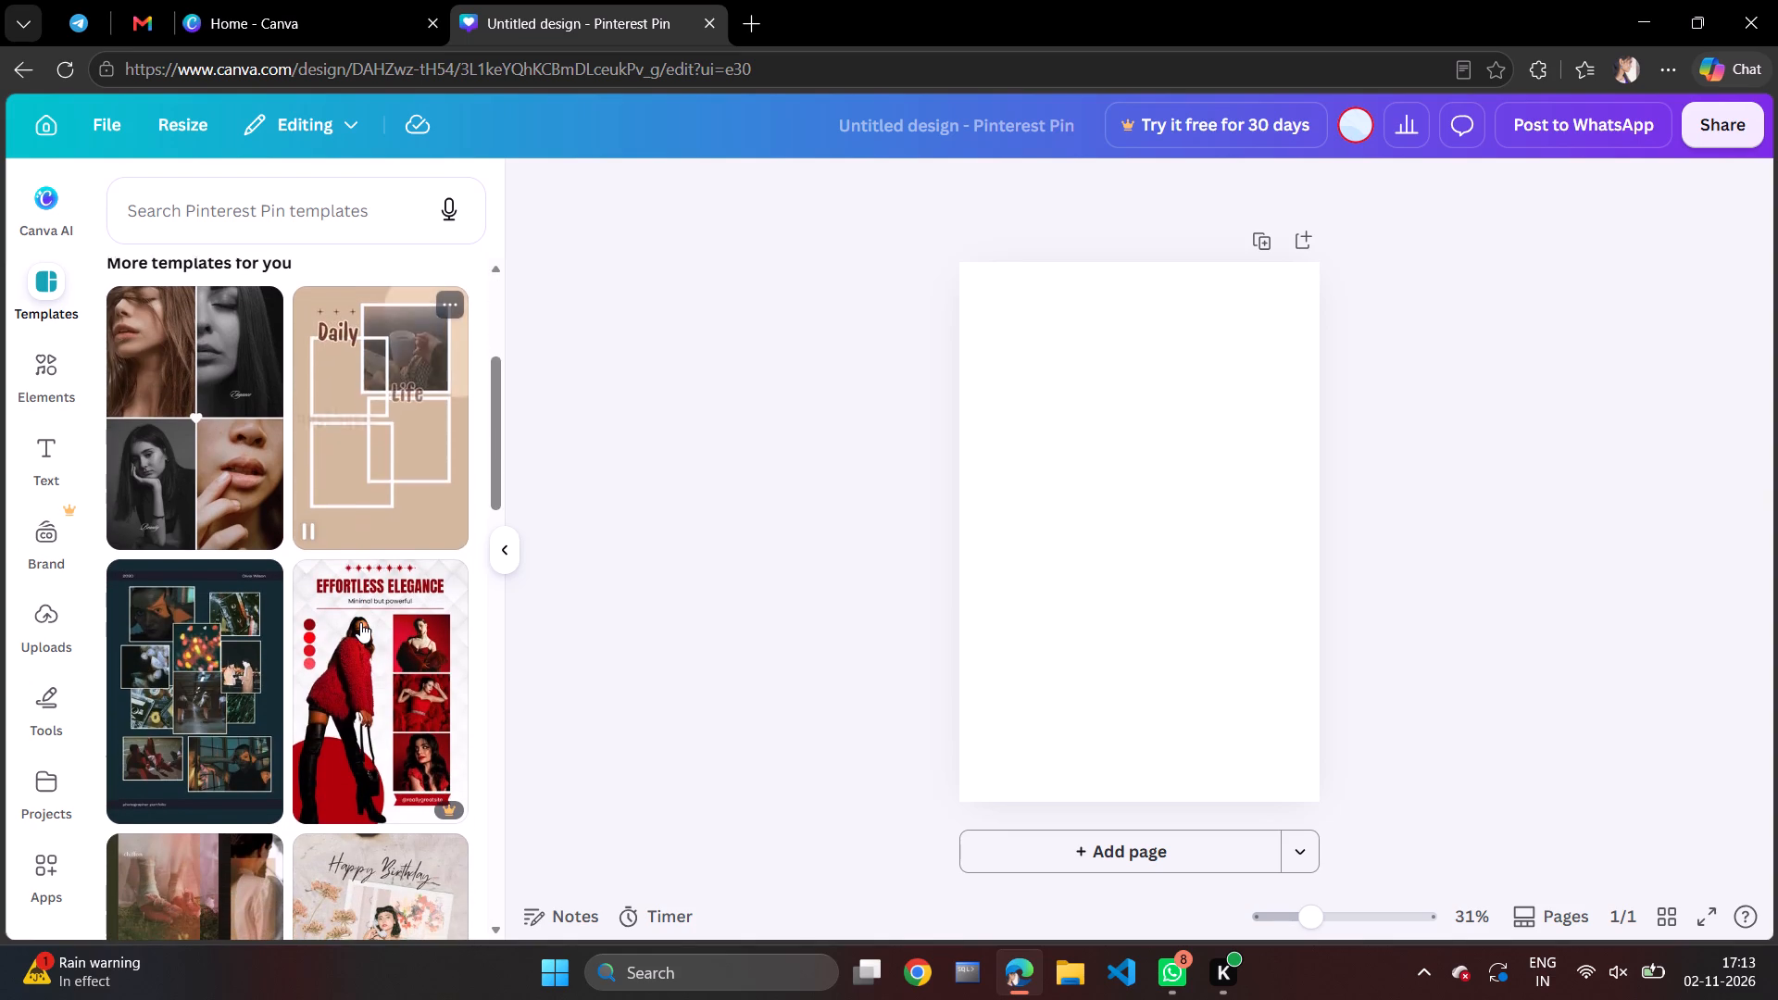
pyautogui.scroll(-1, 360, 622)
pyautogui.click(177, 715)
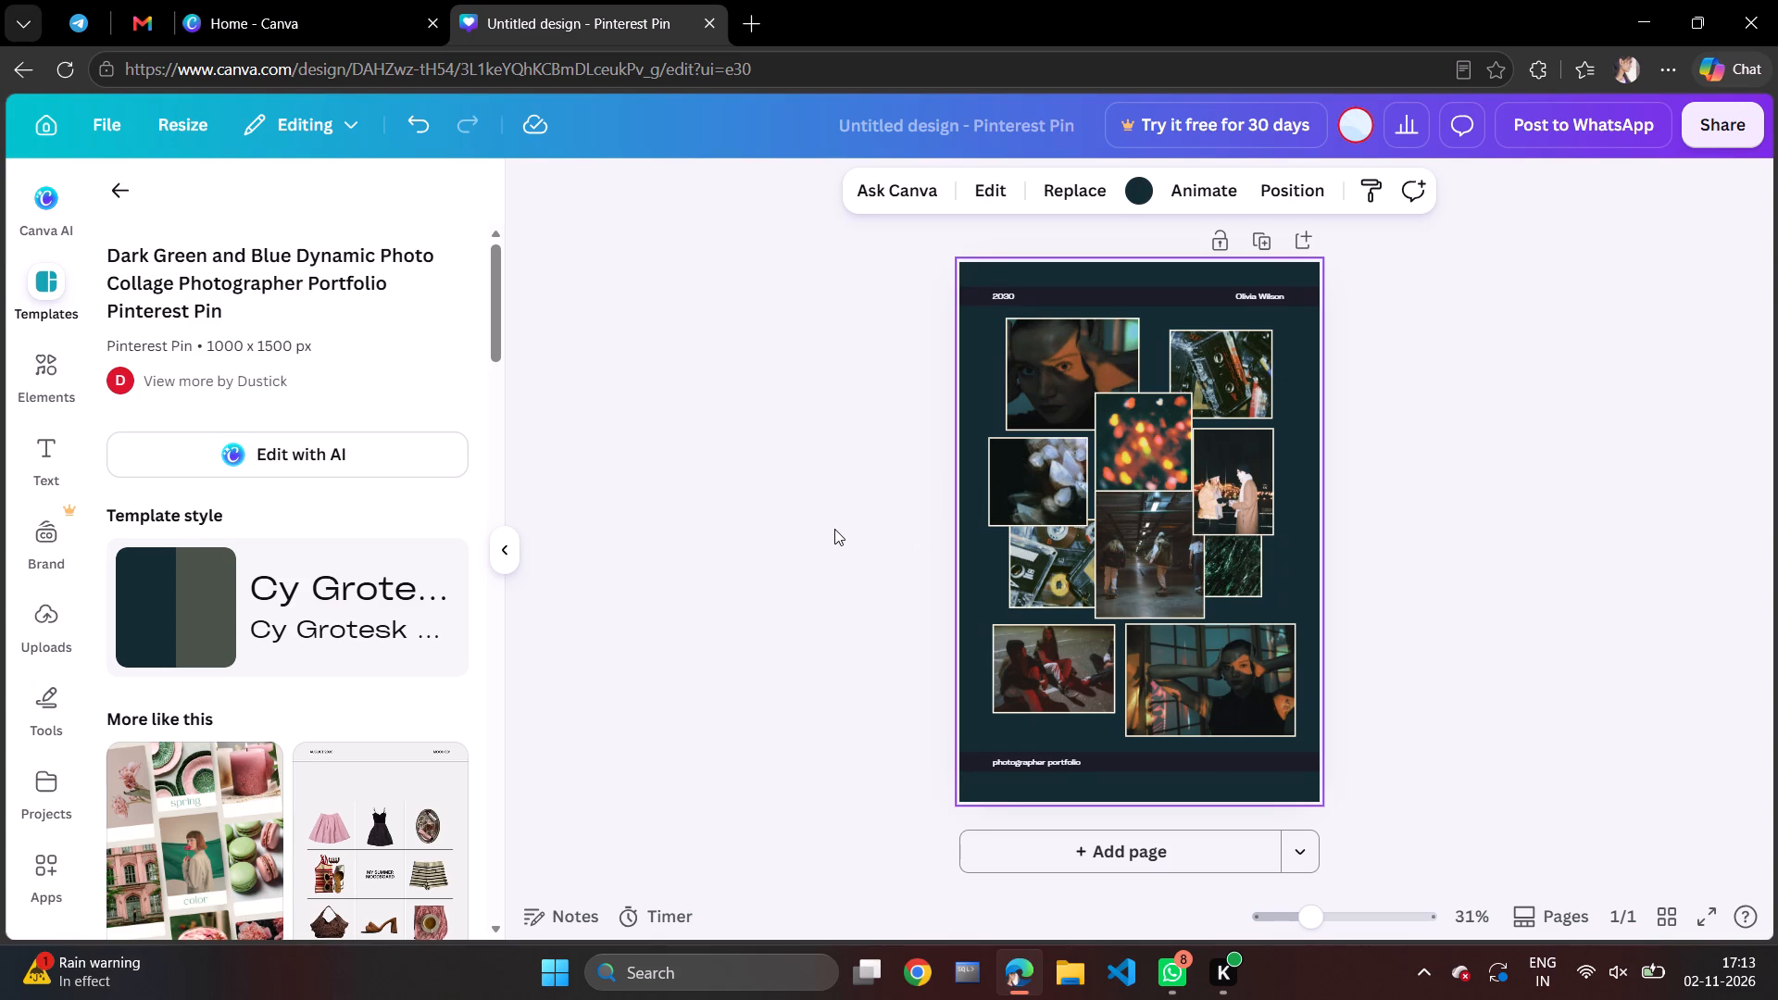
# Replace the face photo at the collage's upper left with the uploaded close-up portrait with the blurred dark red background.
pyautogui.click(1016, 409)
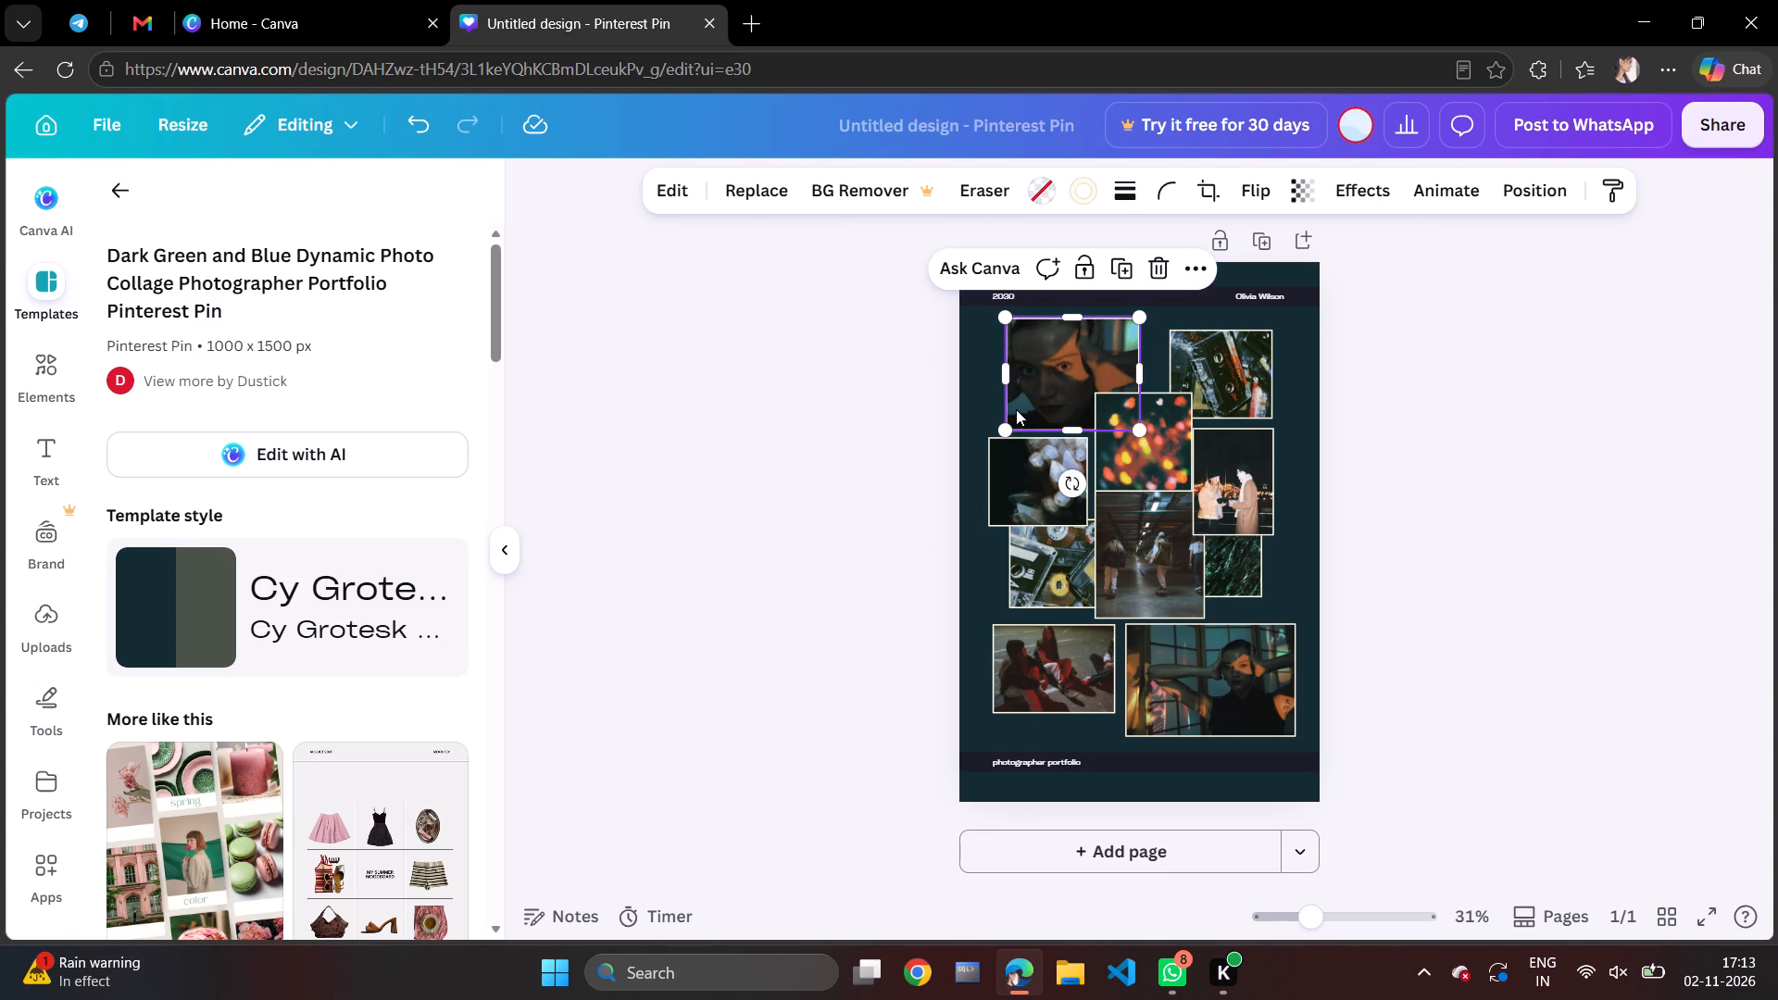
pyautogui.click(747, 188)
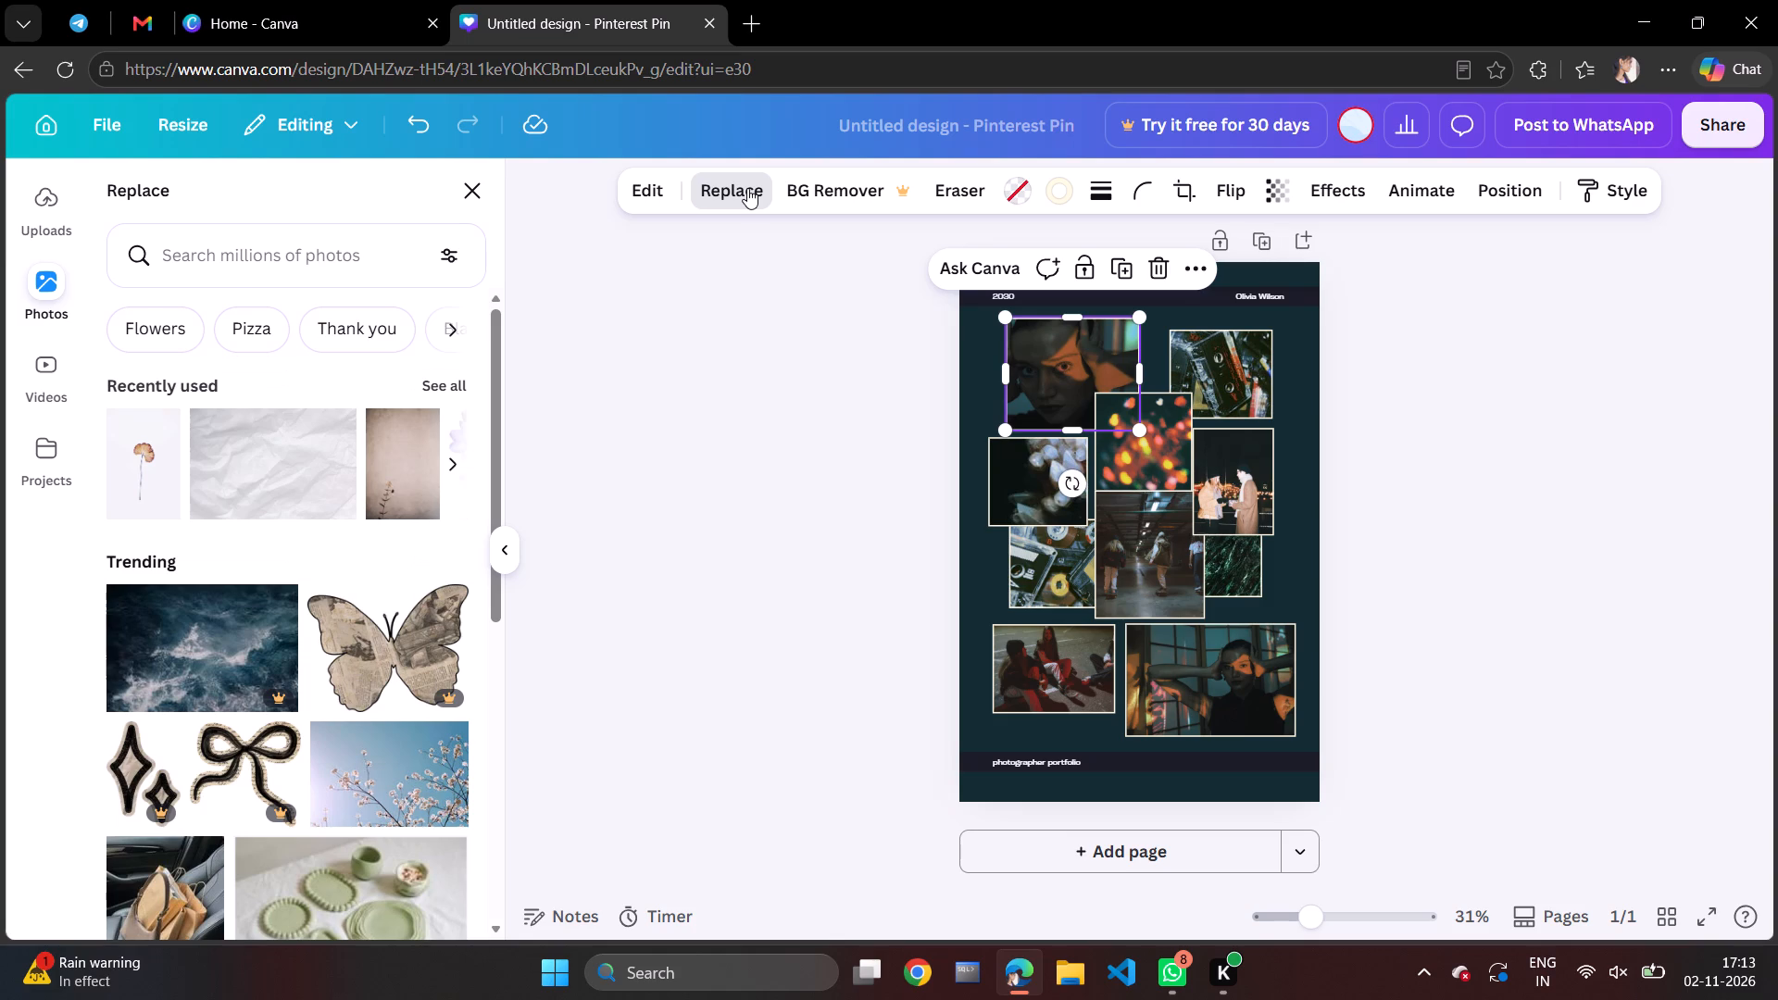
pyautogui.click(50, 229)
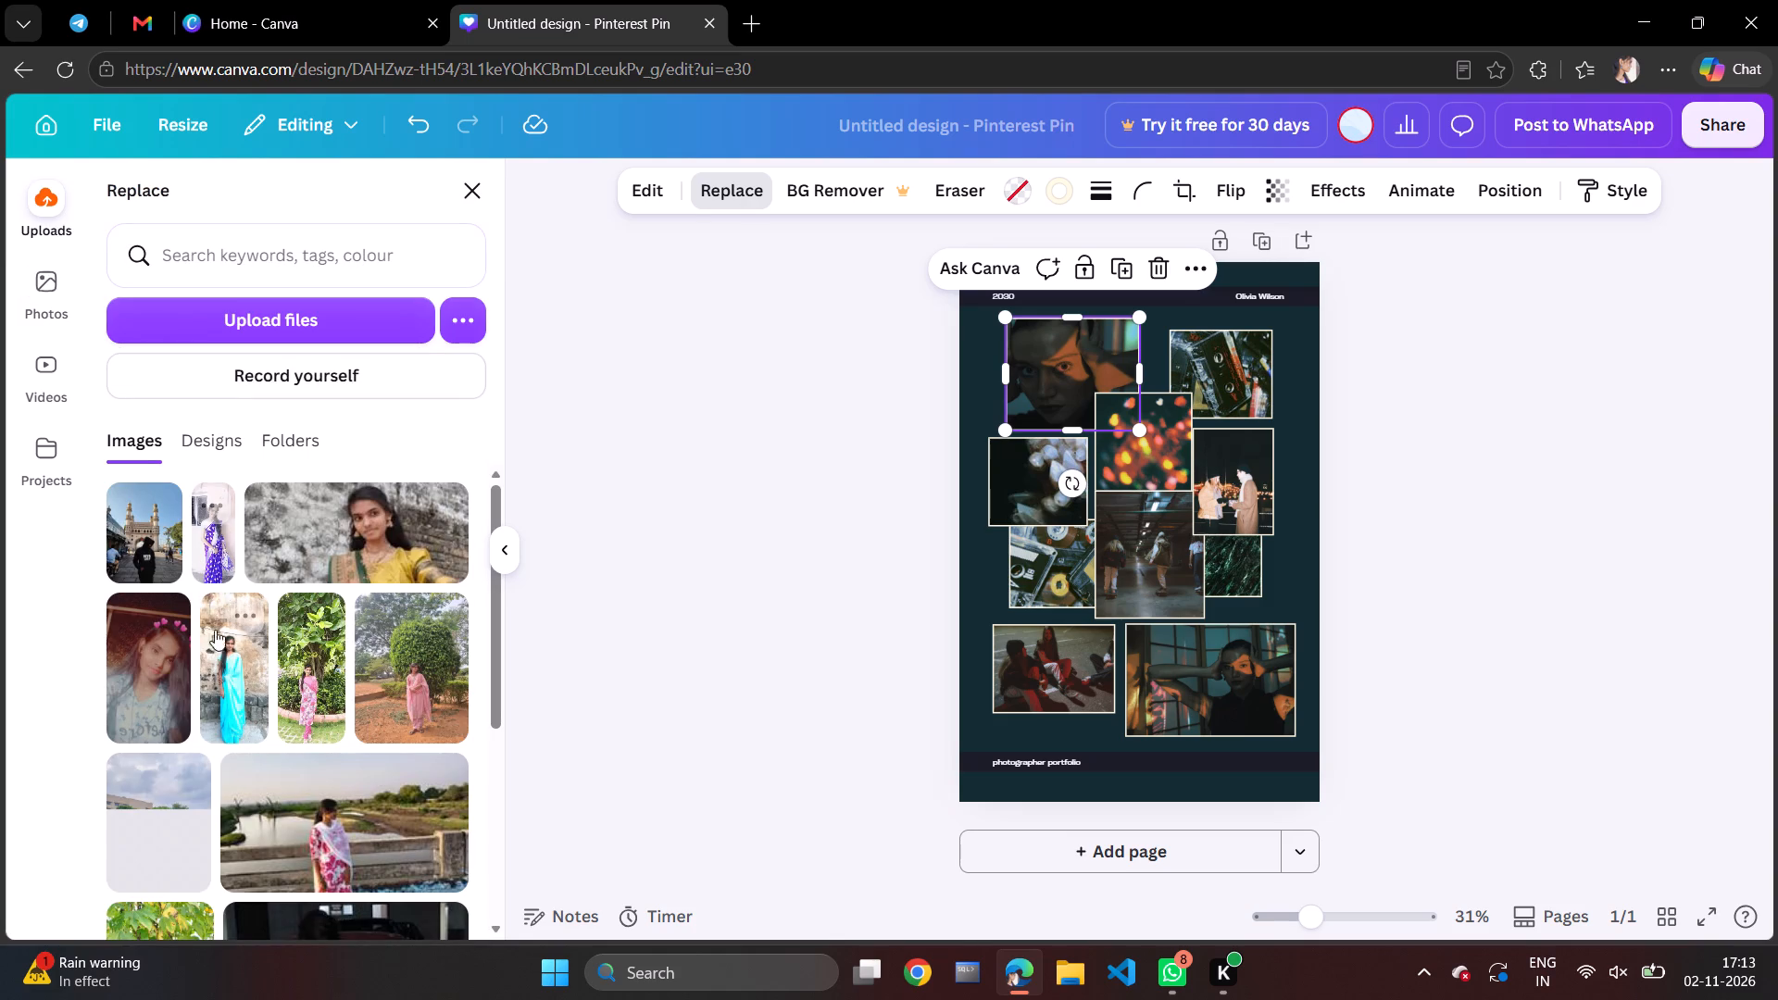
pyautogui.click(135, 656)
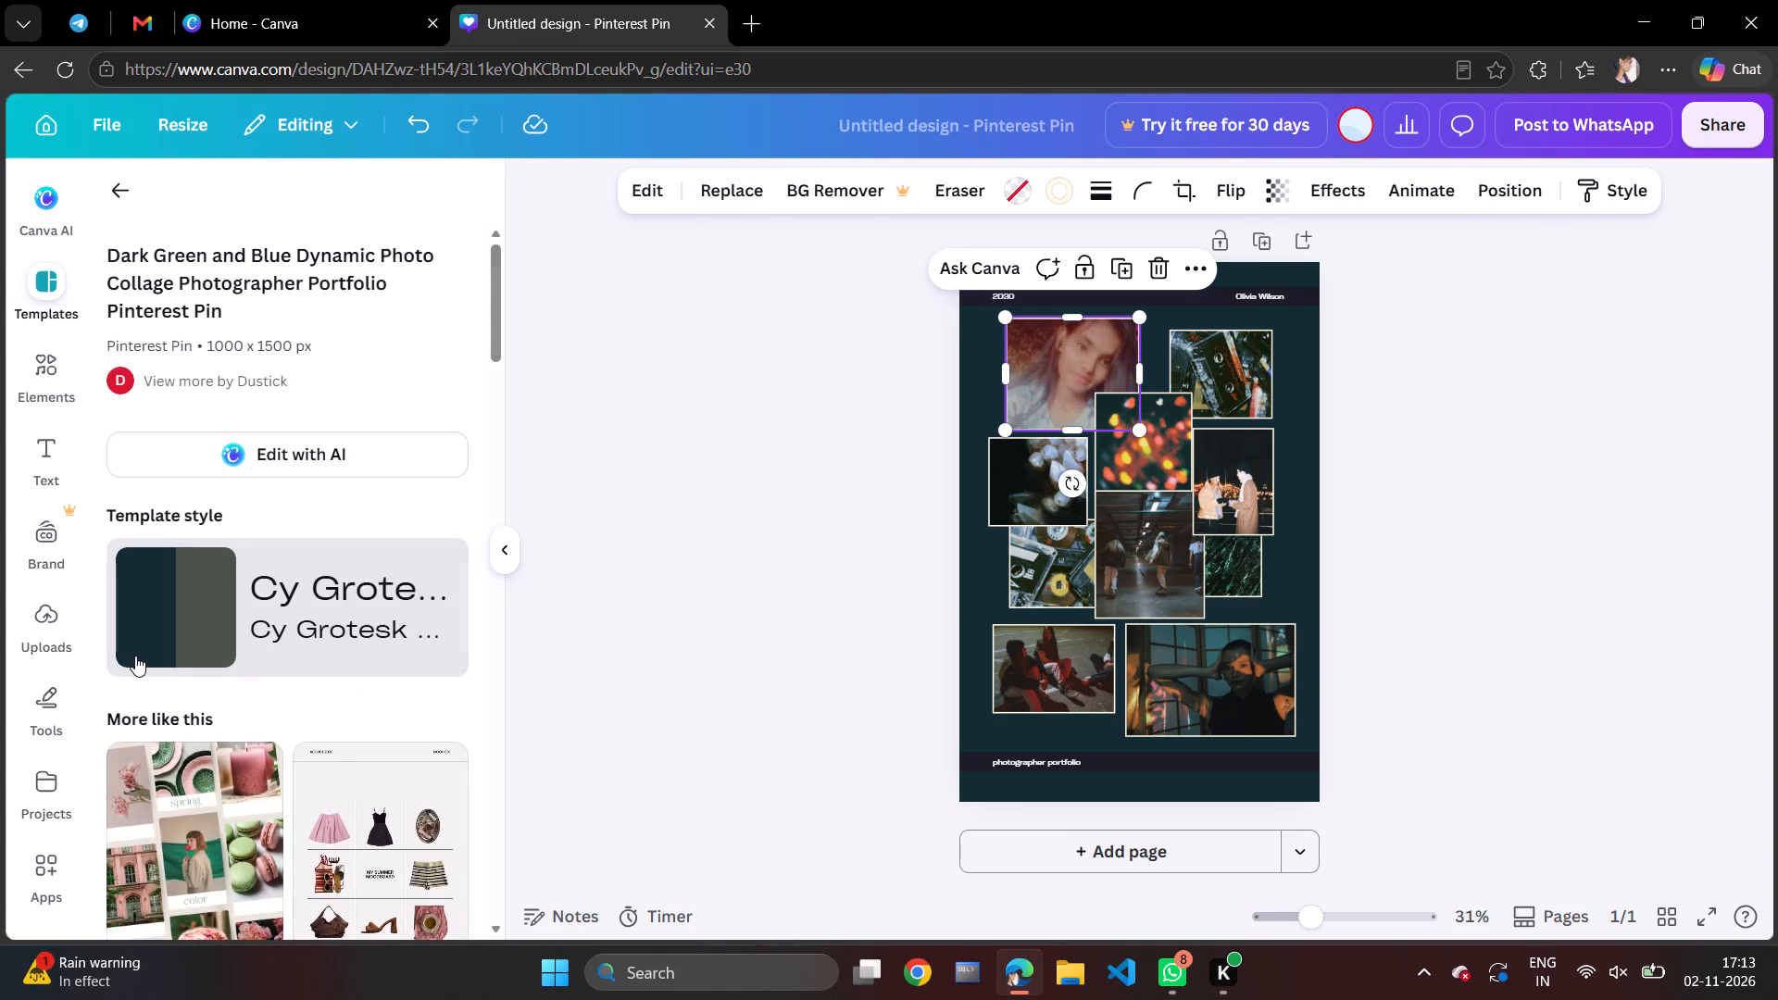
pyautogui.click(770, 529)
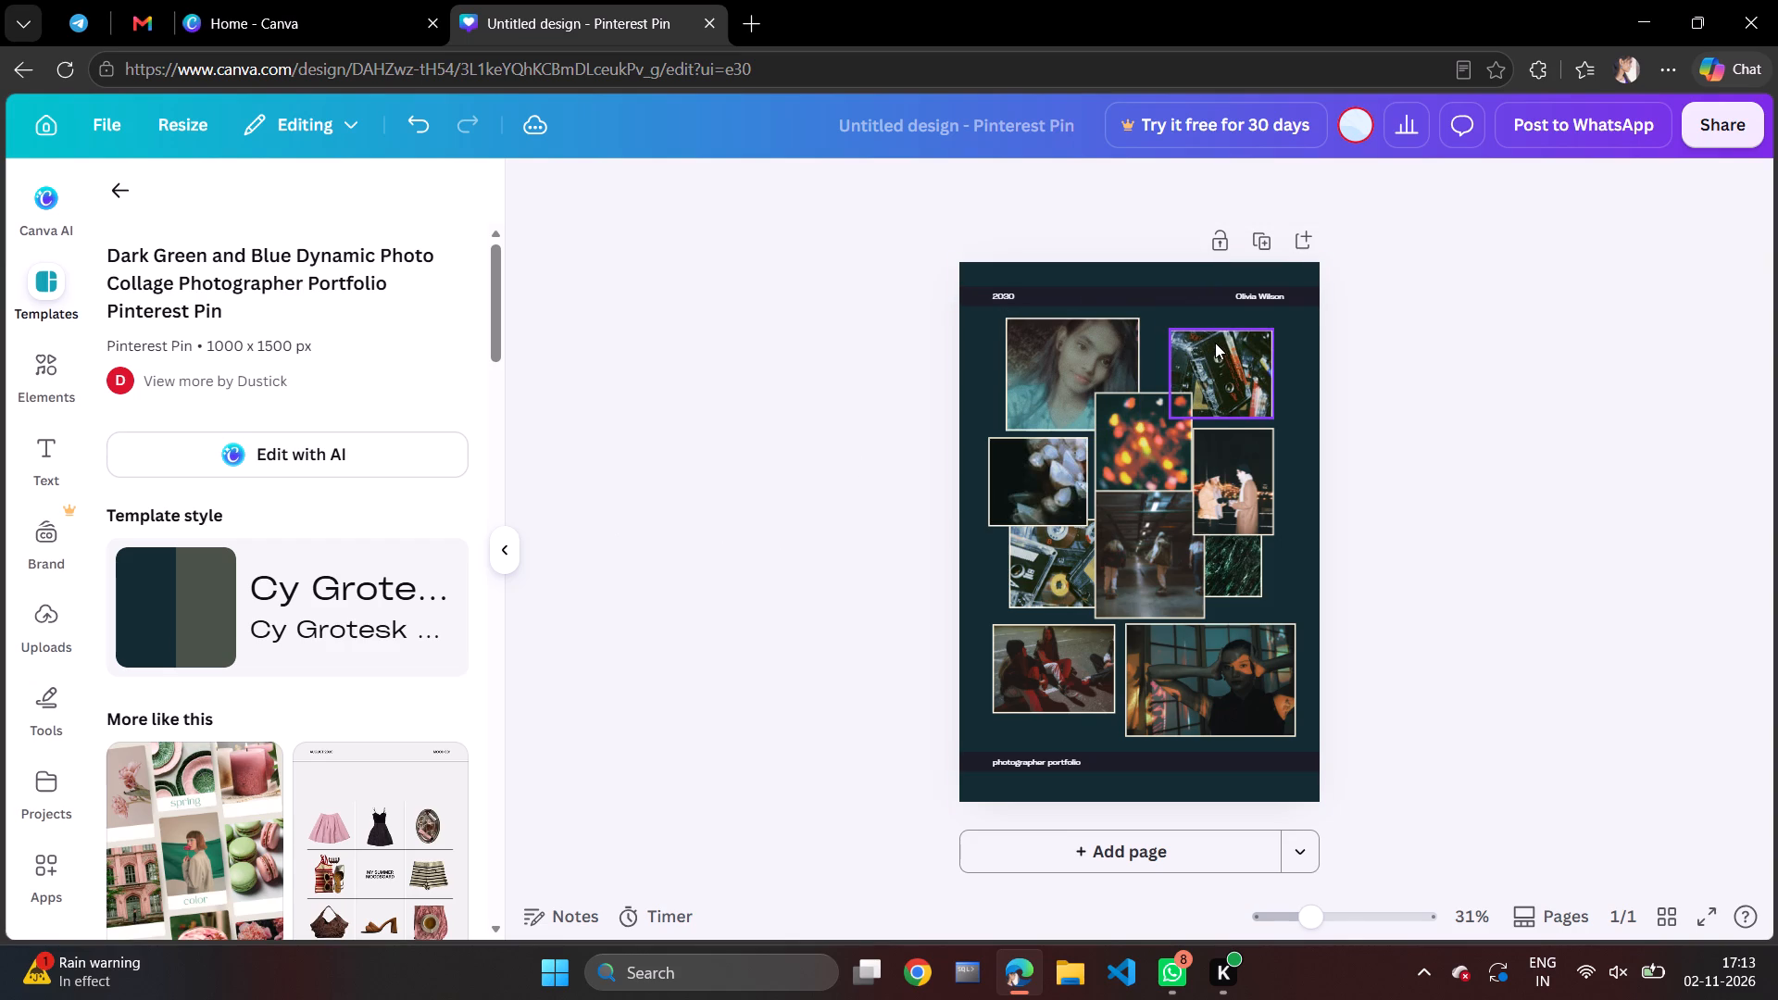
# Replace the photo of two standing people at the collage's middle right with the uploaded photo of the woman in turquoise.
pyautogui.click(1215, 343)
pyautogui.click(1383, 424)
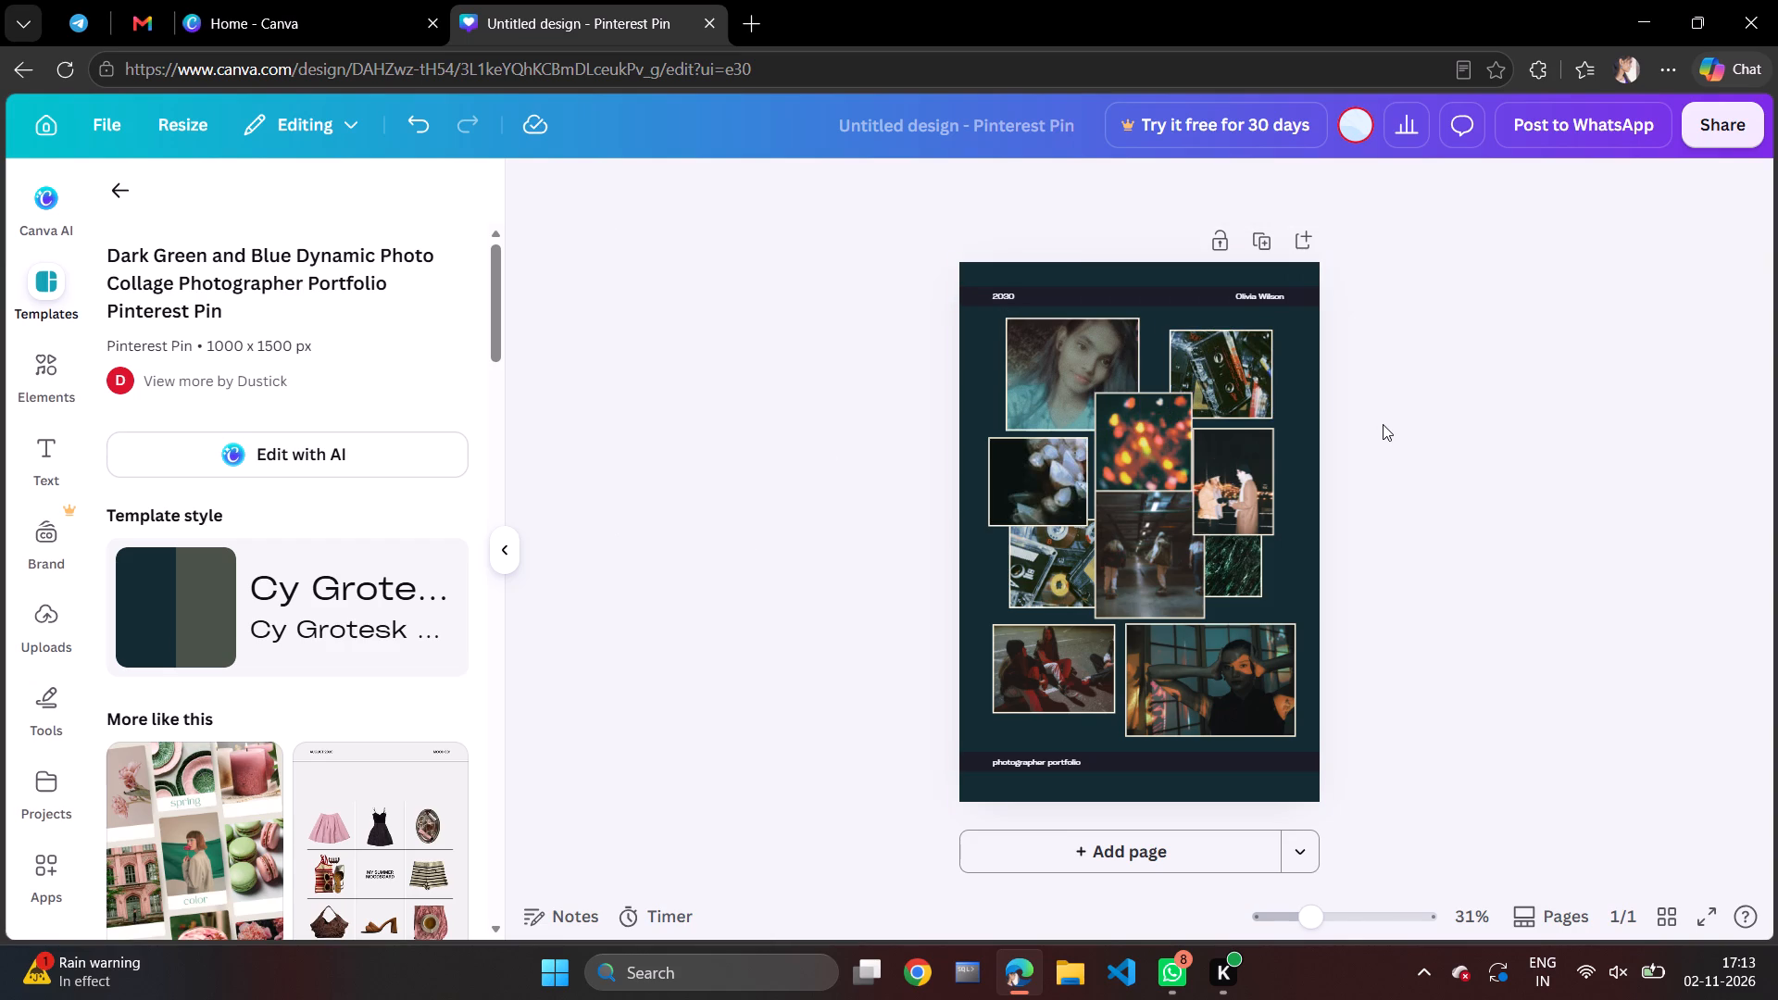
pyautogui.click(1243, 463)
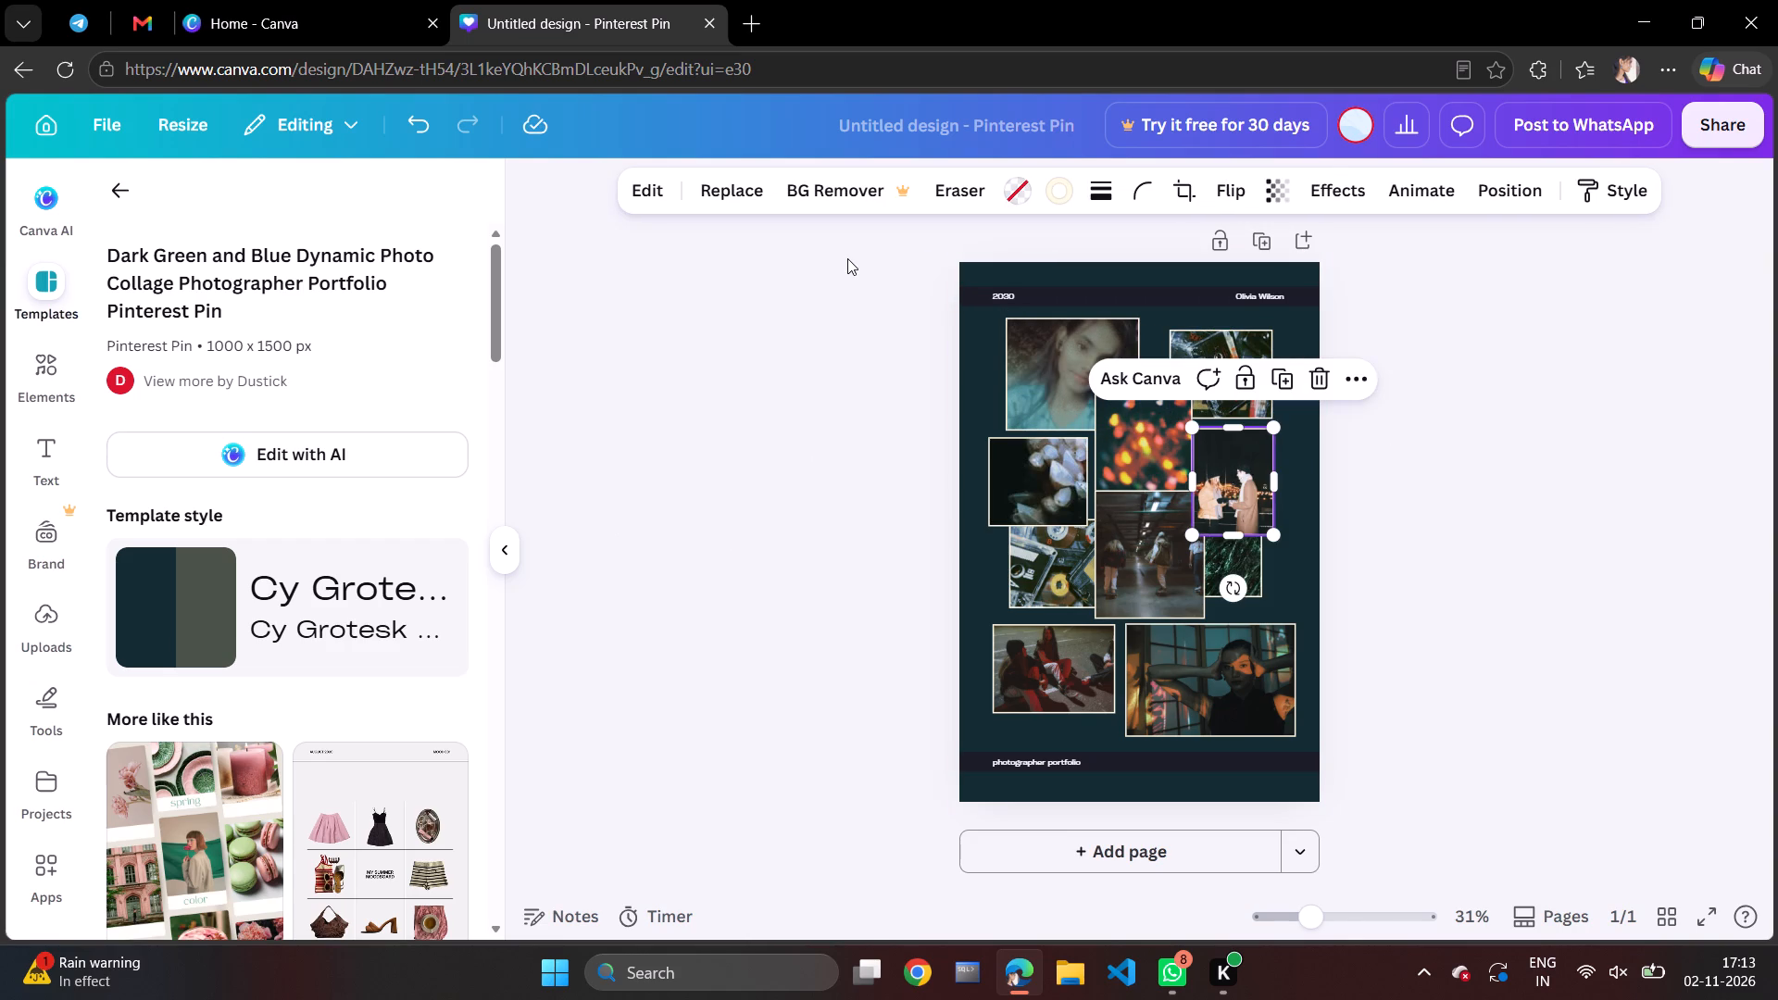
pyautogui.click(744, 183)
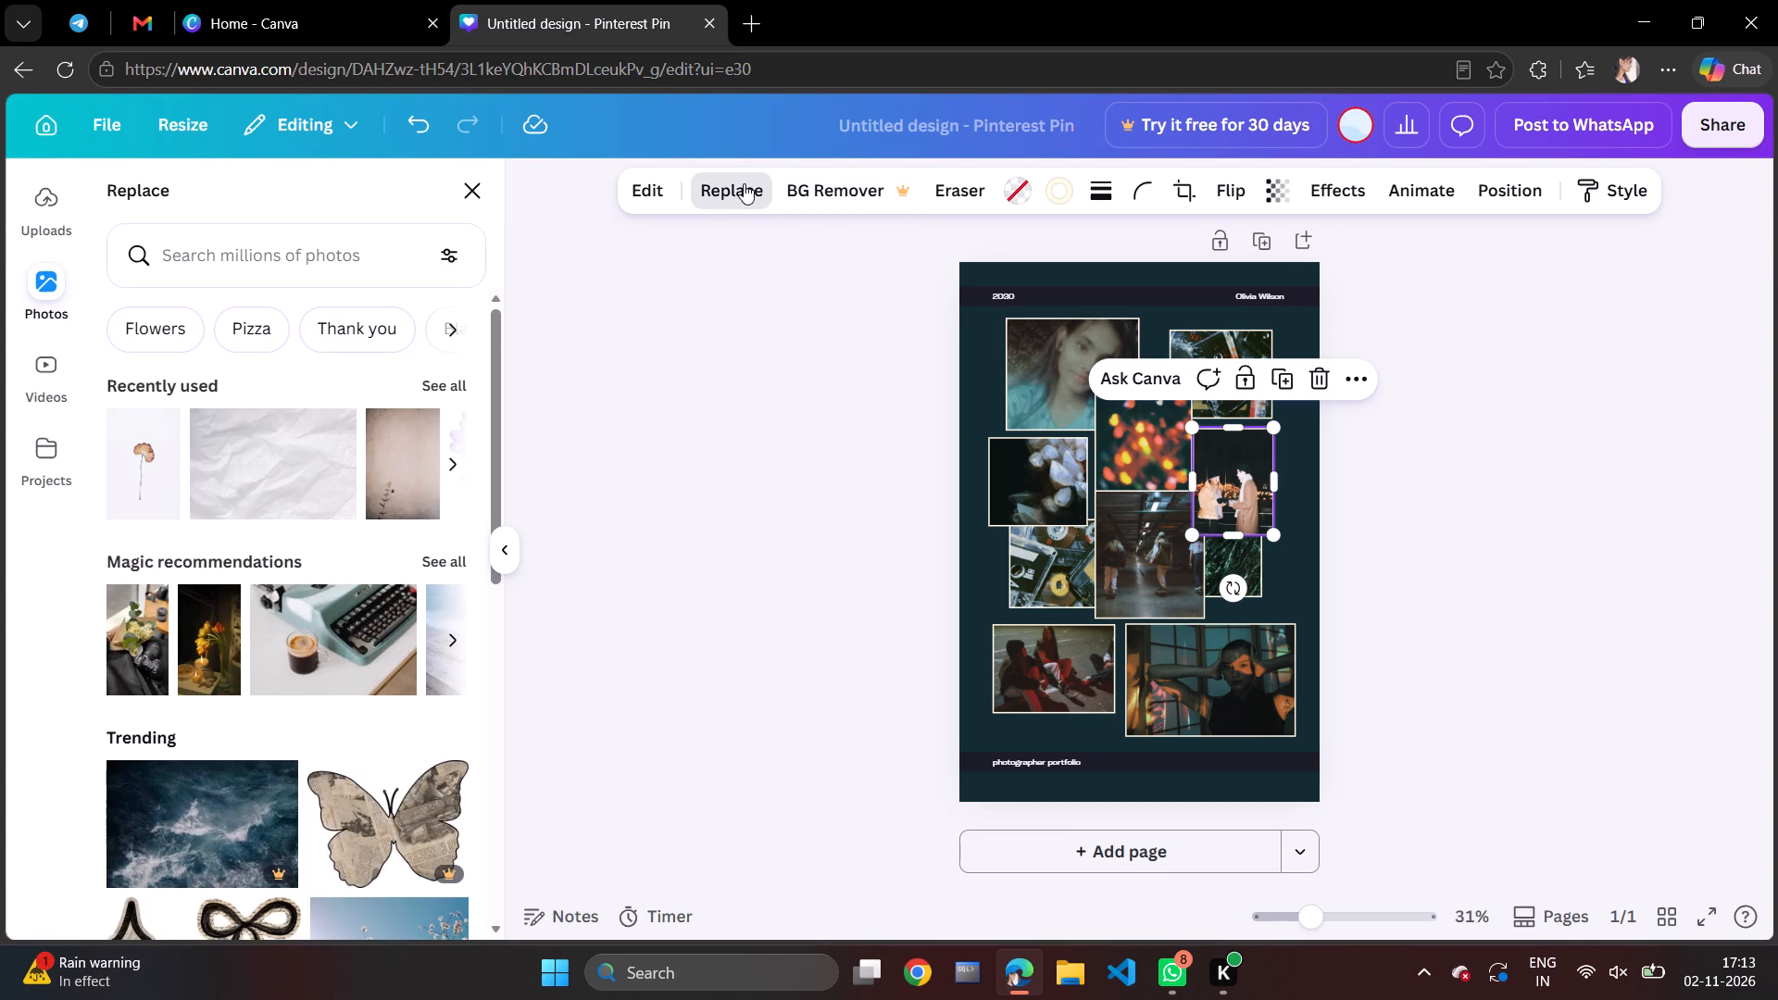
pyautogui.click(44, 240)
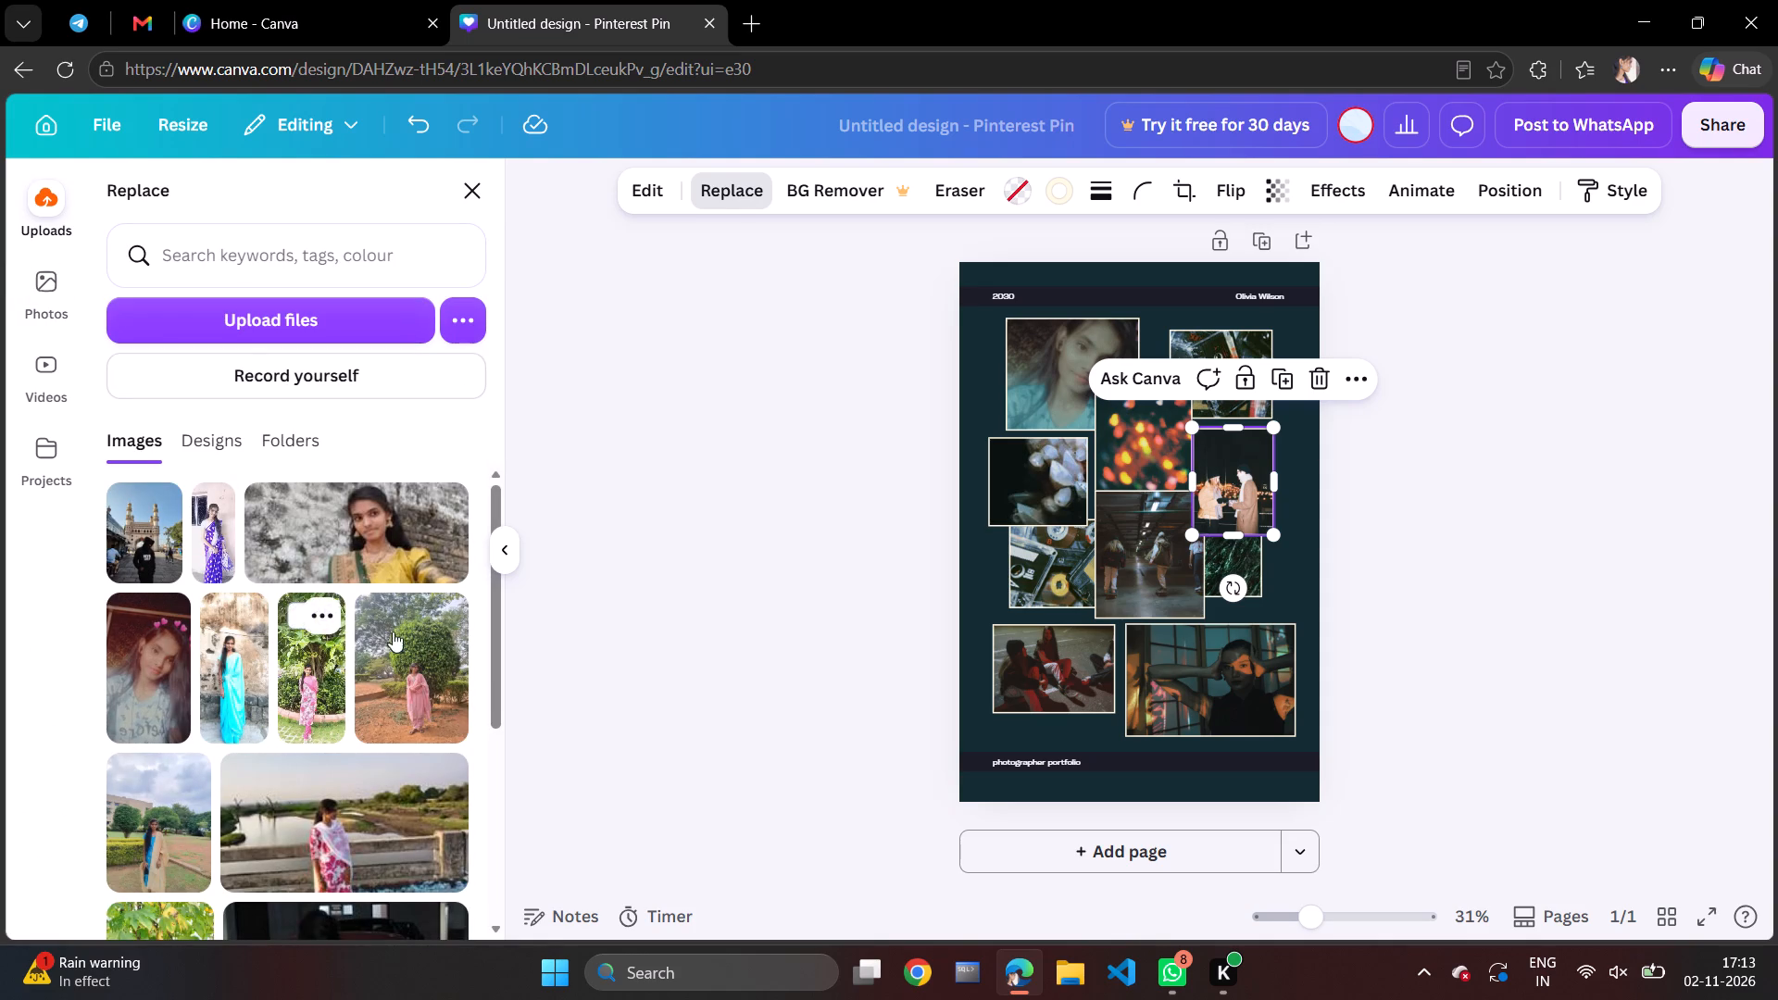
pyautogui.click(251, 673)
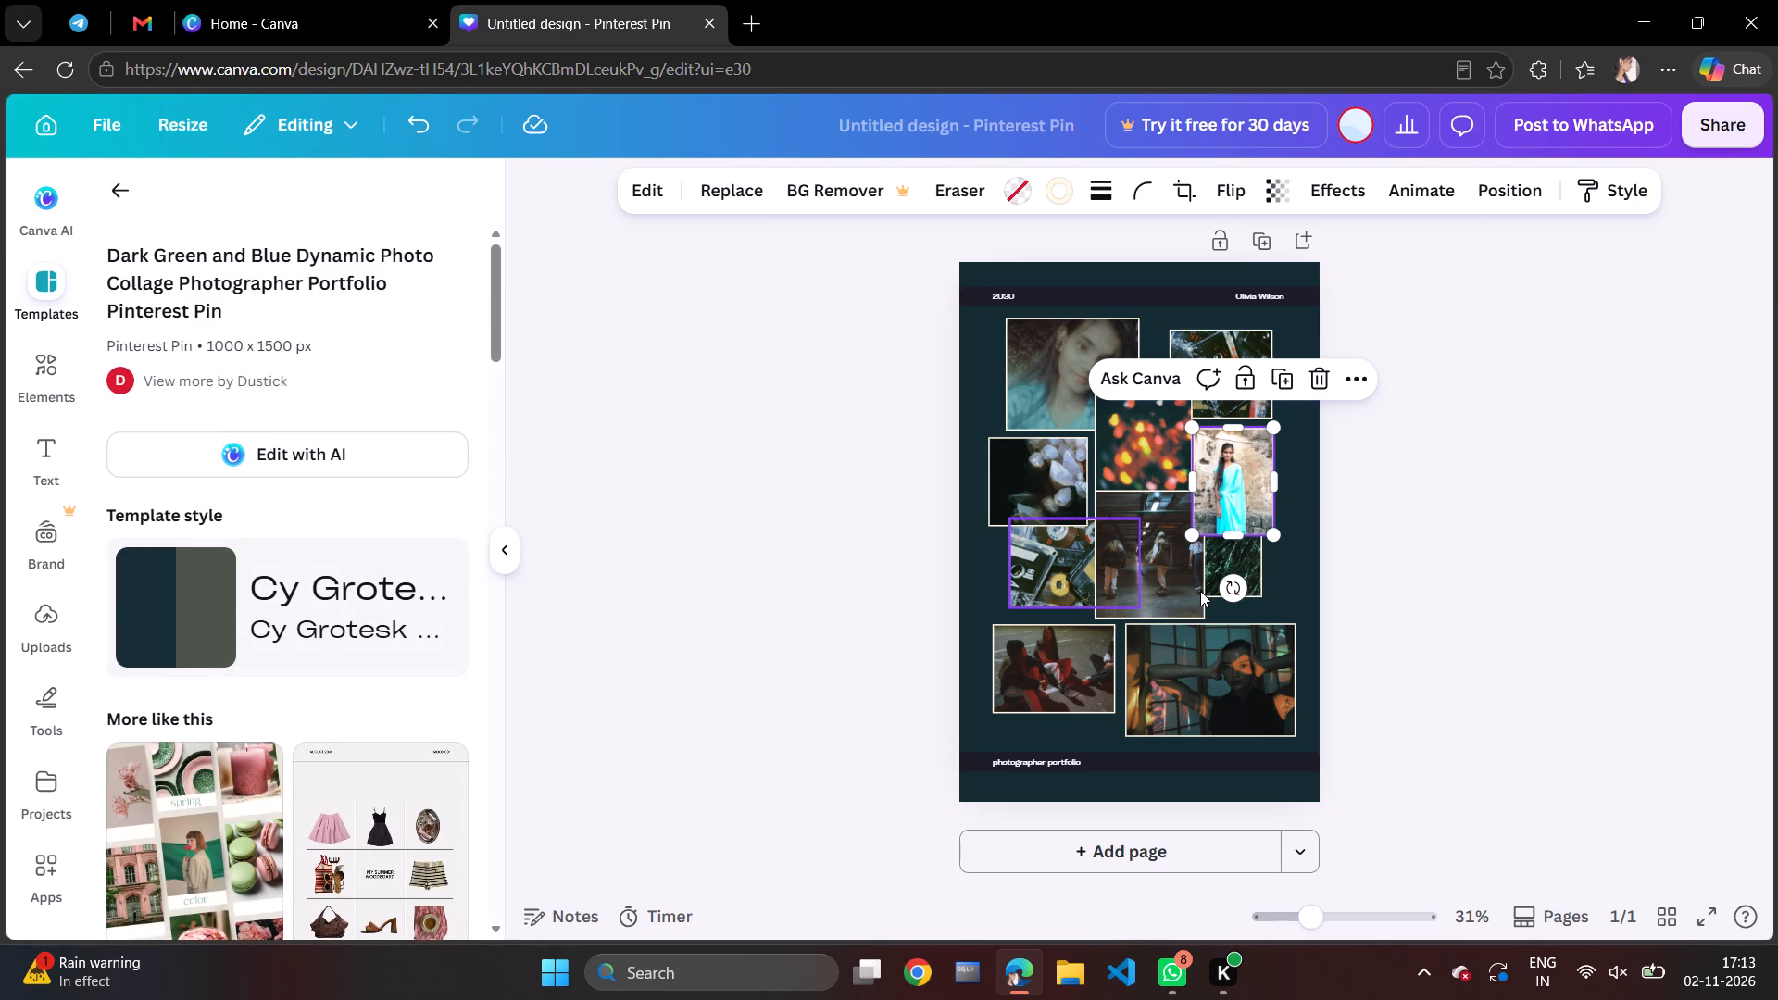
# Replace the photo of seated people in red at the collage's lower left with the uploaded photo of the woman in pink among green plants.
pyautogui.click(1020, 676)
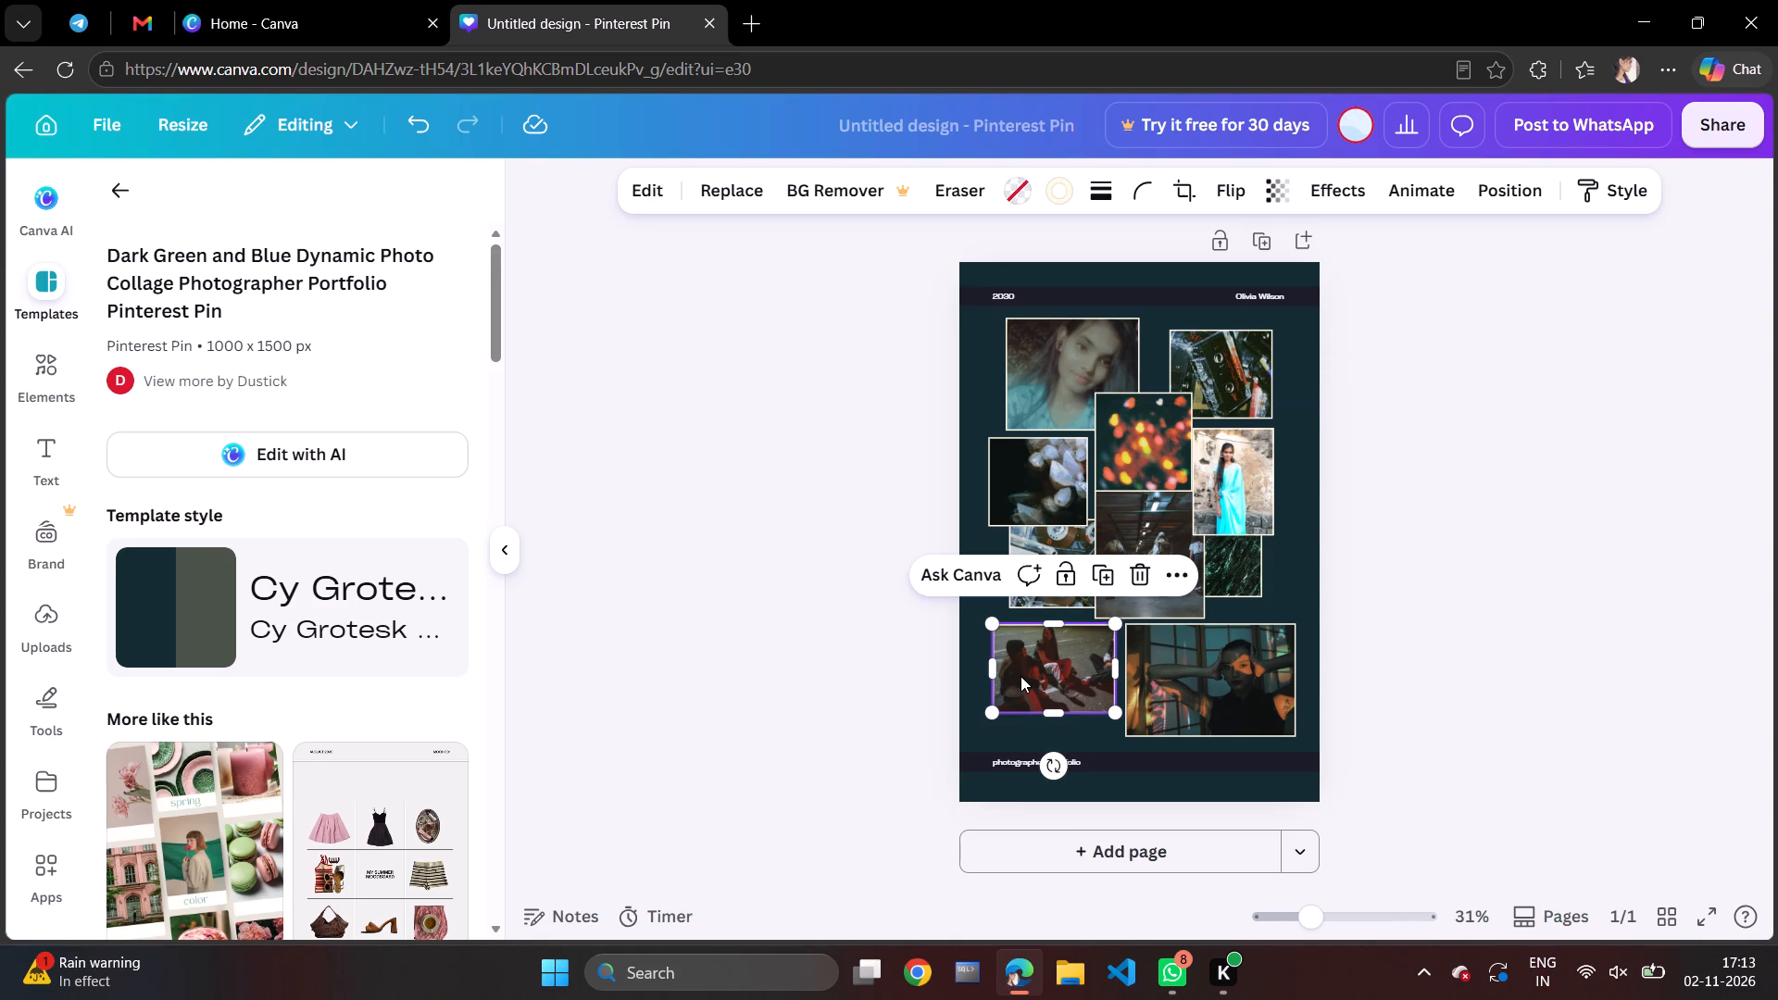
pyautogui.click(728, 194)
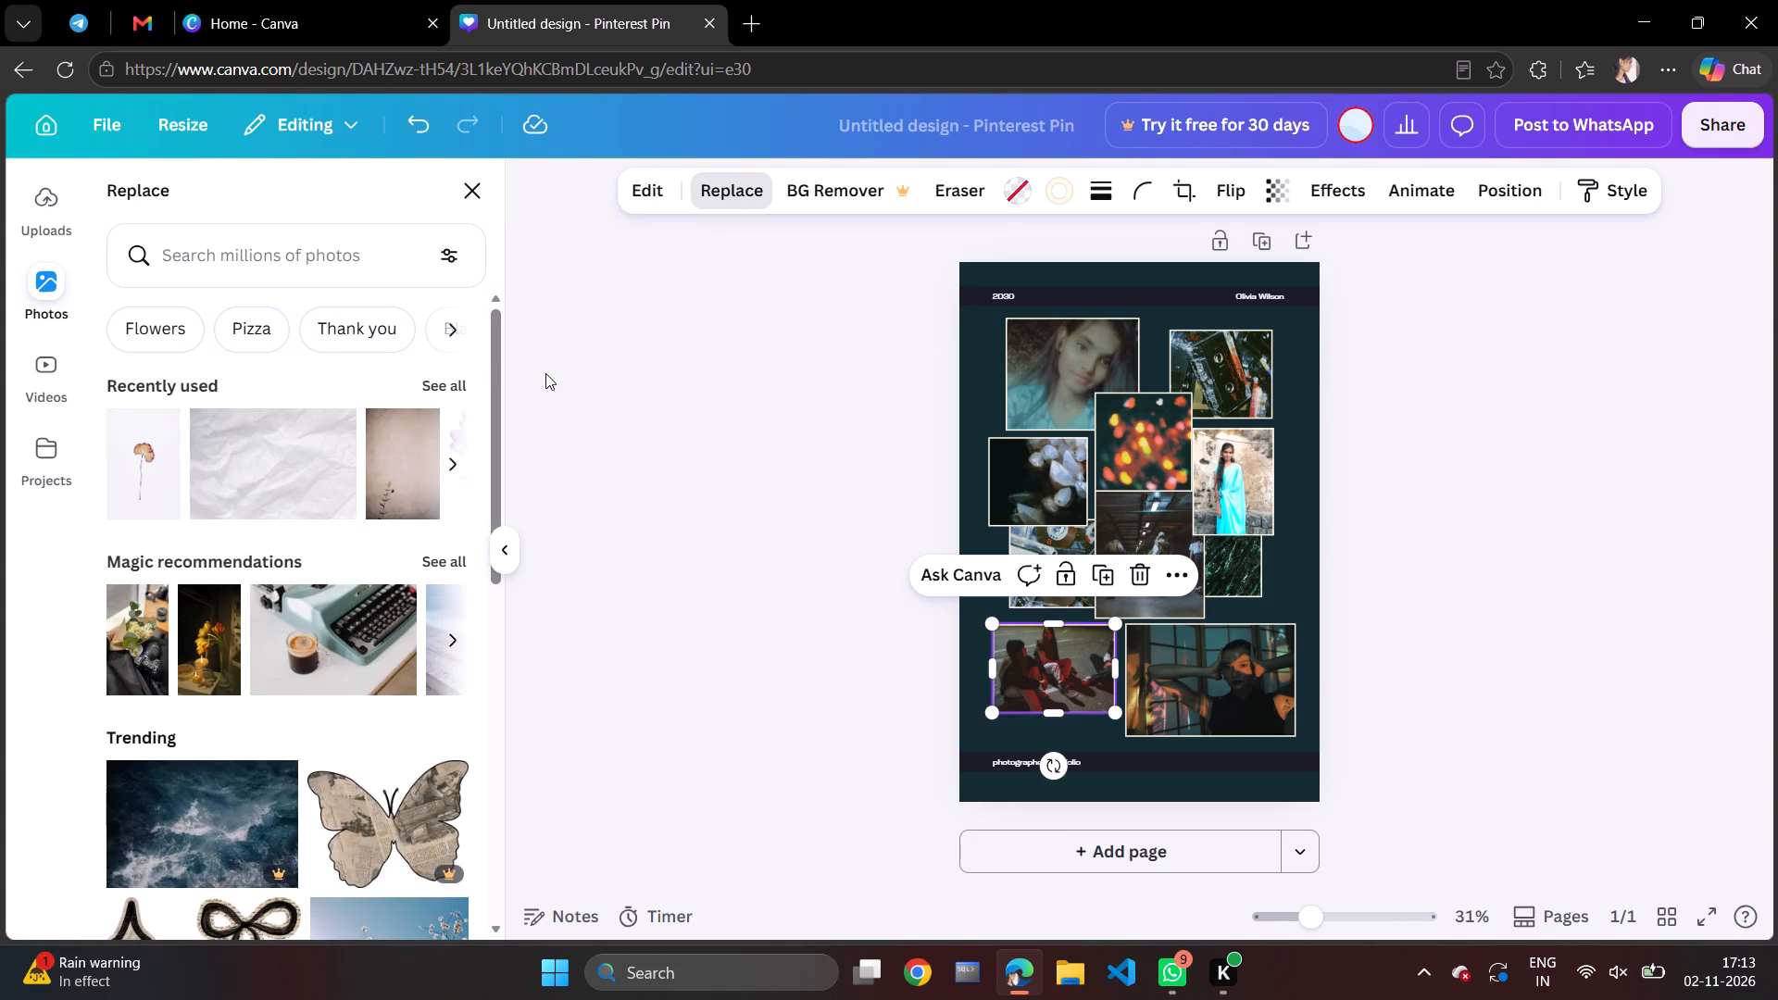
pyautogui.click(58, 220)
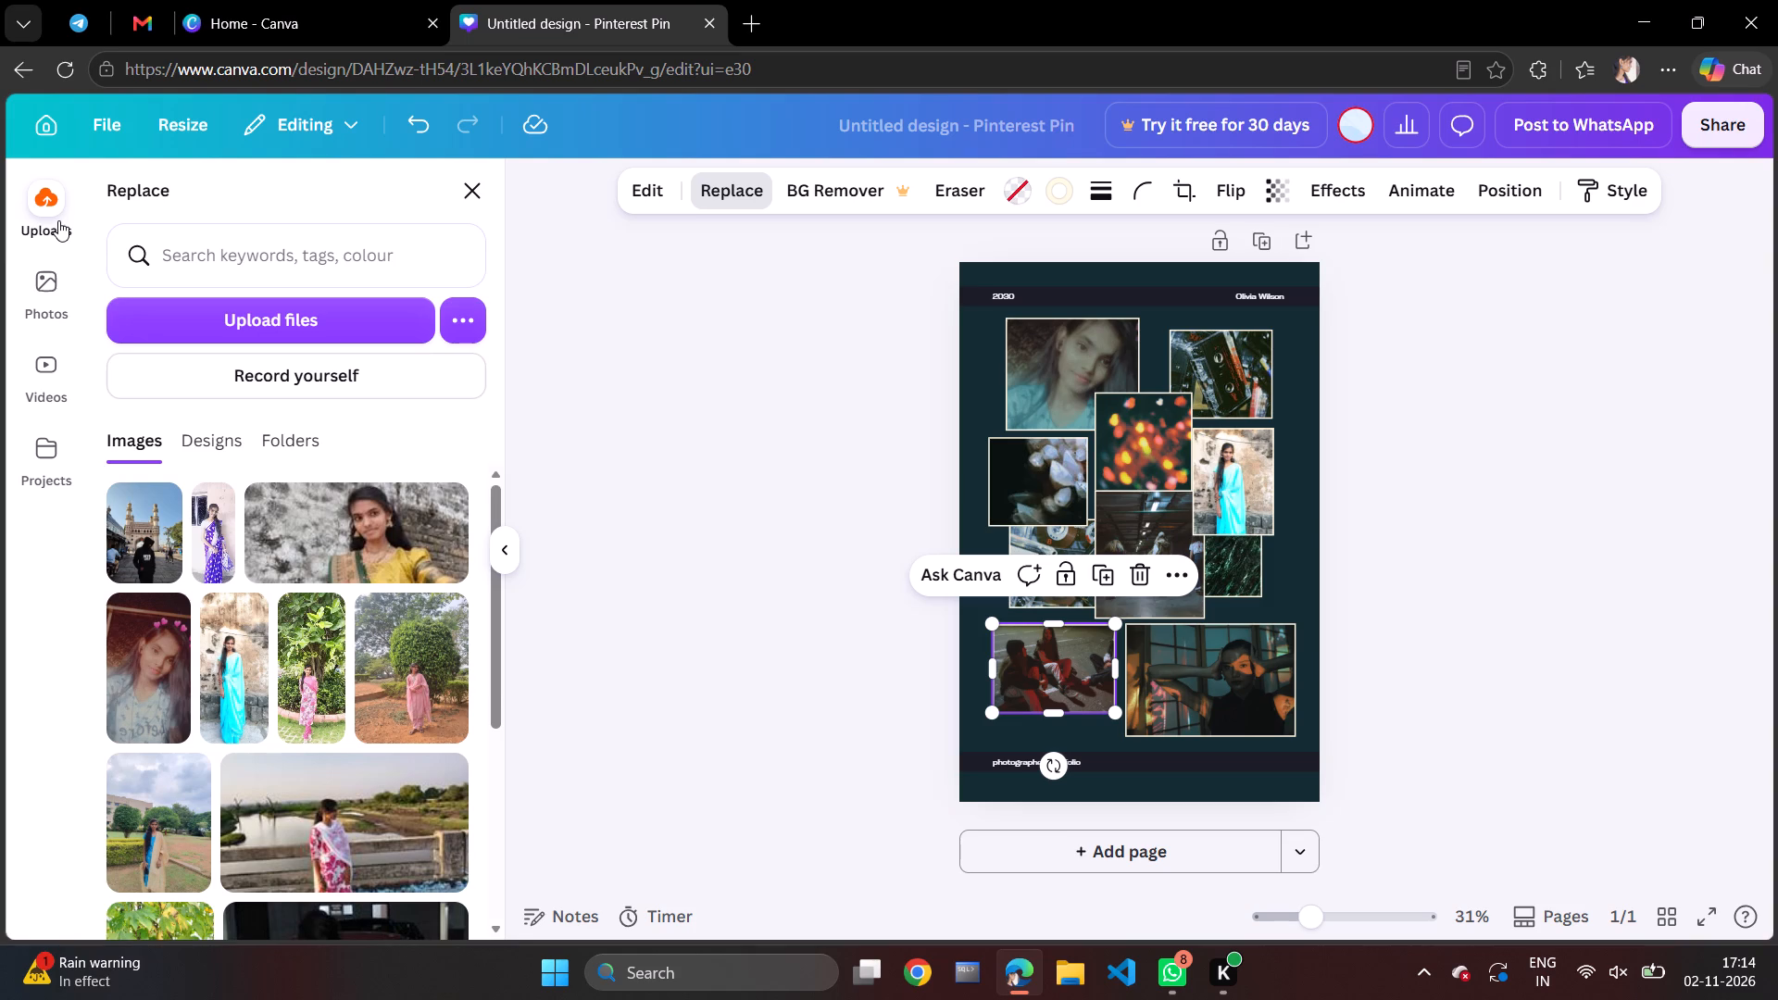
pyautogui.hscroll(1, 361, 620)
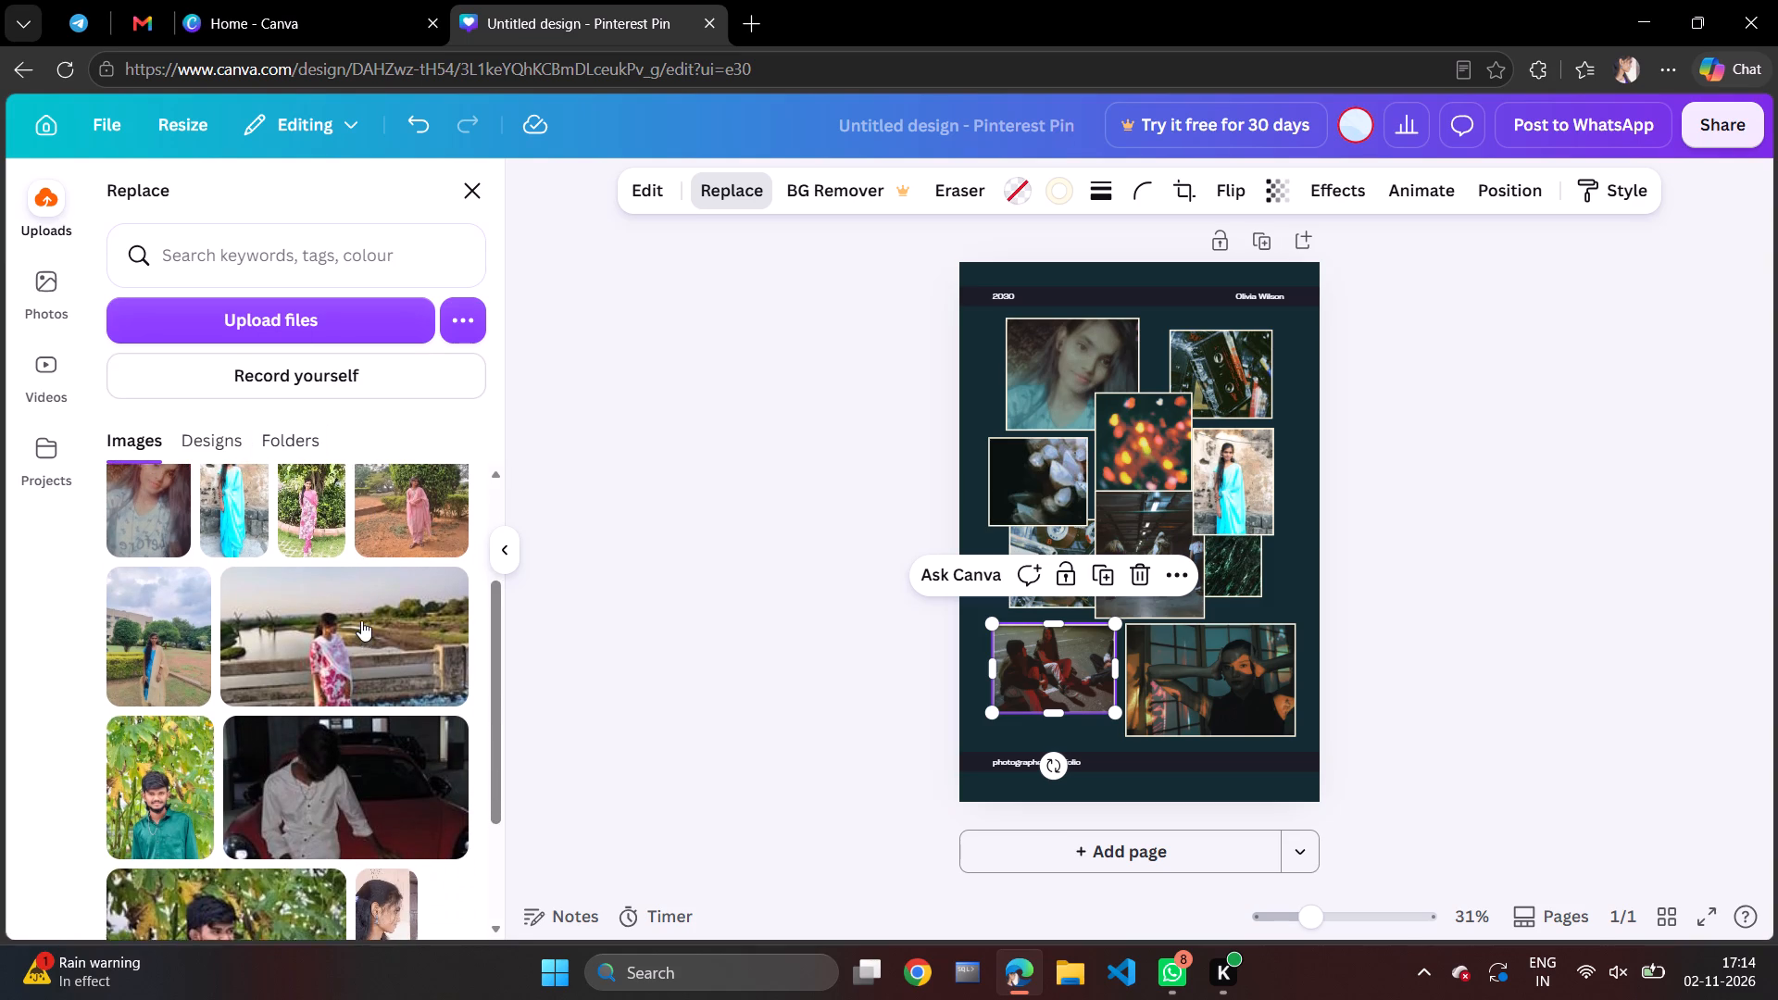
pyautogui.hscroll(1, 361, 620)
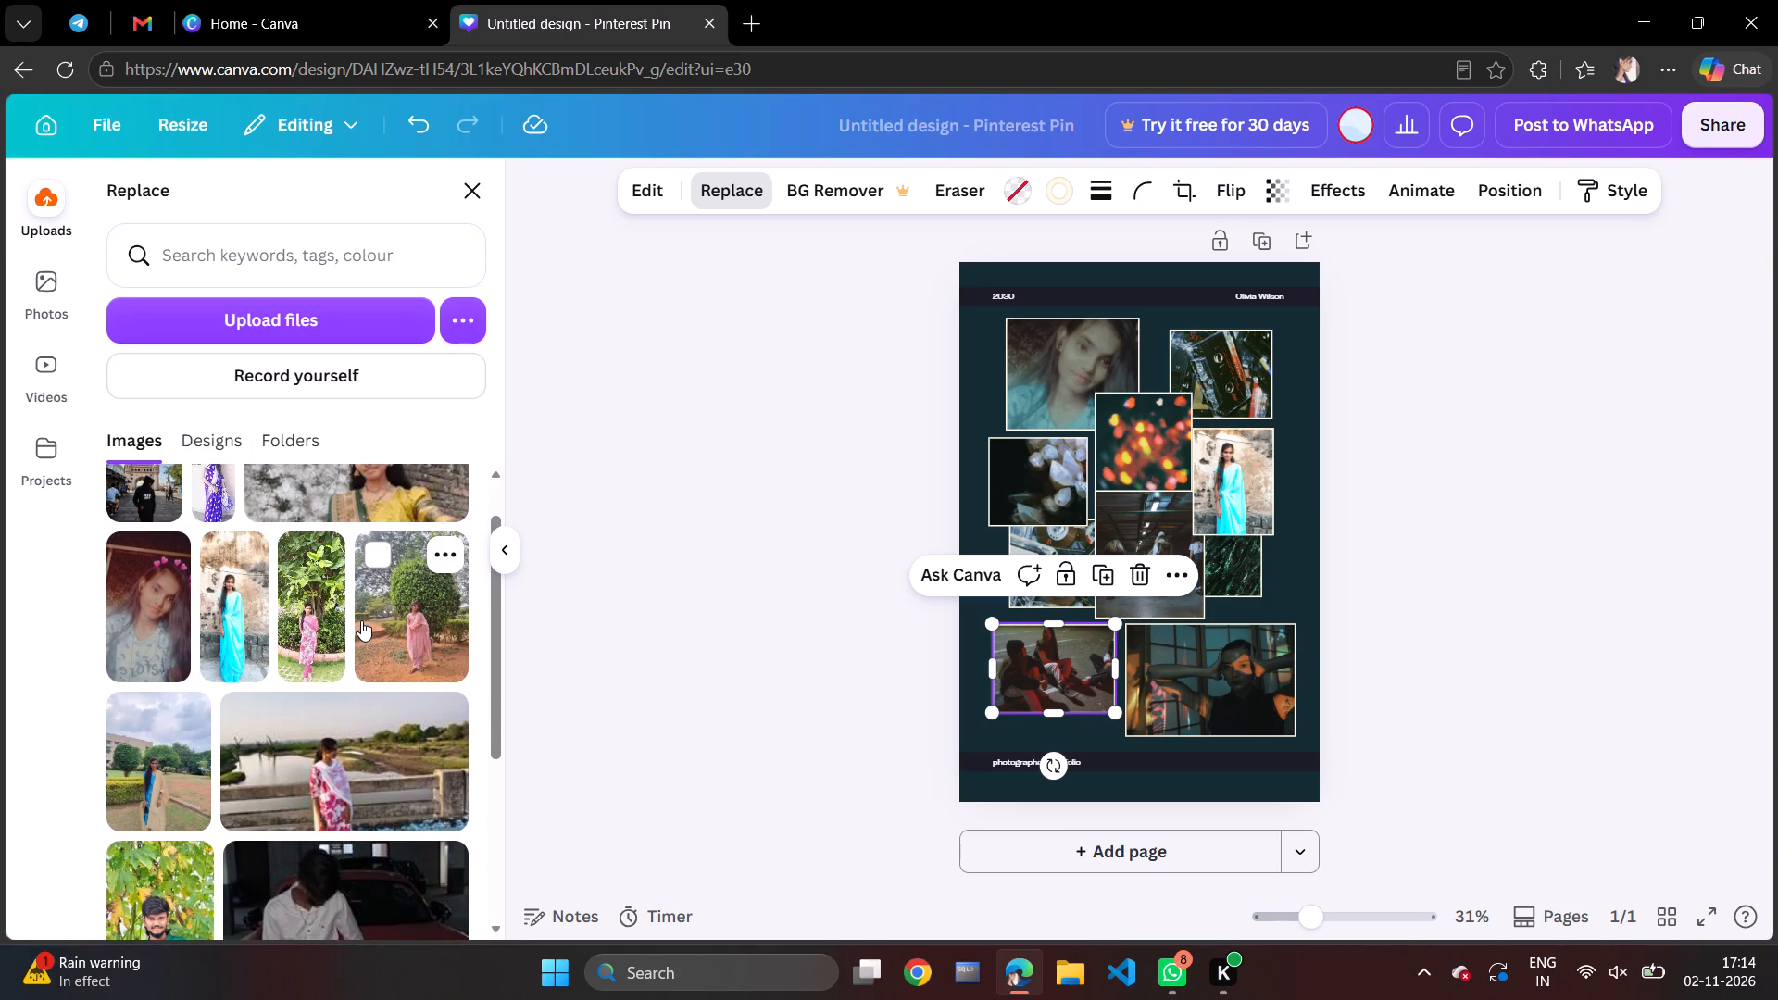
pyautogui.click(294, 622)
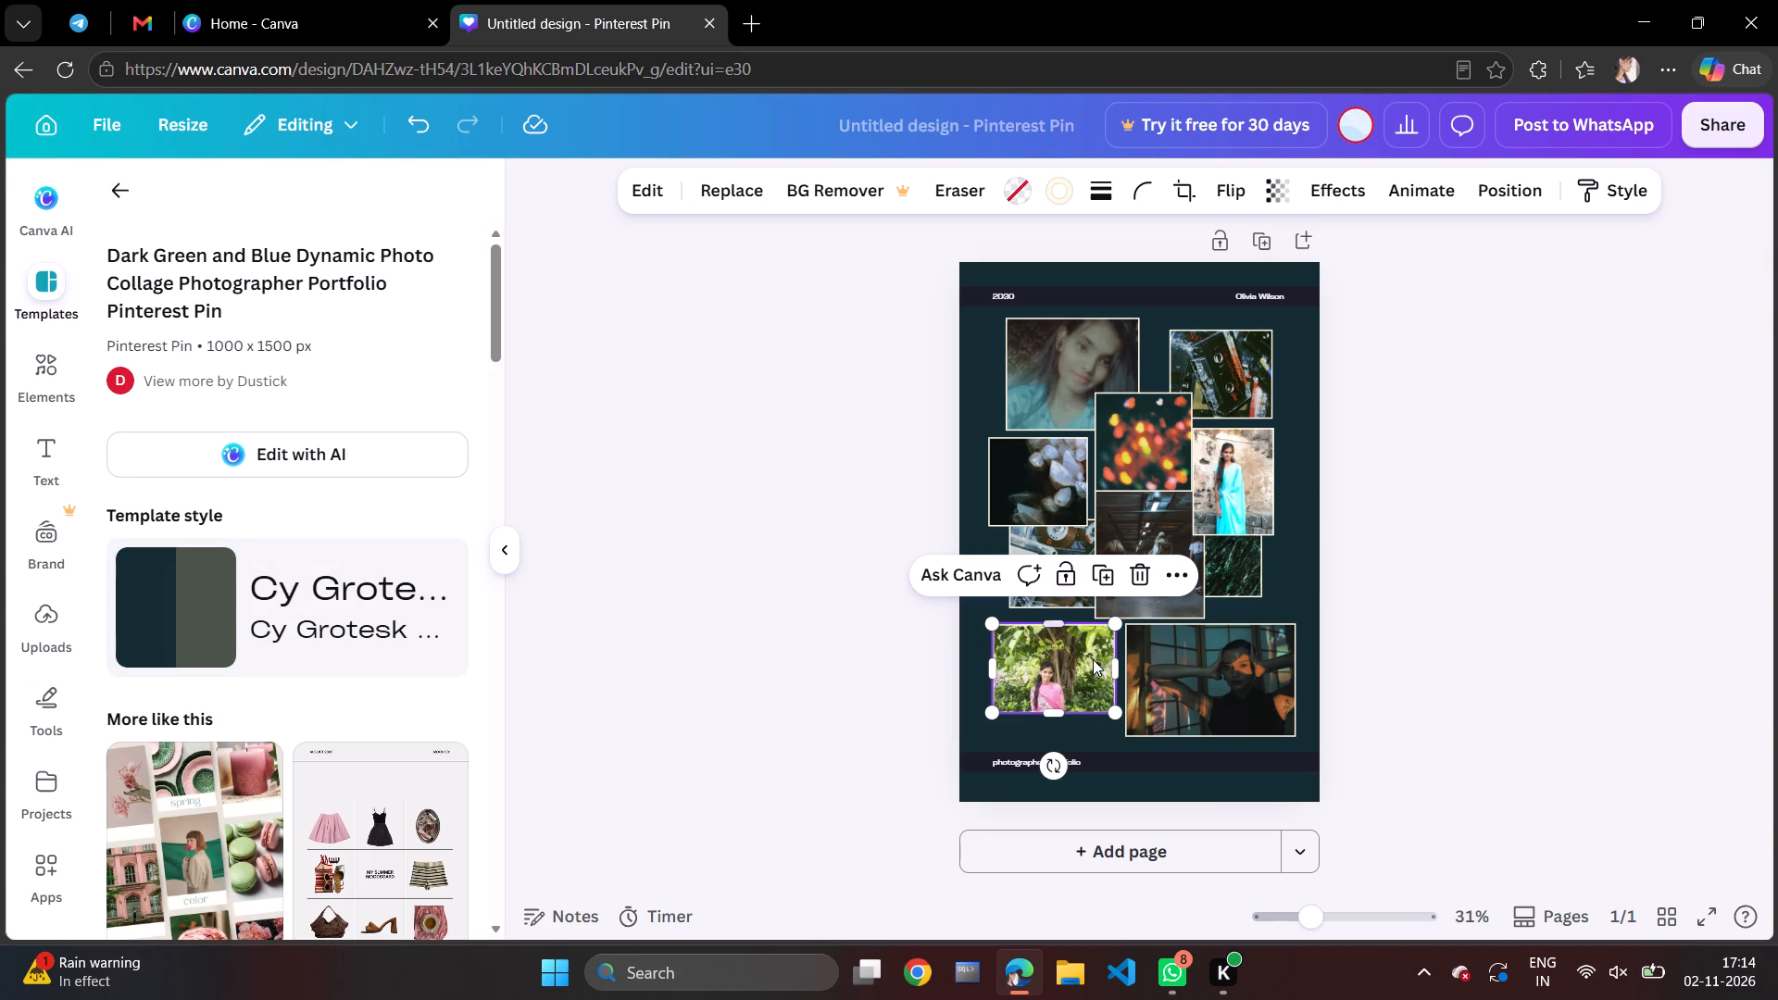
# Replace the dark portrait at the collage's lower right with the uploaded side-view photo of the woman in the purple and white sari.
pyautogui.click(1218, 689)
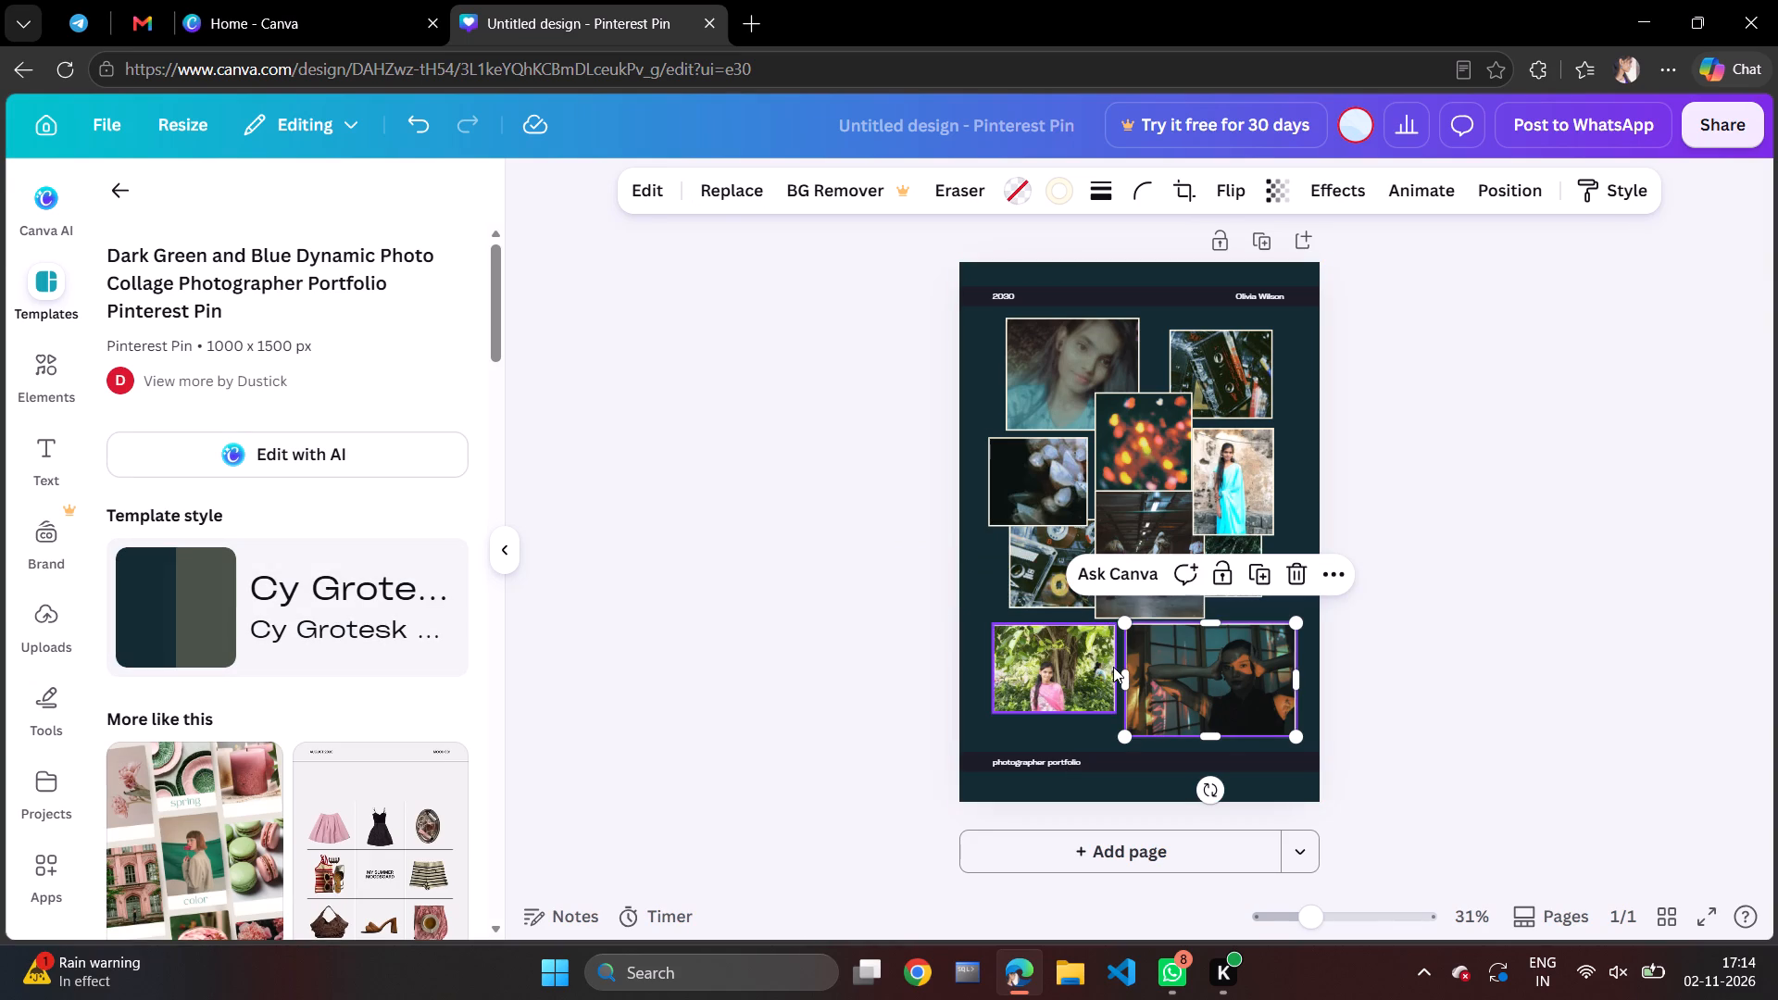
pyautogui.click(733, 206)
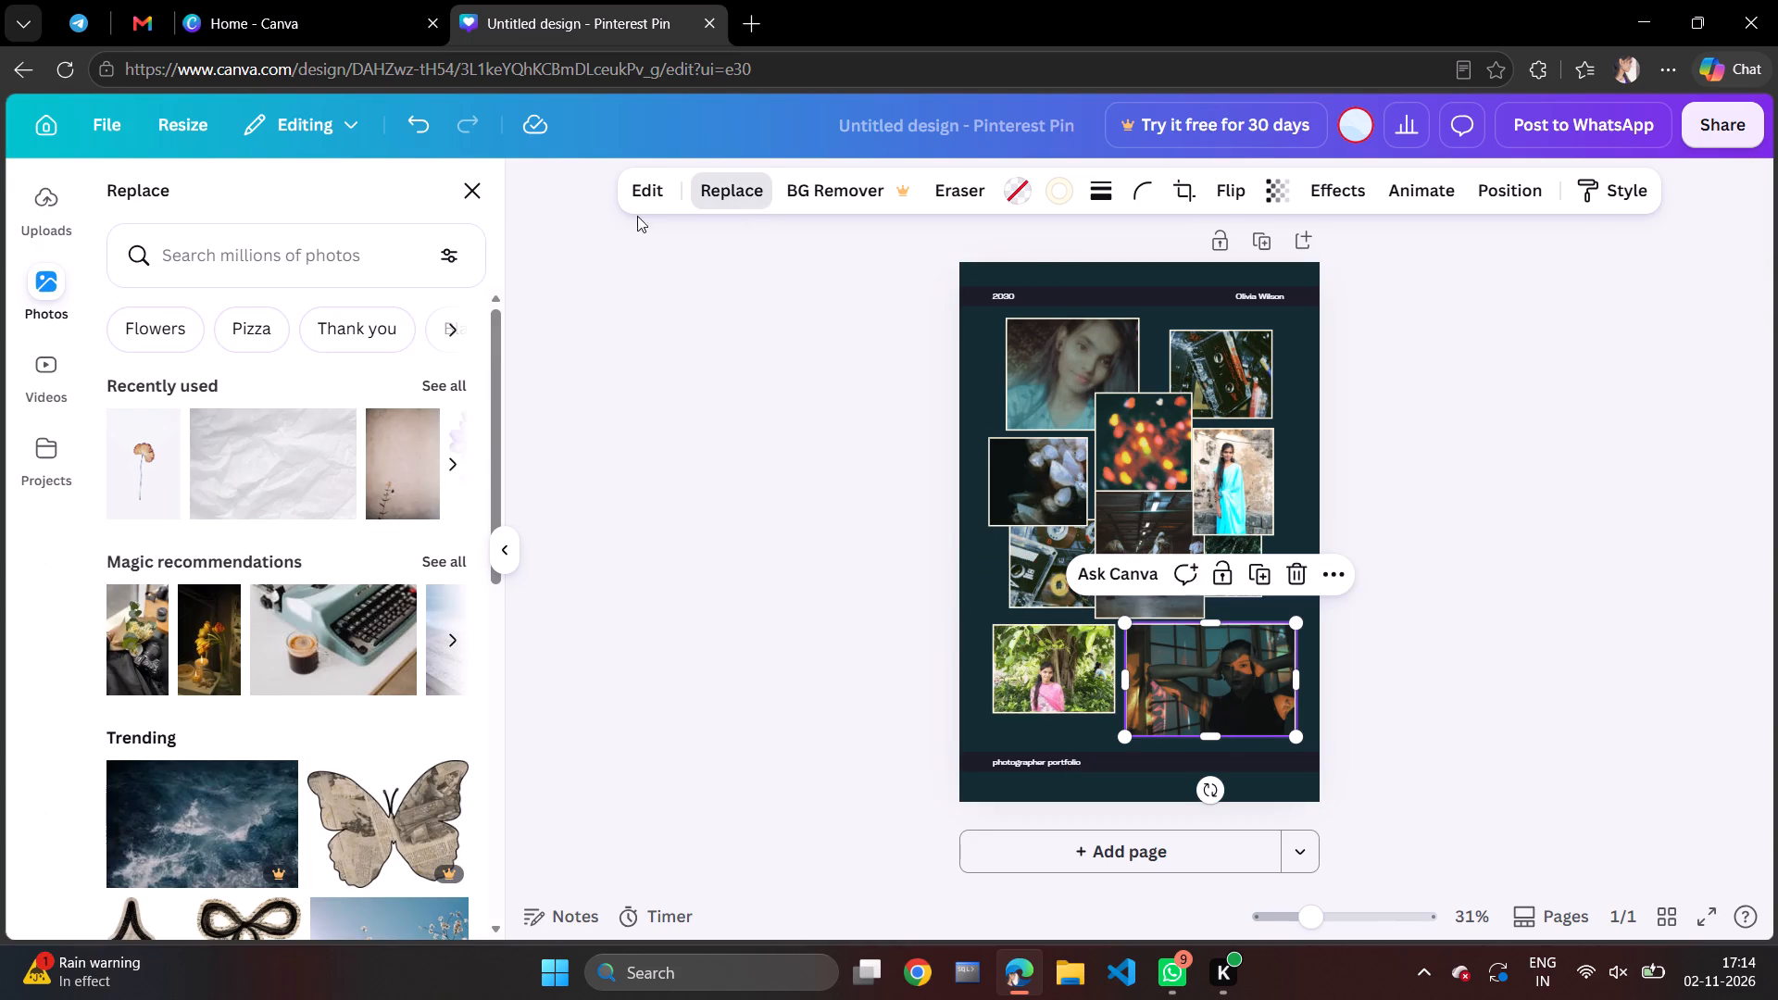
pyautogui.click(46, 225)
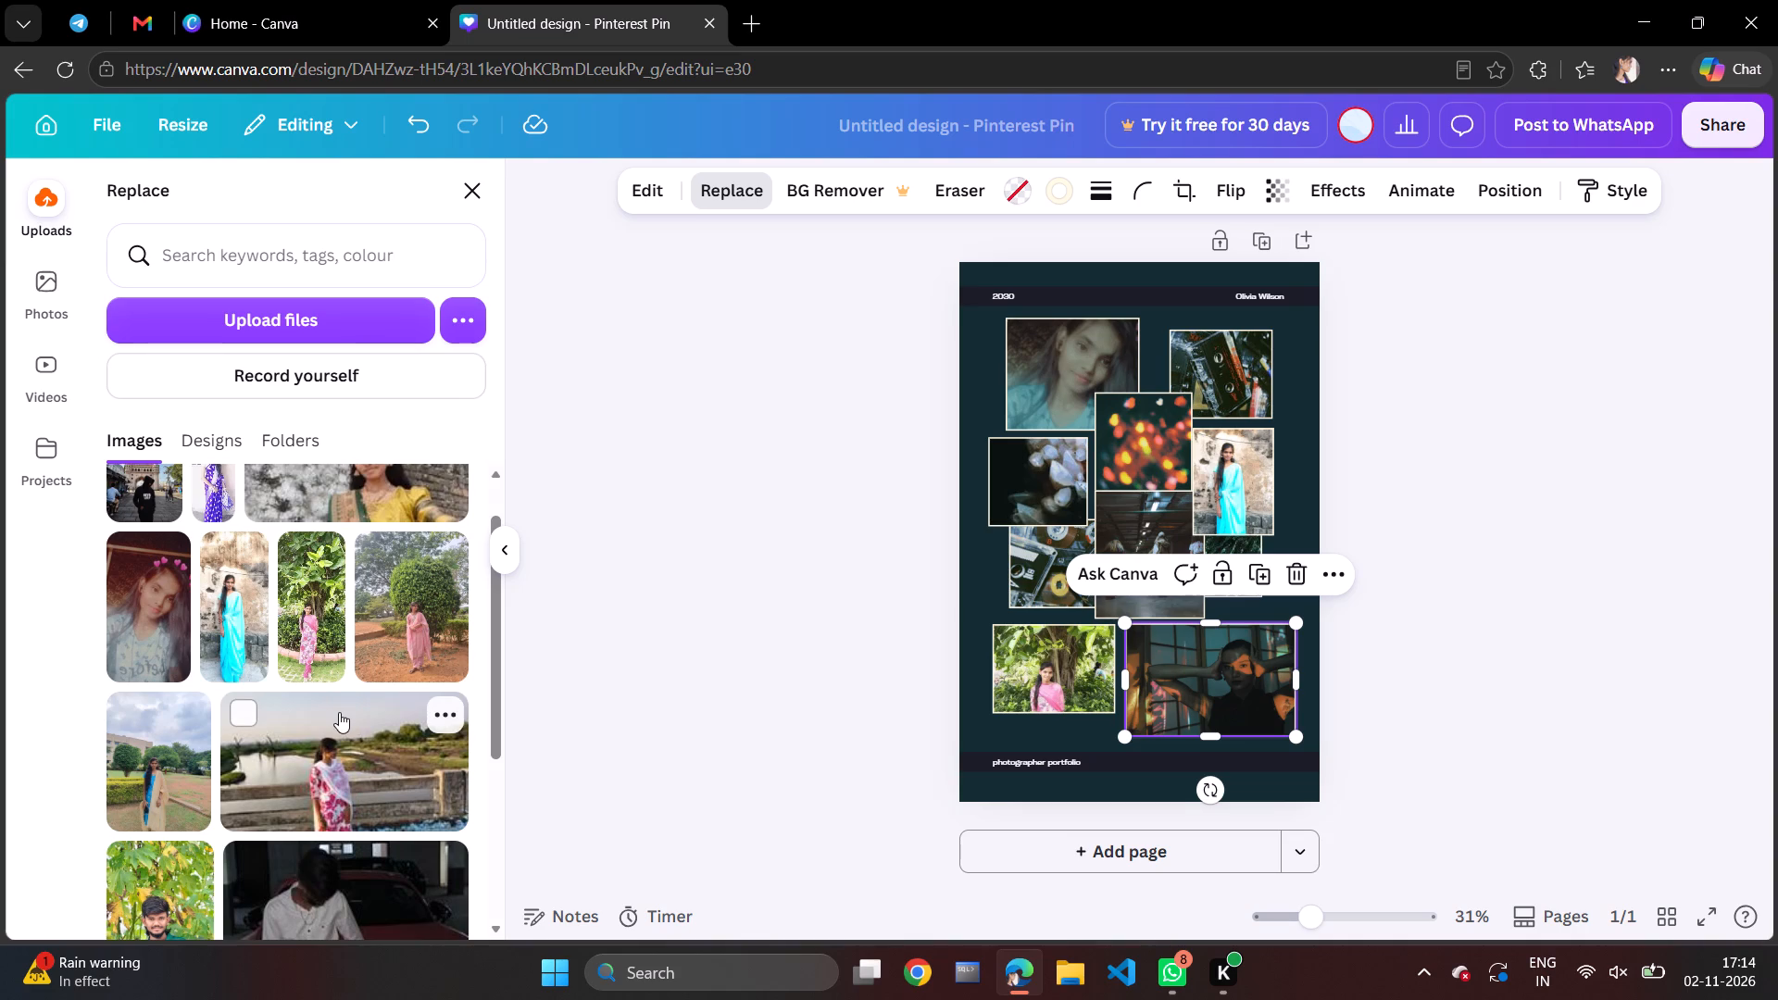
pyautogui.scroll(-2, 339, 712)
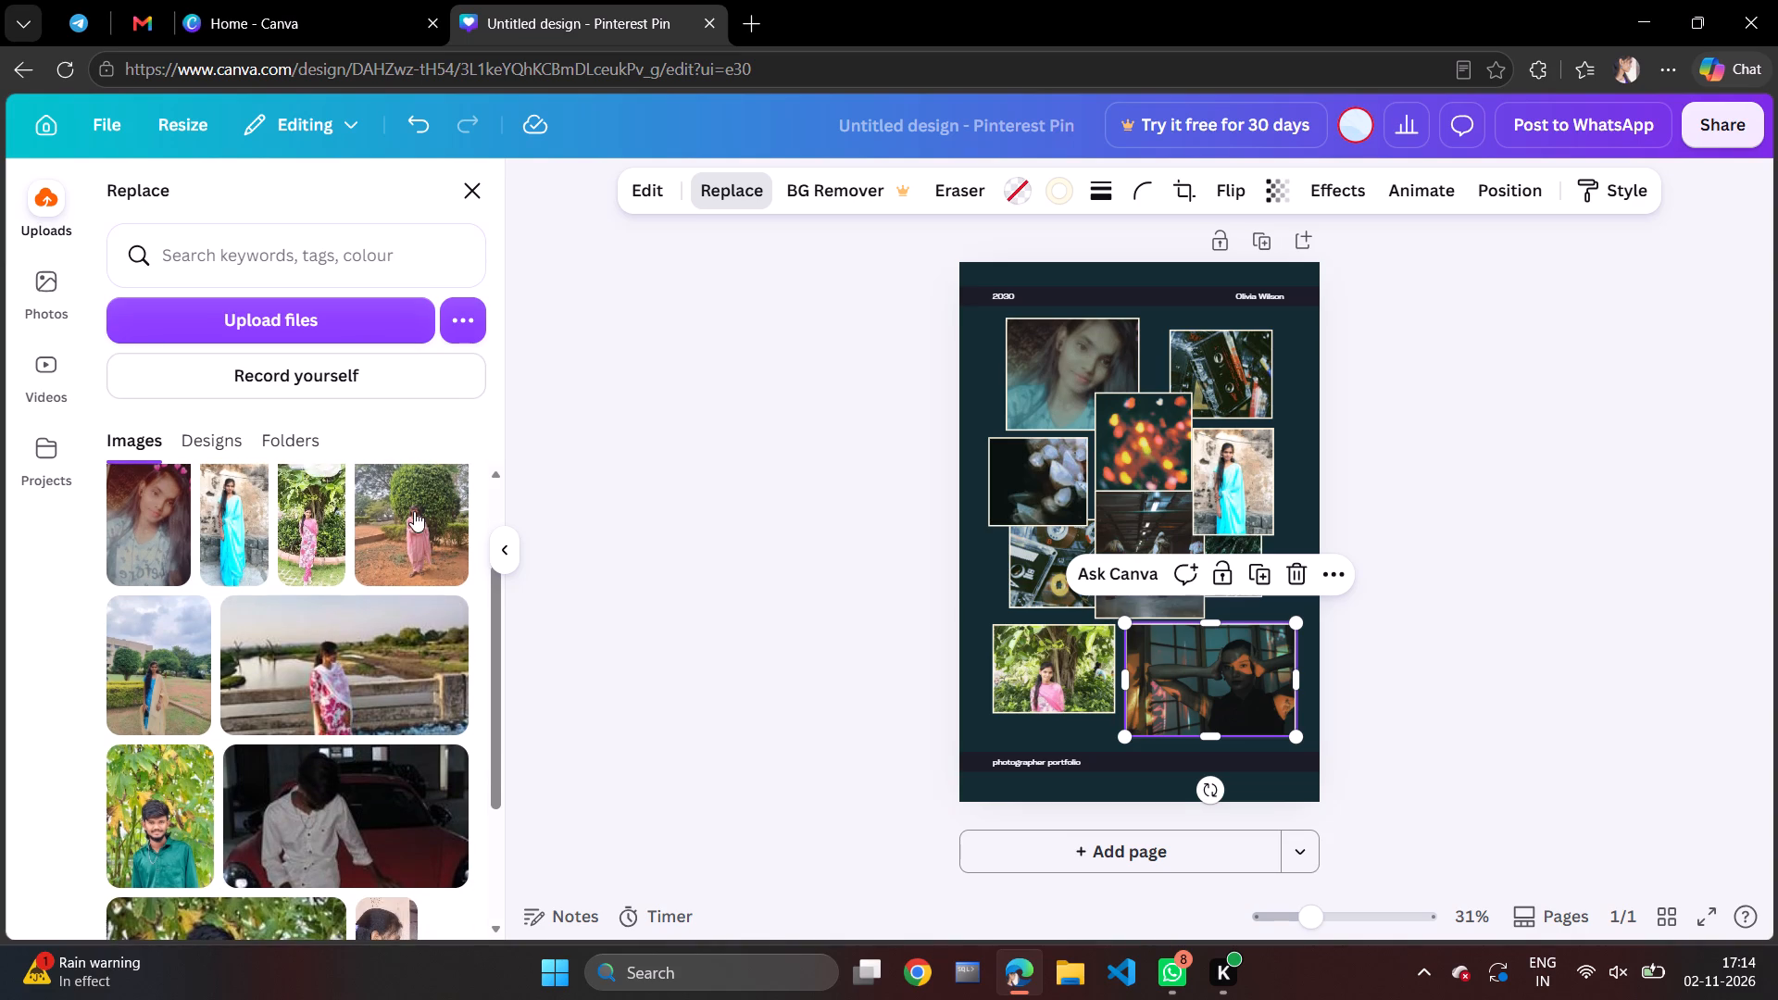
pyautogui.scroll(-1, 344, 726)
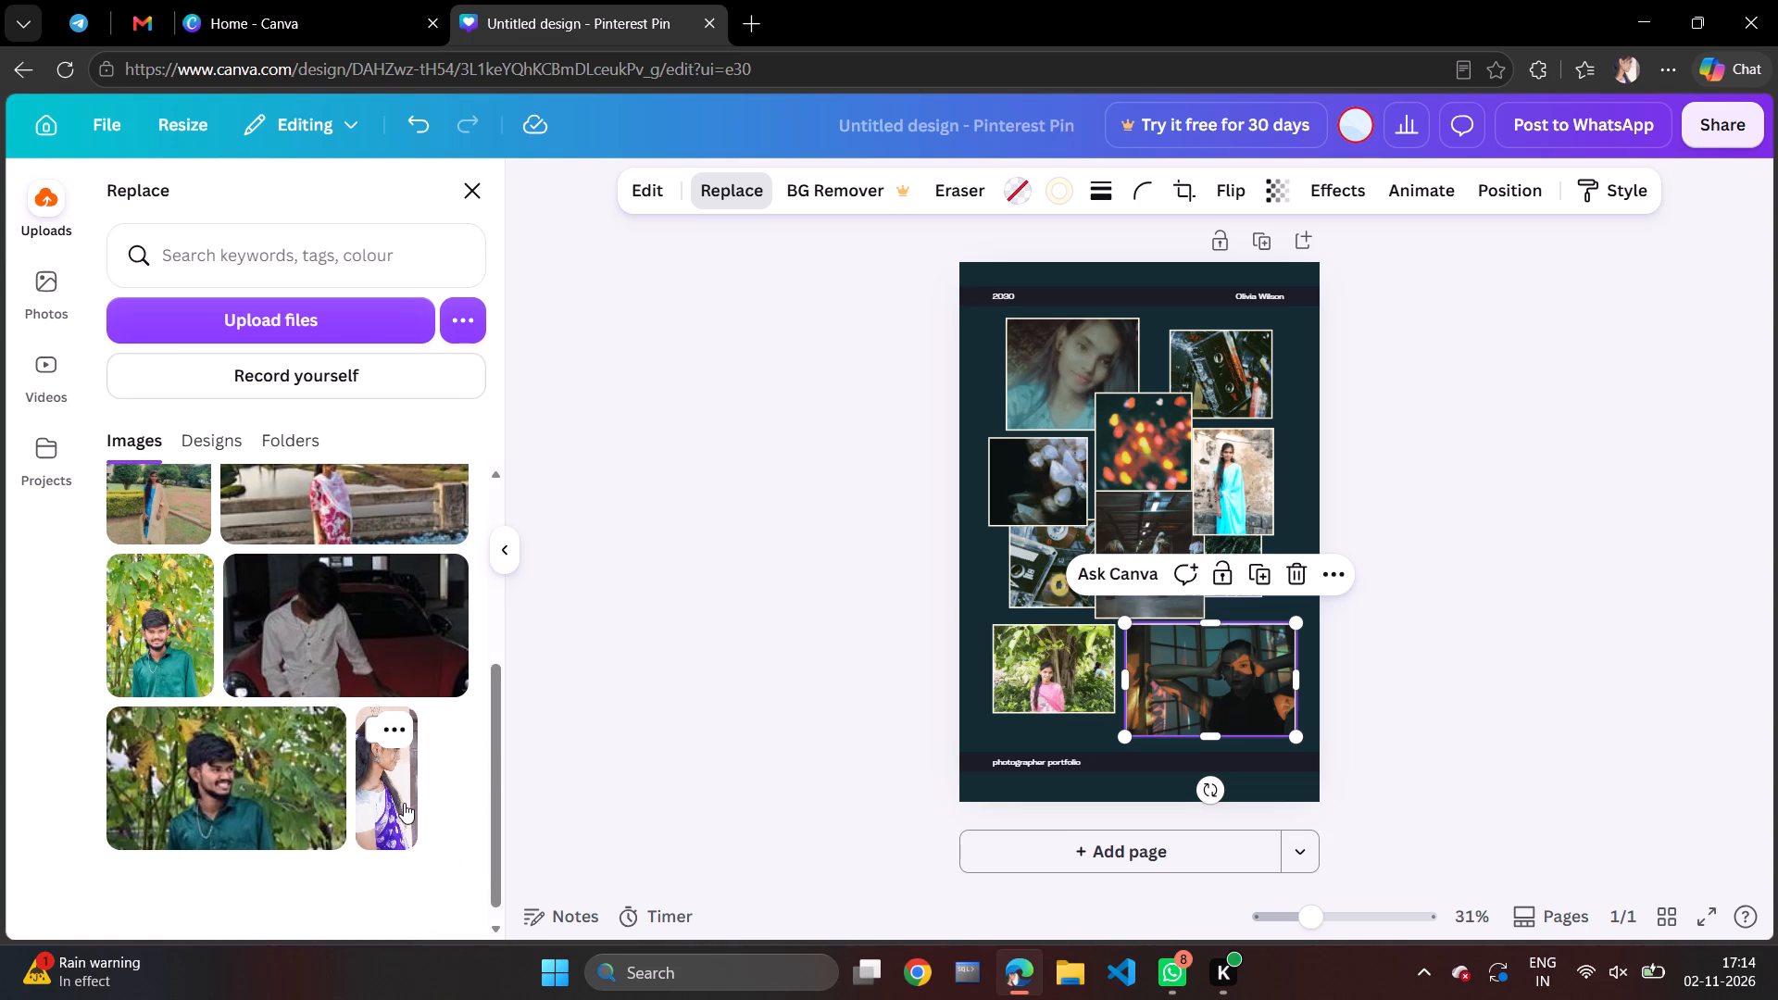
pyautogui.click(404, 803)
pyautogui.click(655, 631)
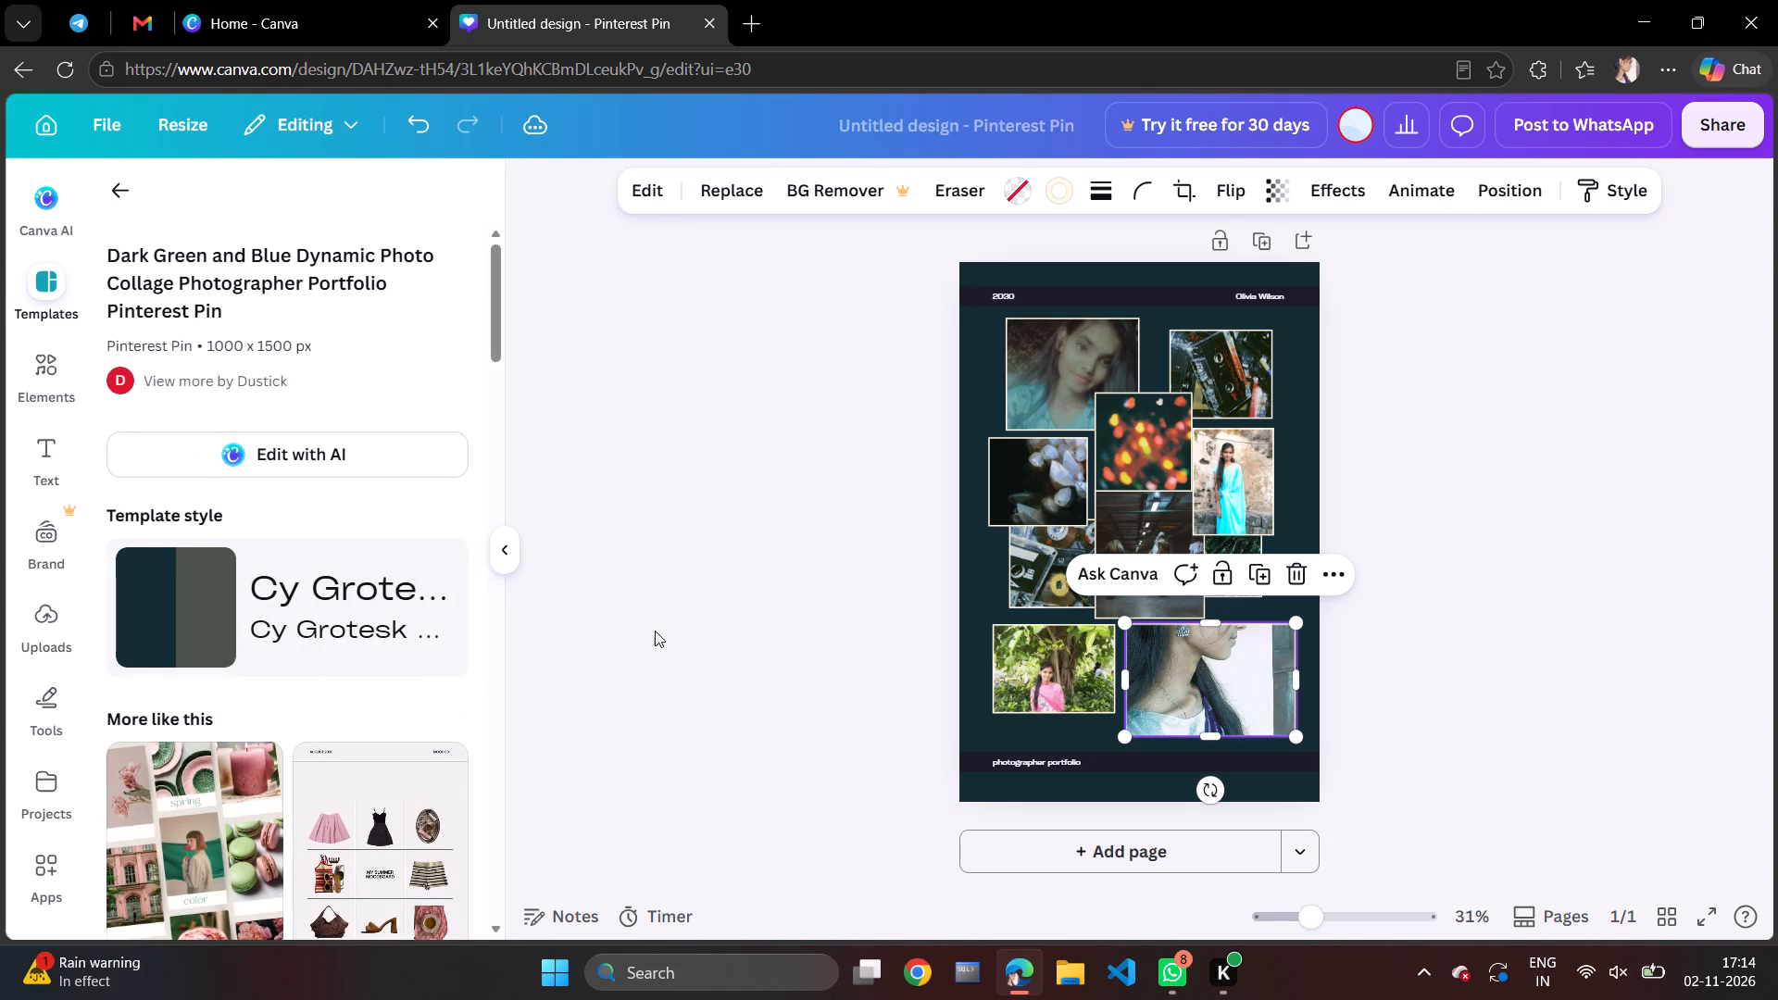
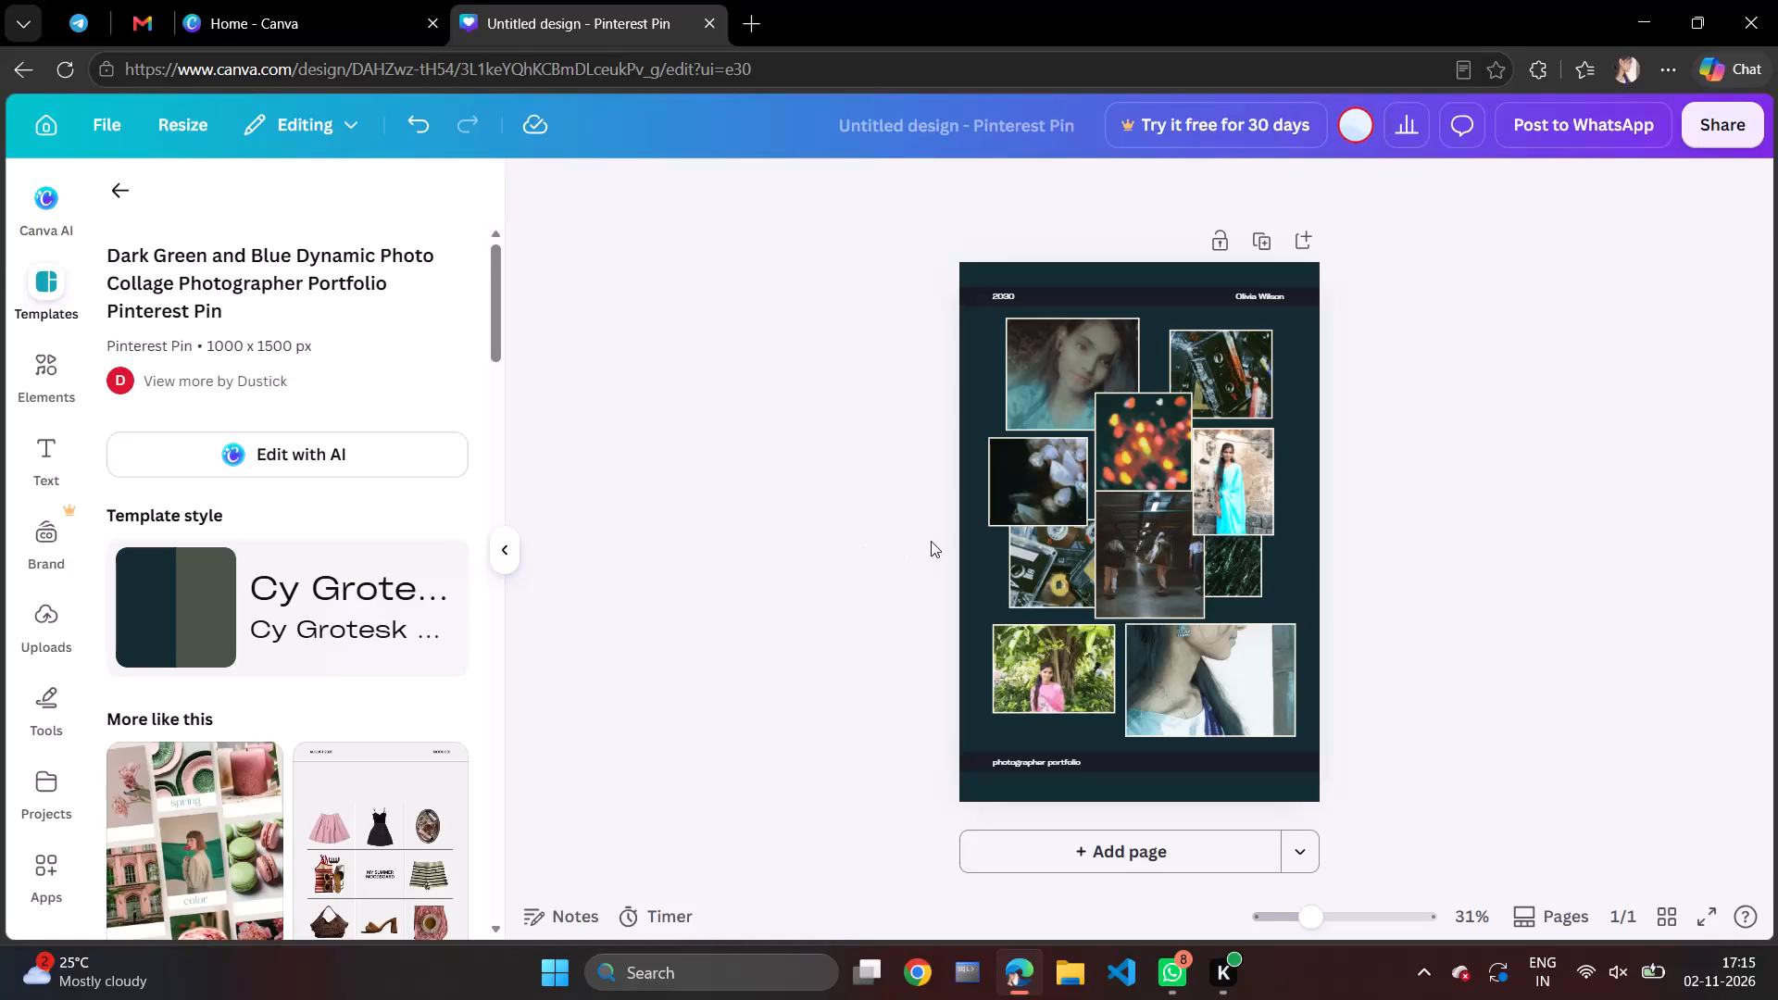
# Reposition the crop of the side-view portrait at the collage's lower right, shifting the image down so more of the woman's face shows.
pyautogui.doubleClick(1196, 657)
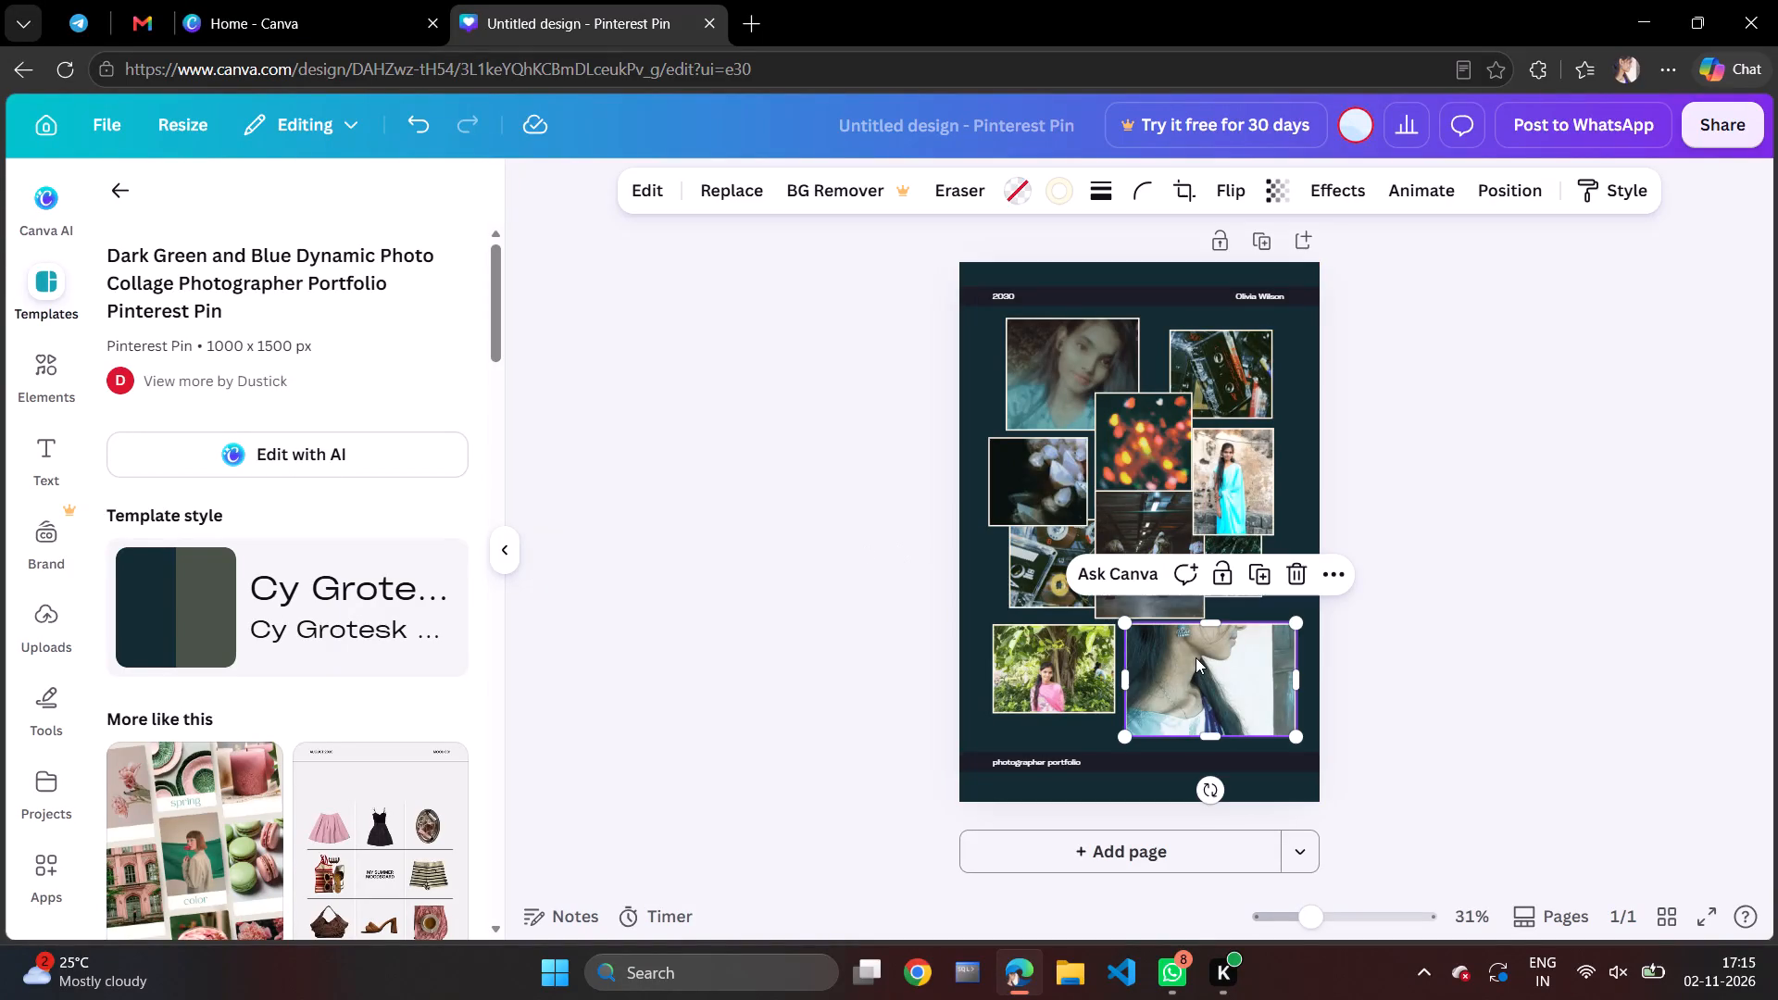
pyautogui.doubleClick(1196, 657)
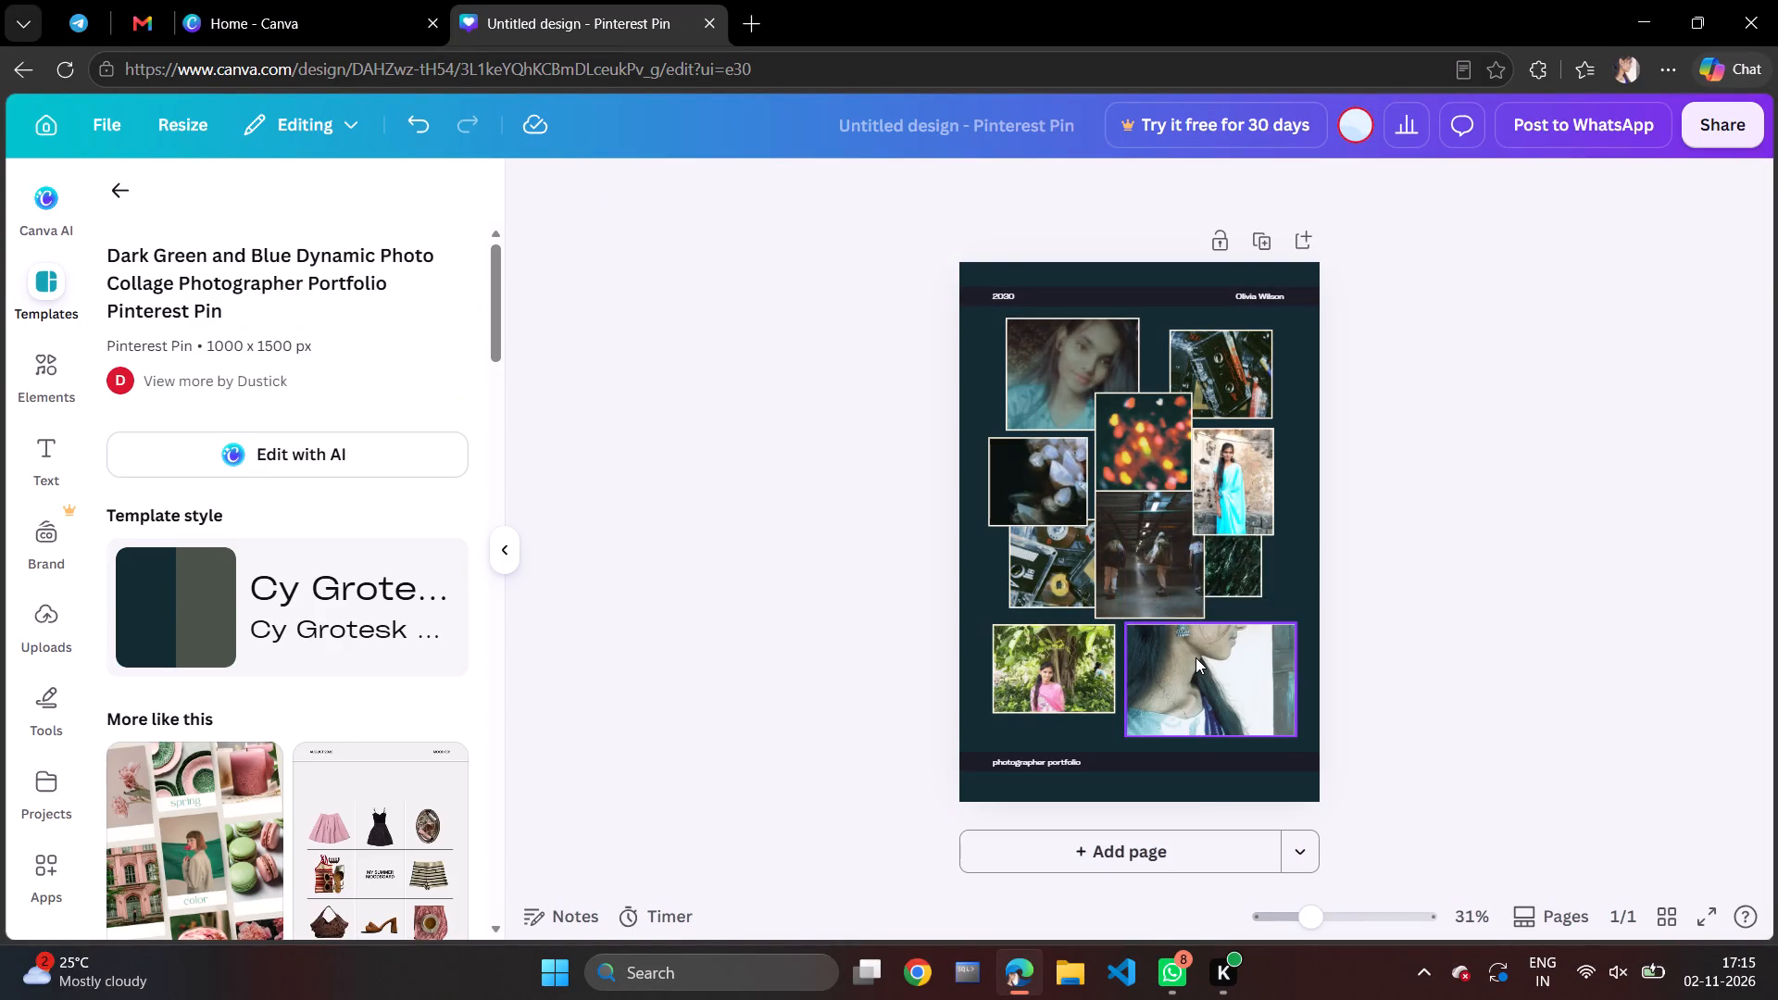
pyautogui.click(1196, 657)
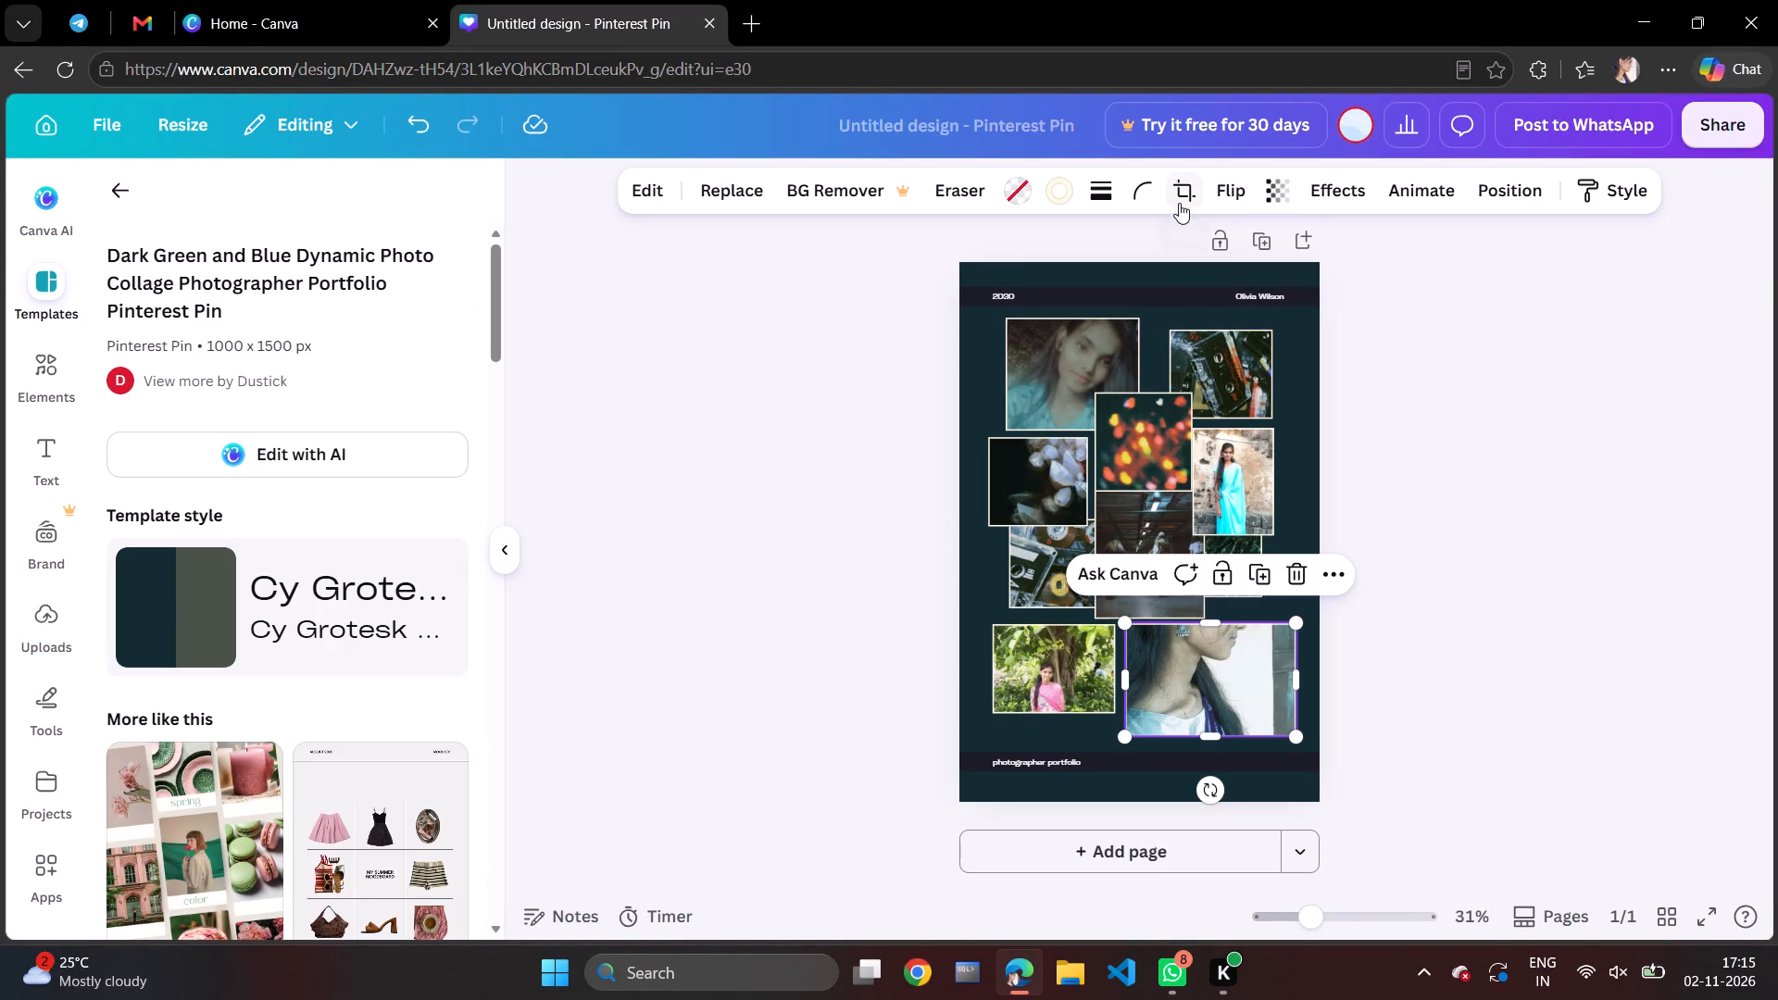
pyautogui.click(1179, 193)
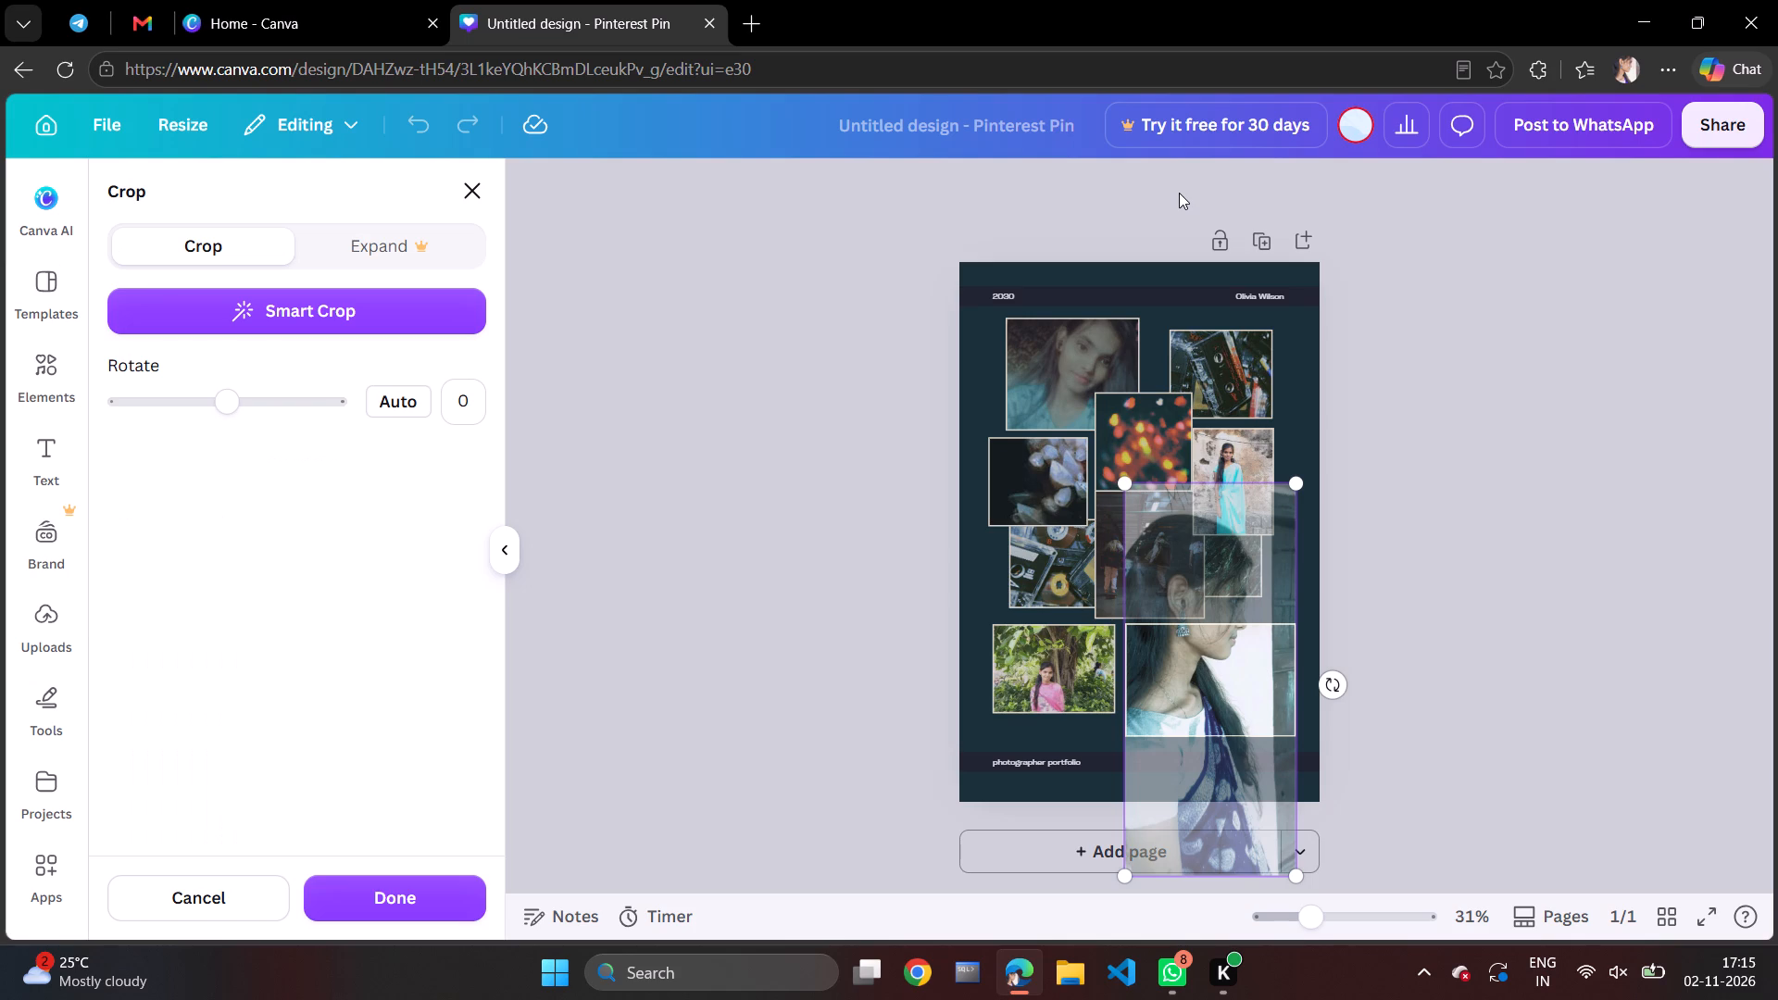
pyautogui.moveTo(1228, 688); pyautogui.dragTo(1226, 724)
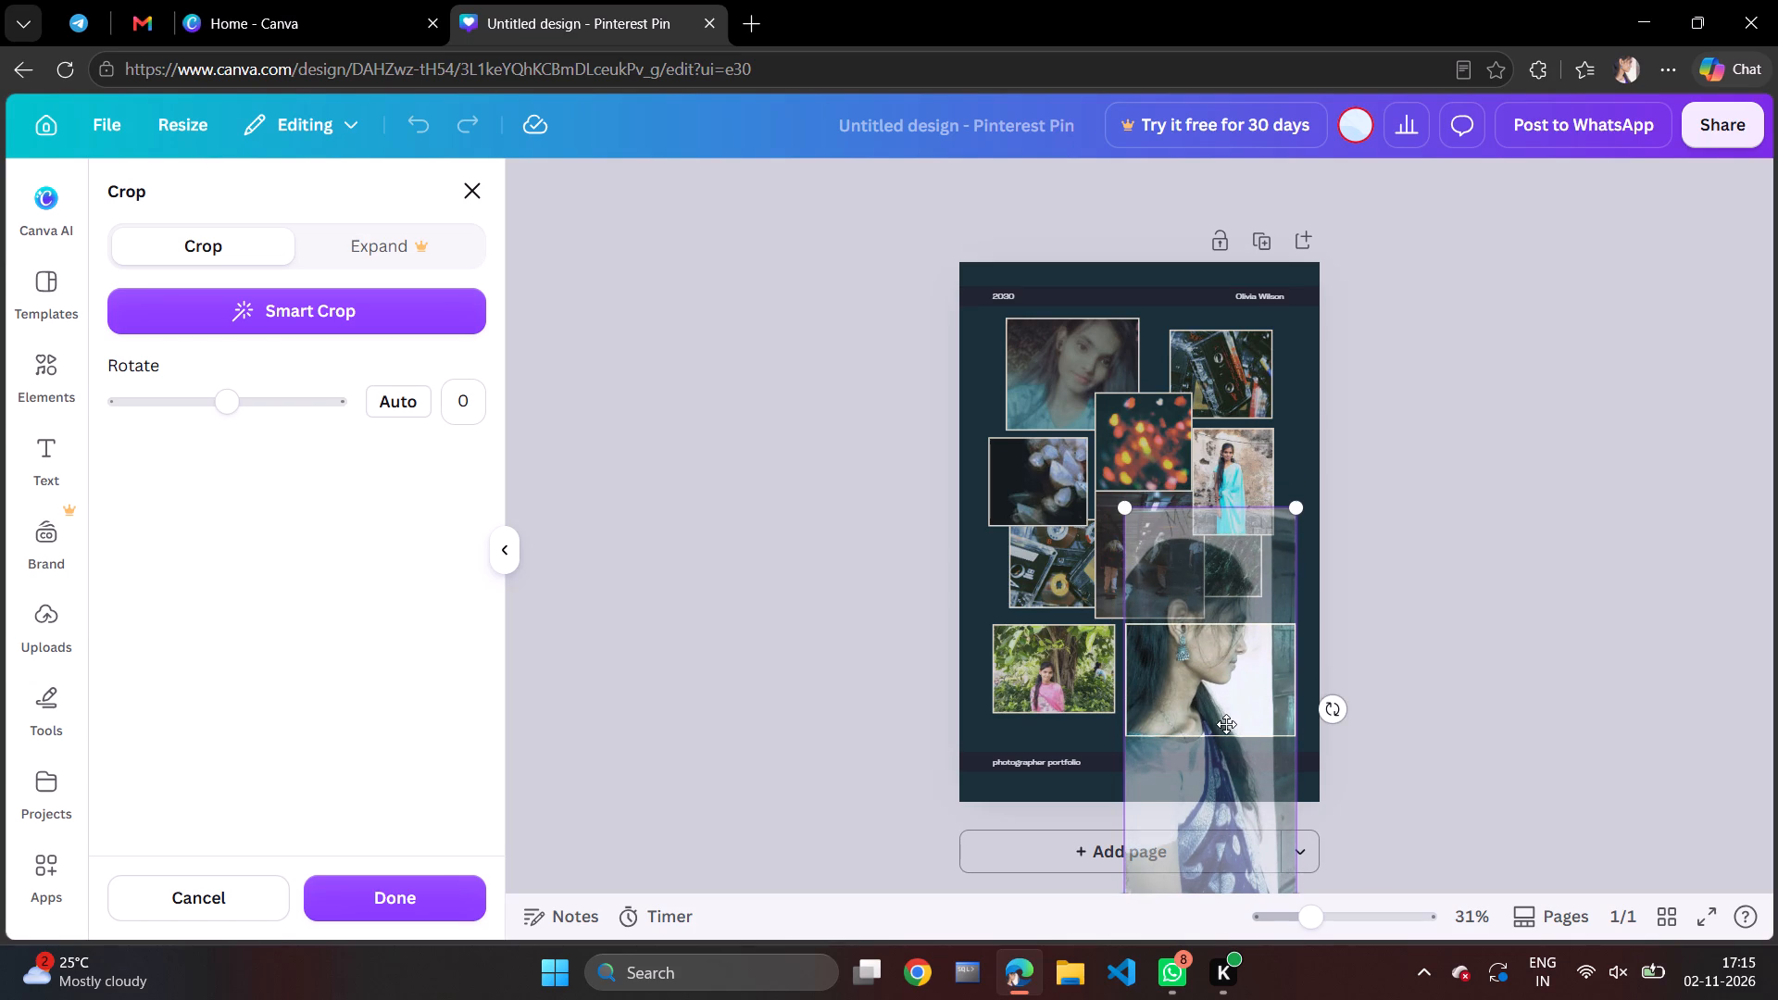
pyautogui.click(1464, 675)
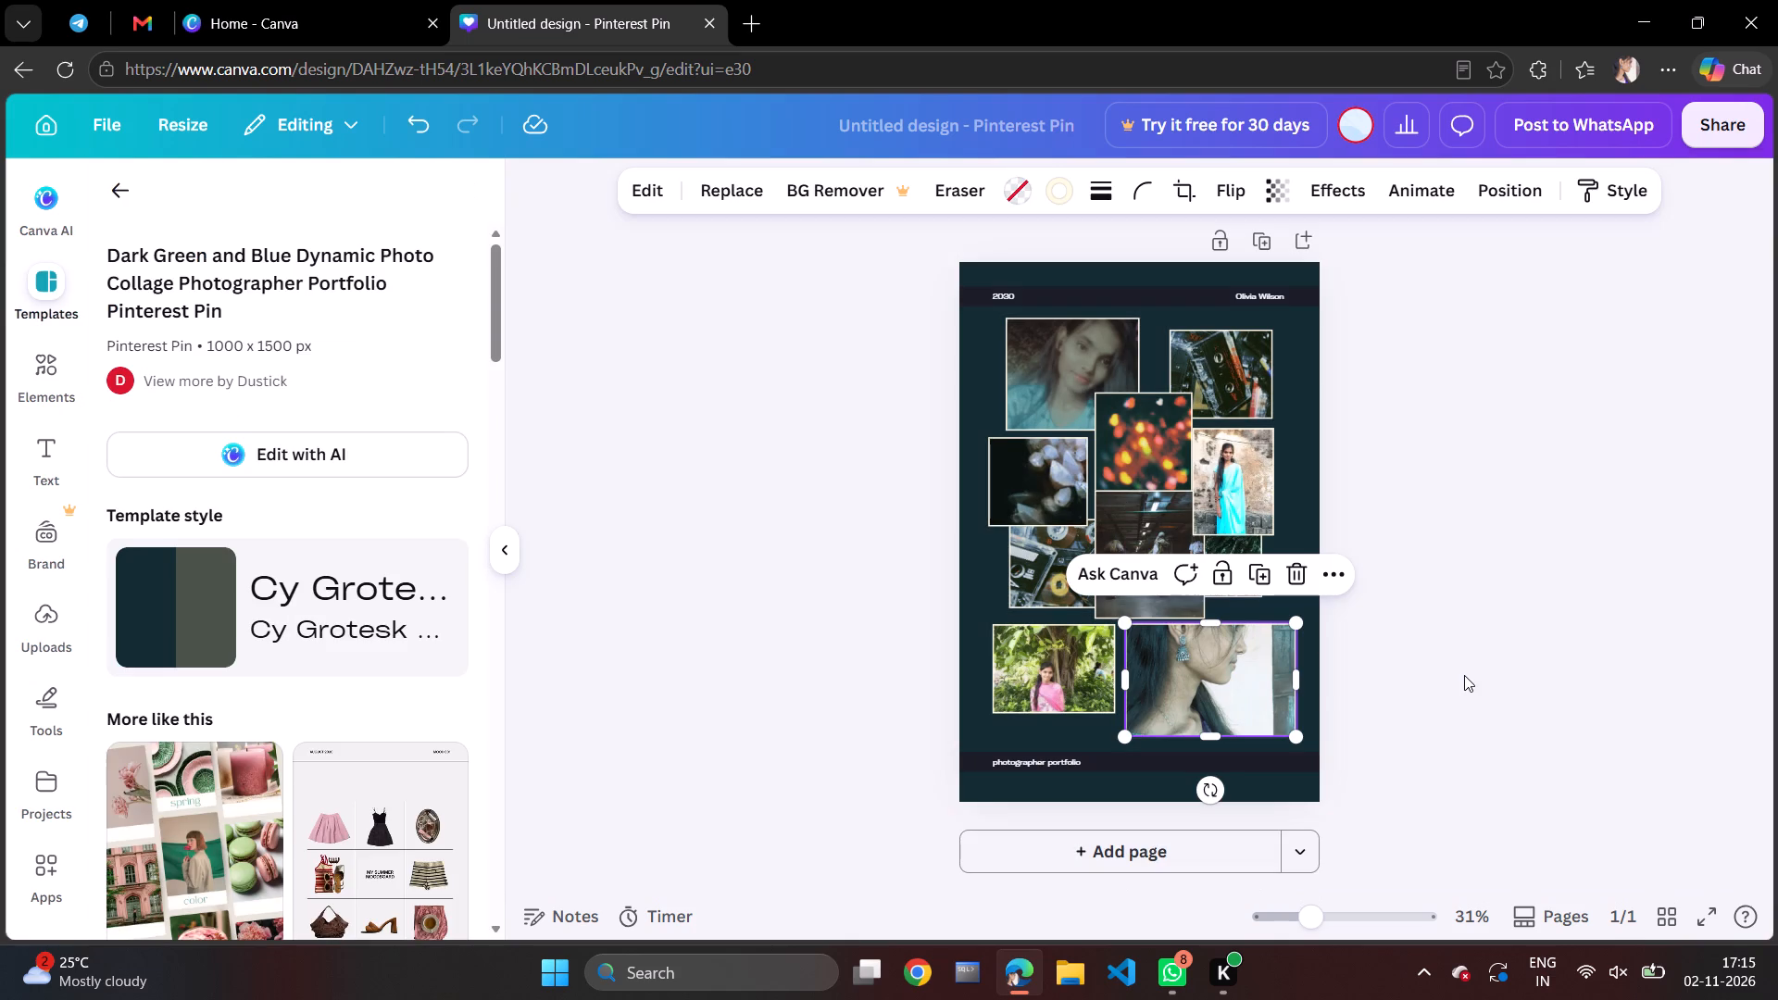
pyautogui.click(1464, 675)
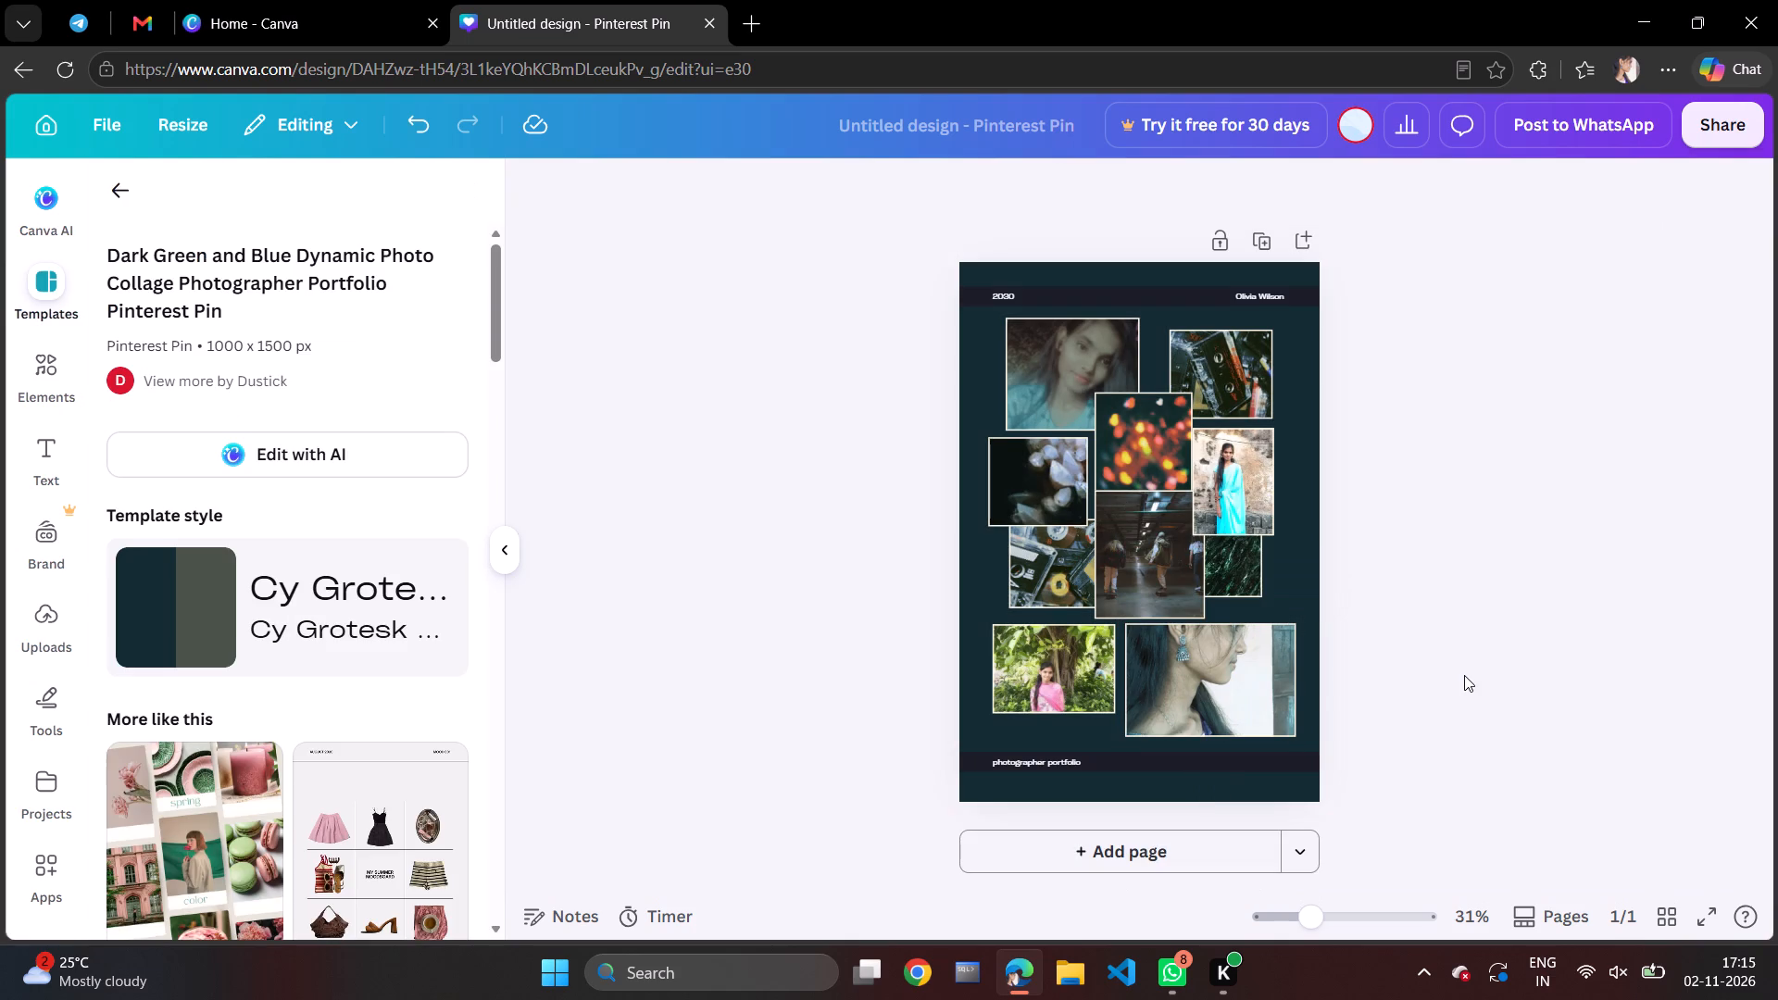
pyautogui.click(1464, 675)
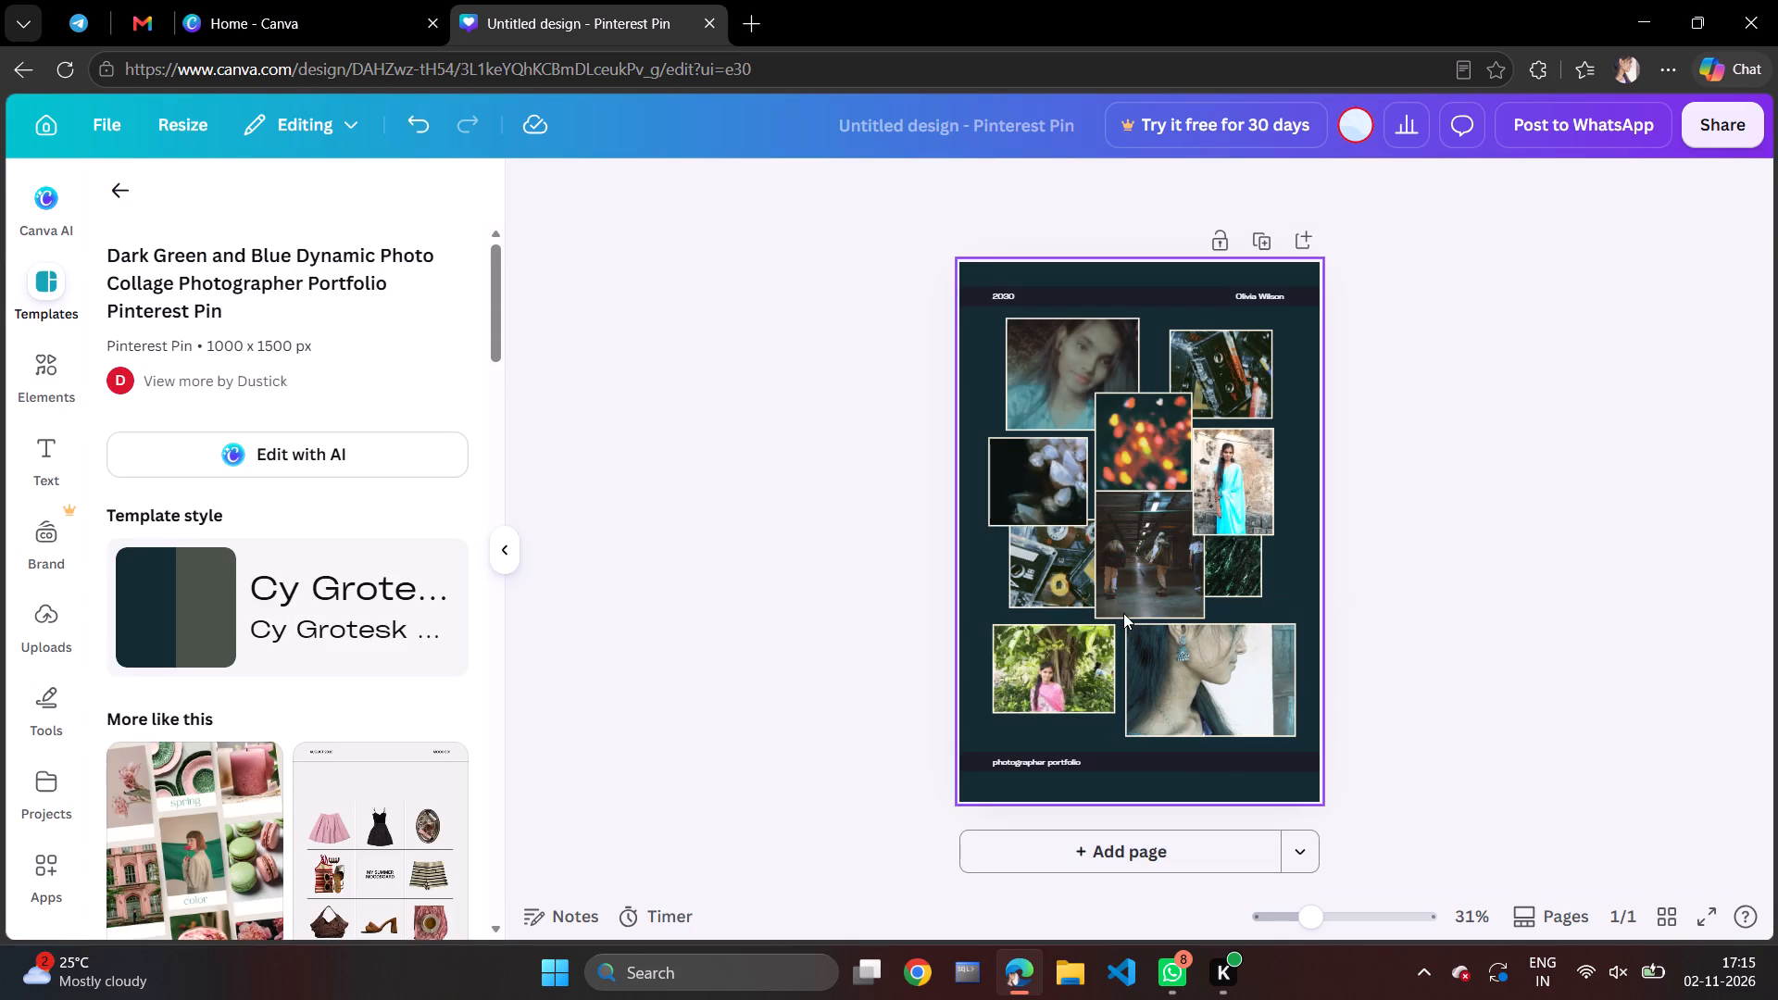
# Reposition the crop of the photo of the woman in pink, shifting the image up so more of her figure shows in the frame.
pyautogui.click(1076, 650)
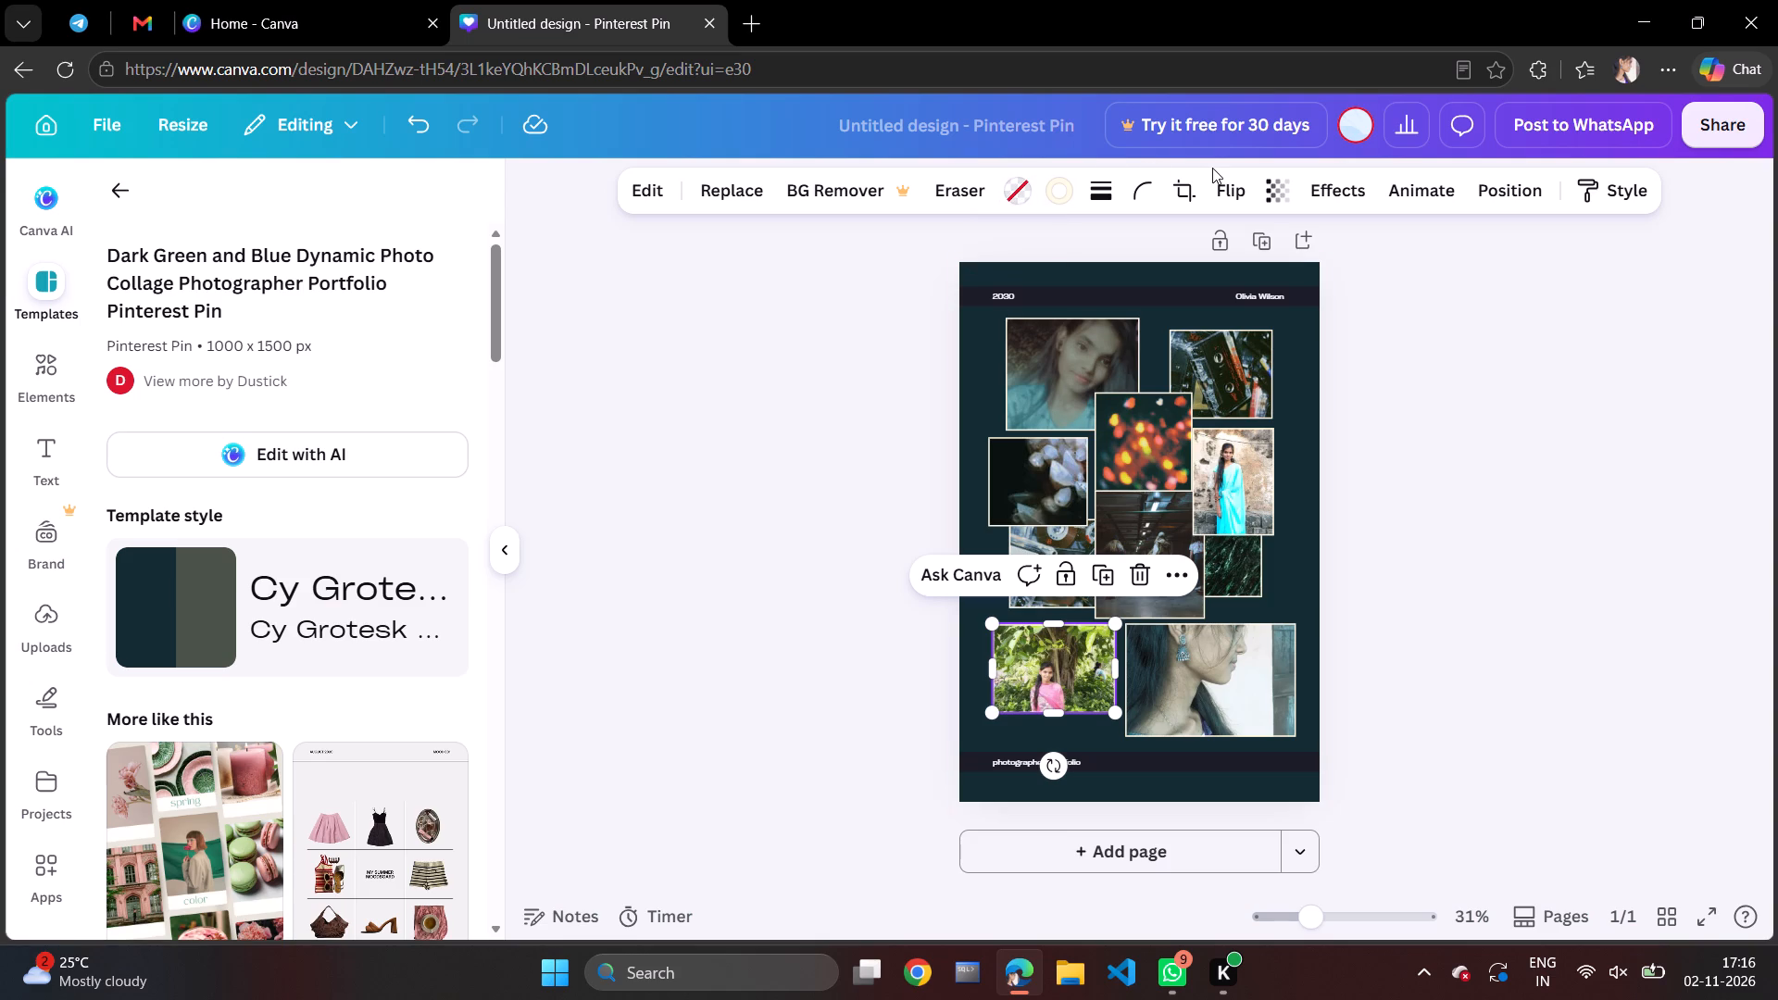
pyautogui.click(1187, 191)
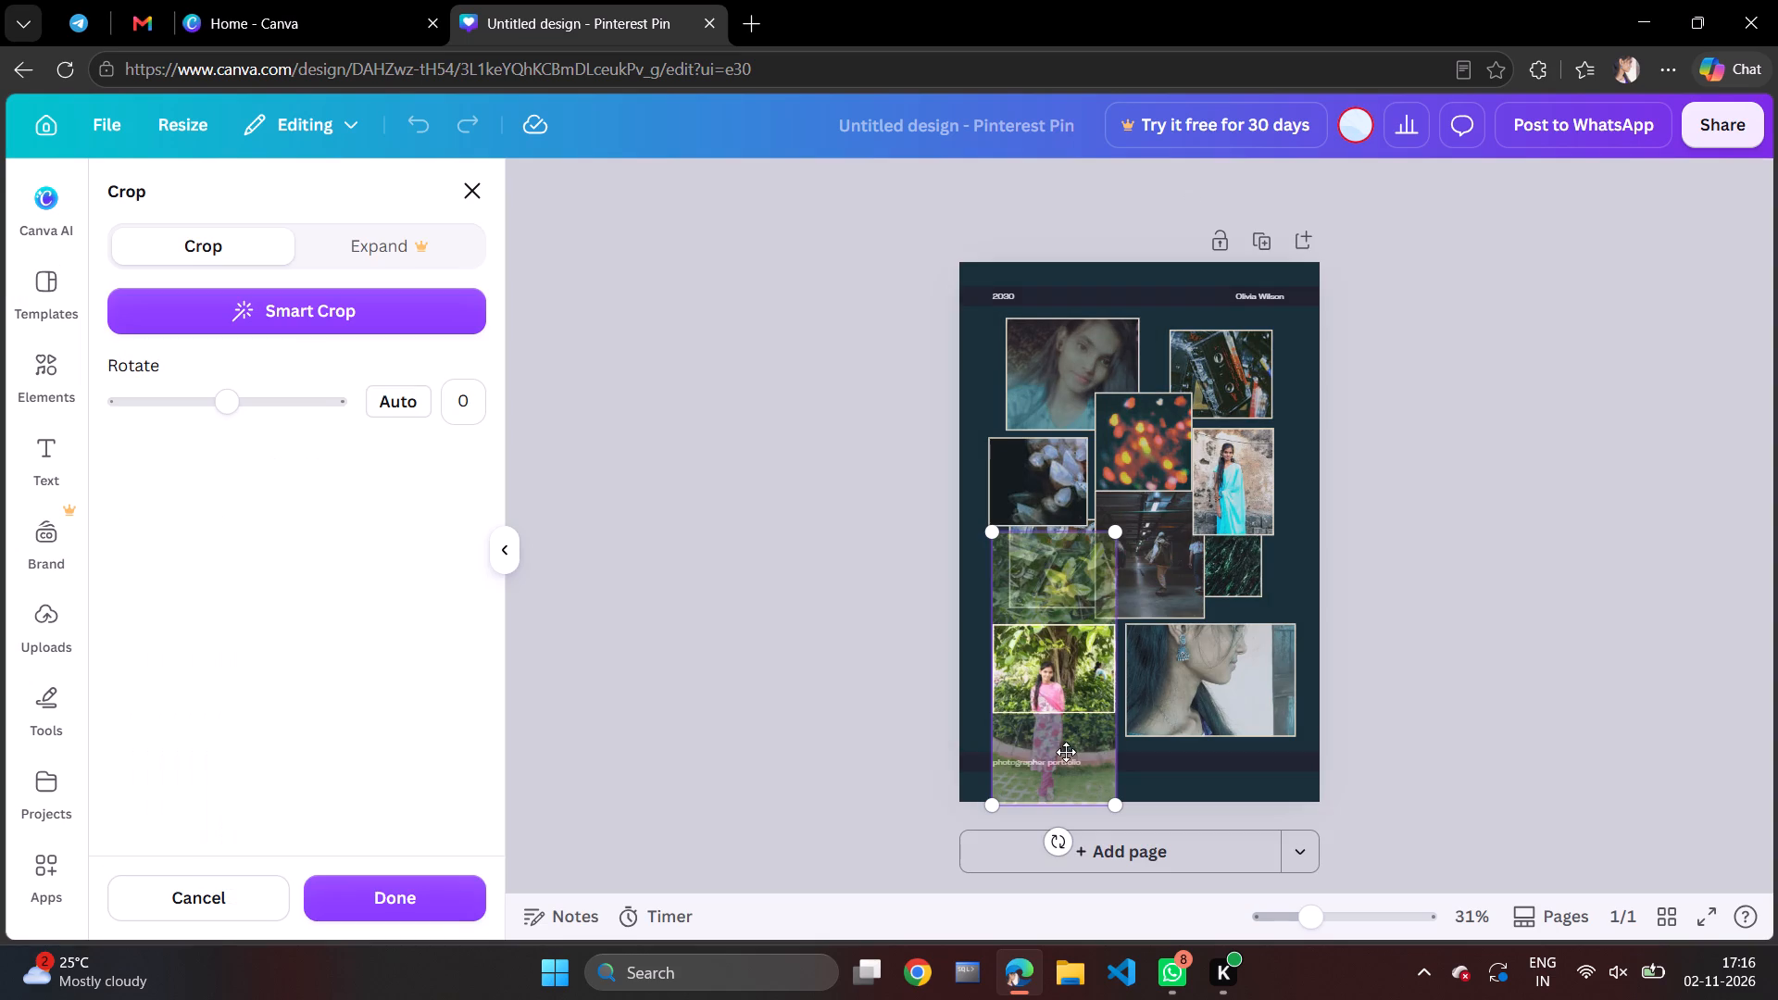
pyautogui.click(1043, 746)
pyautogui.moveTo(1038, 694); pyautogui.dragTo(1043, 655)
pyautogui.click(893, 649)
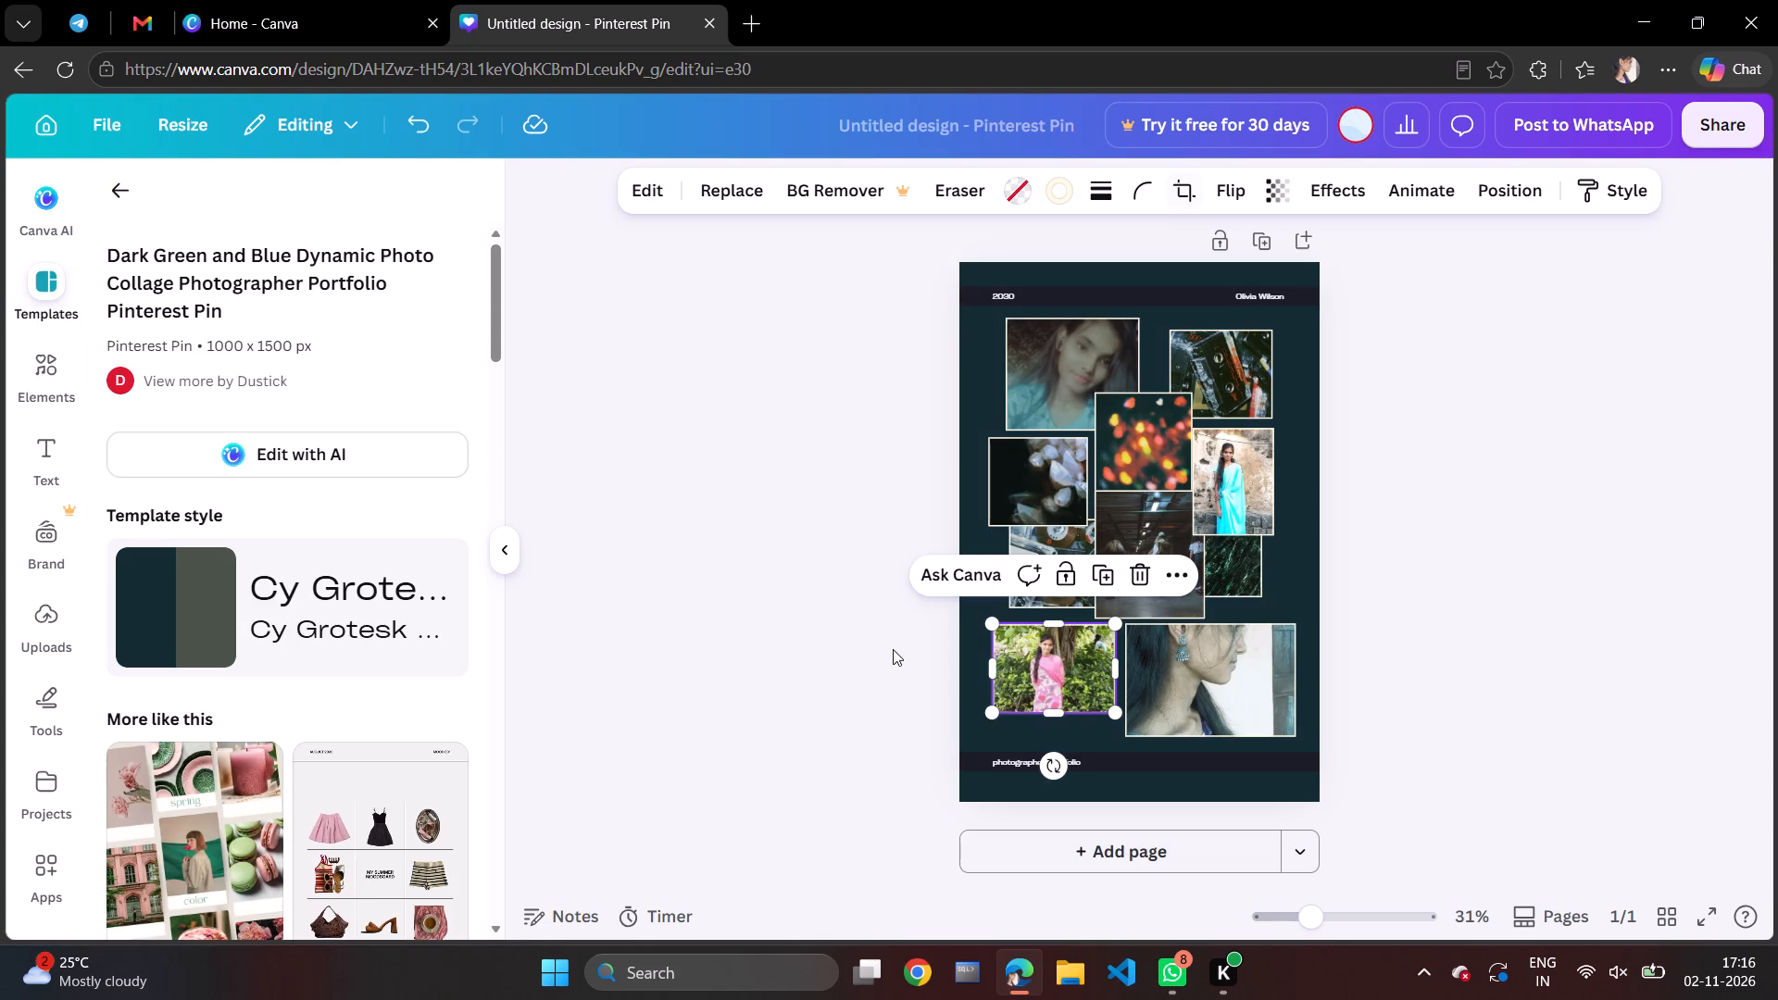
# Adjust the crop of the photo of the woman in turquoise, enlarging the image slightly and fine-tuning its position within the frame.
pyautogui.click(1231, 505)
pyautogui.click(1231, 505)
pyautogui.click(1231, 505)
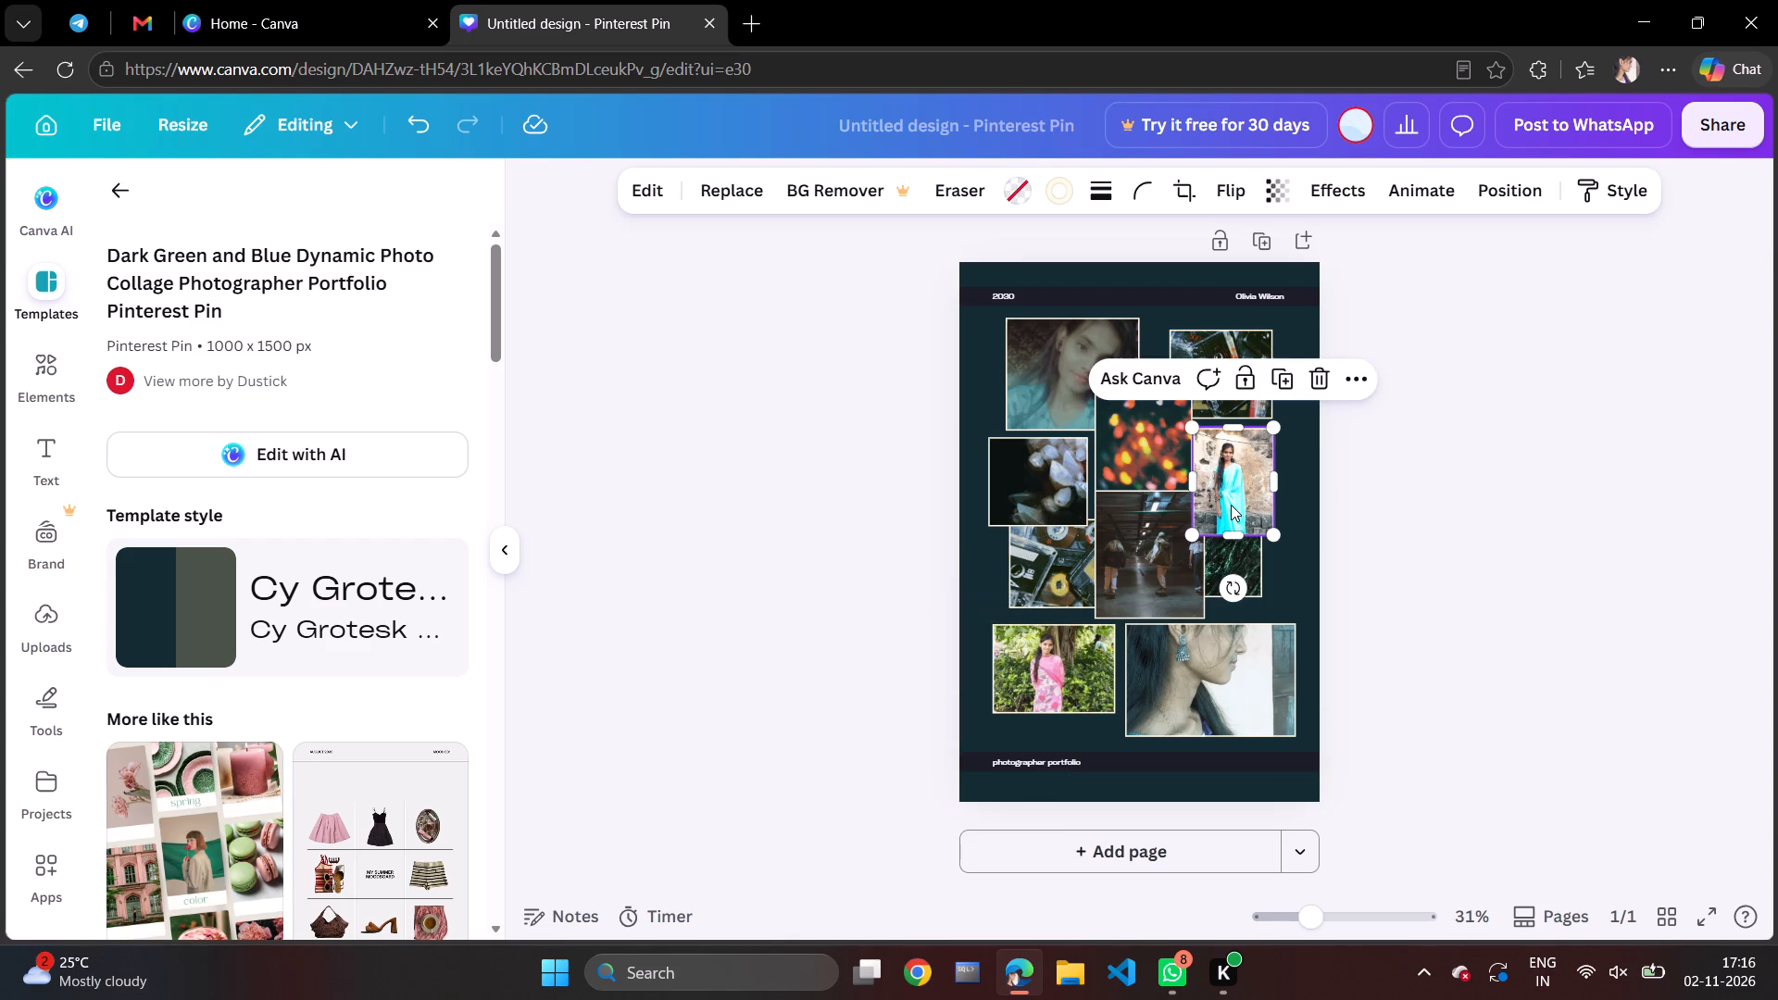
pyautogui.doubleClick(1231, 505)
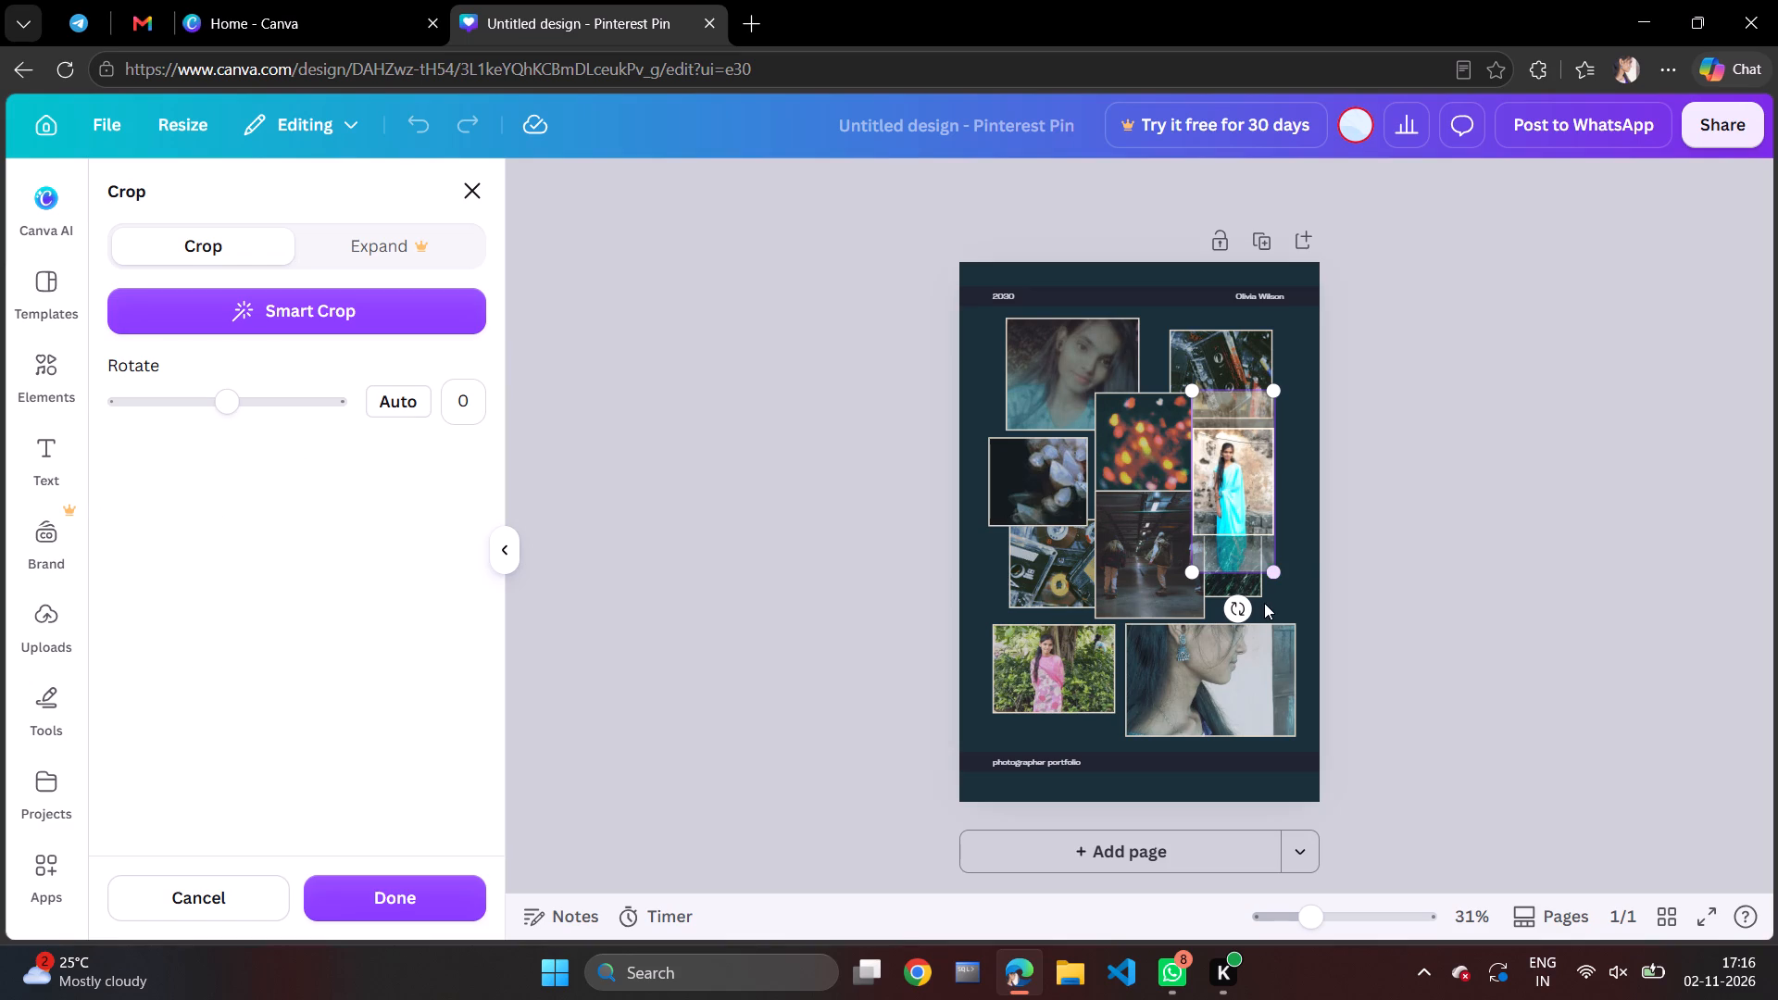
pyautogui.click(1228, 508)
pyautogui.moveTo(1186, 568); pyautogui.dragTo(1177, 575)
pyautogui.moveTo(1222, 538); pyautogui.dragTo(1233, 528)
pyautogui.moveTo(1233, 528); pyautogui.dragTo(1244, 522)
pyautogui.moveTo(1244, 522); pyautogui.dragTo(1248, 522)
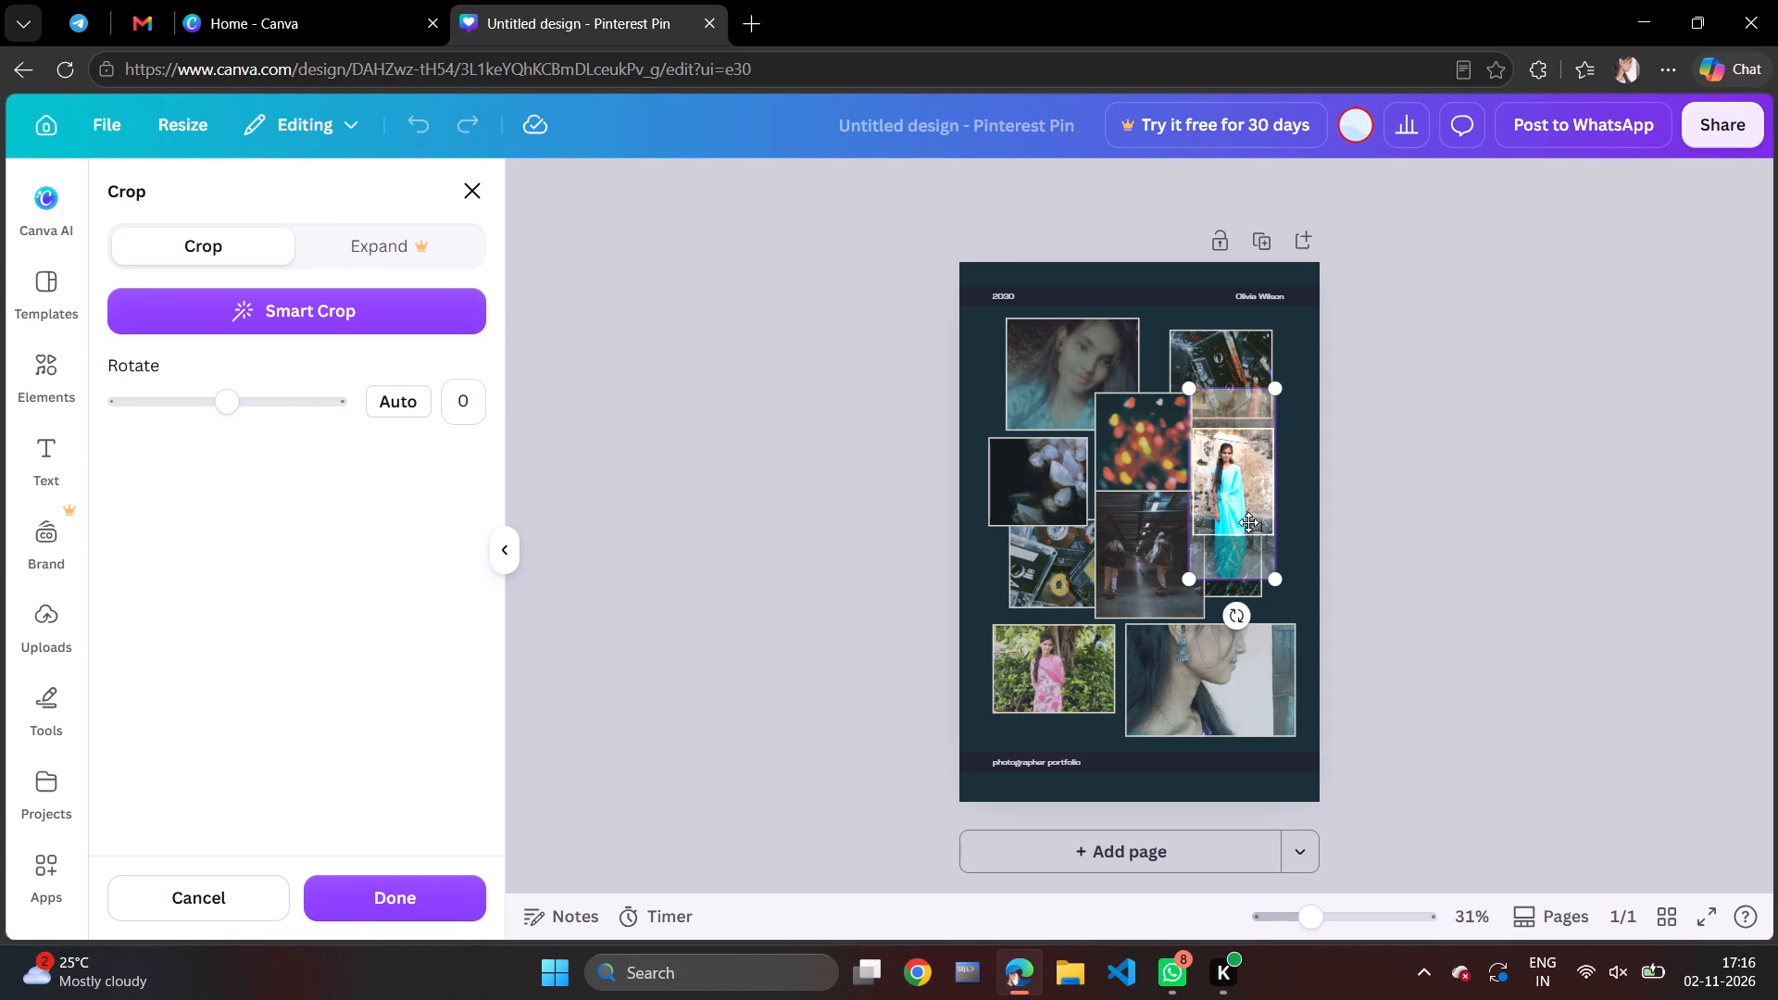
pyautogui.moveTo(1248, 522); pyautogui.dragTo(1255, 520)
pyautogui.click(1339, 528)
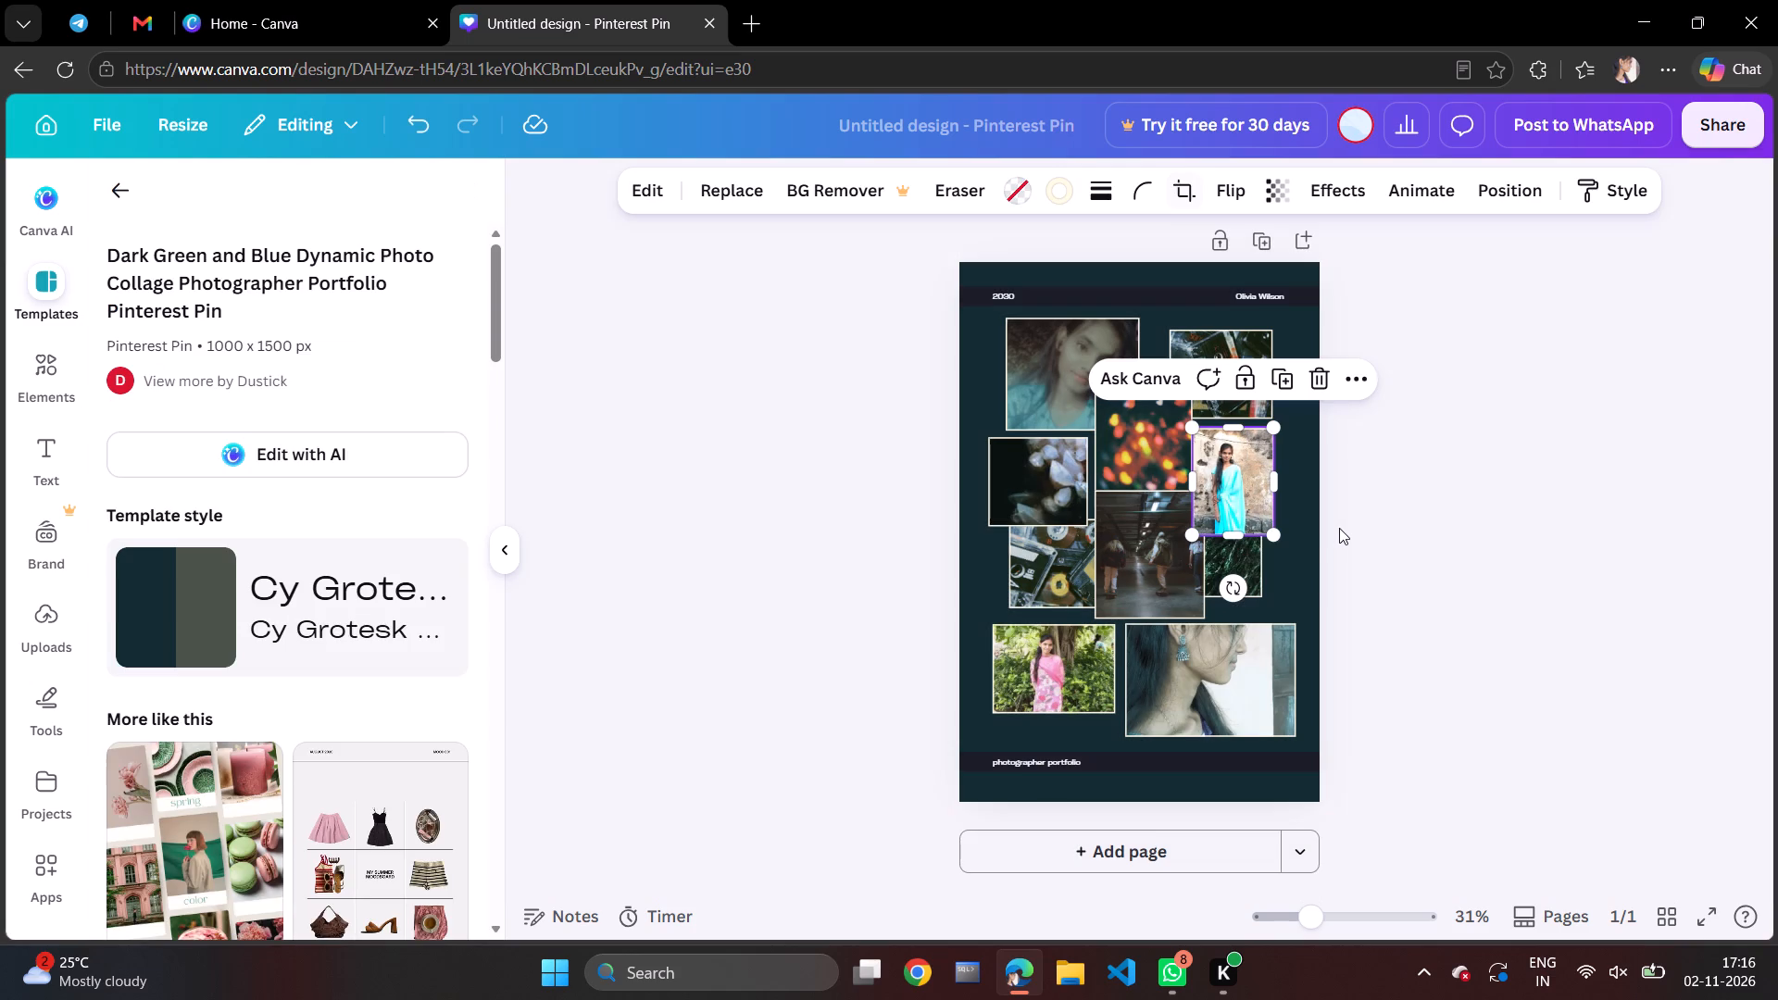
pyautogui.click(1339, 528)
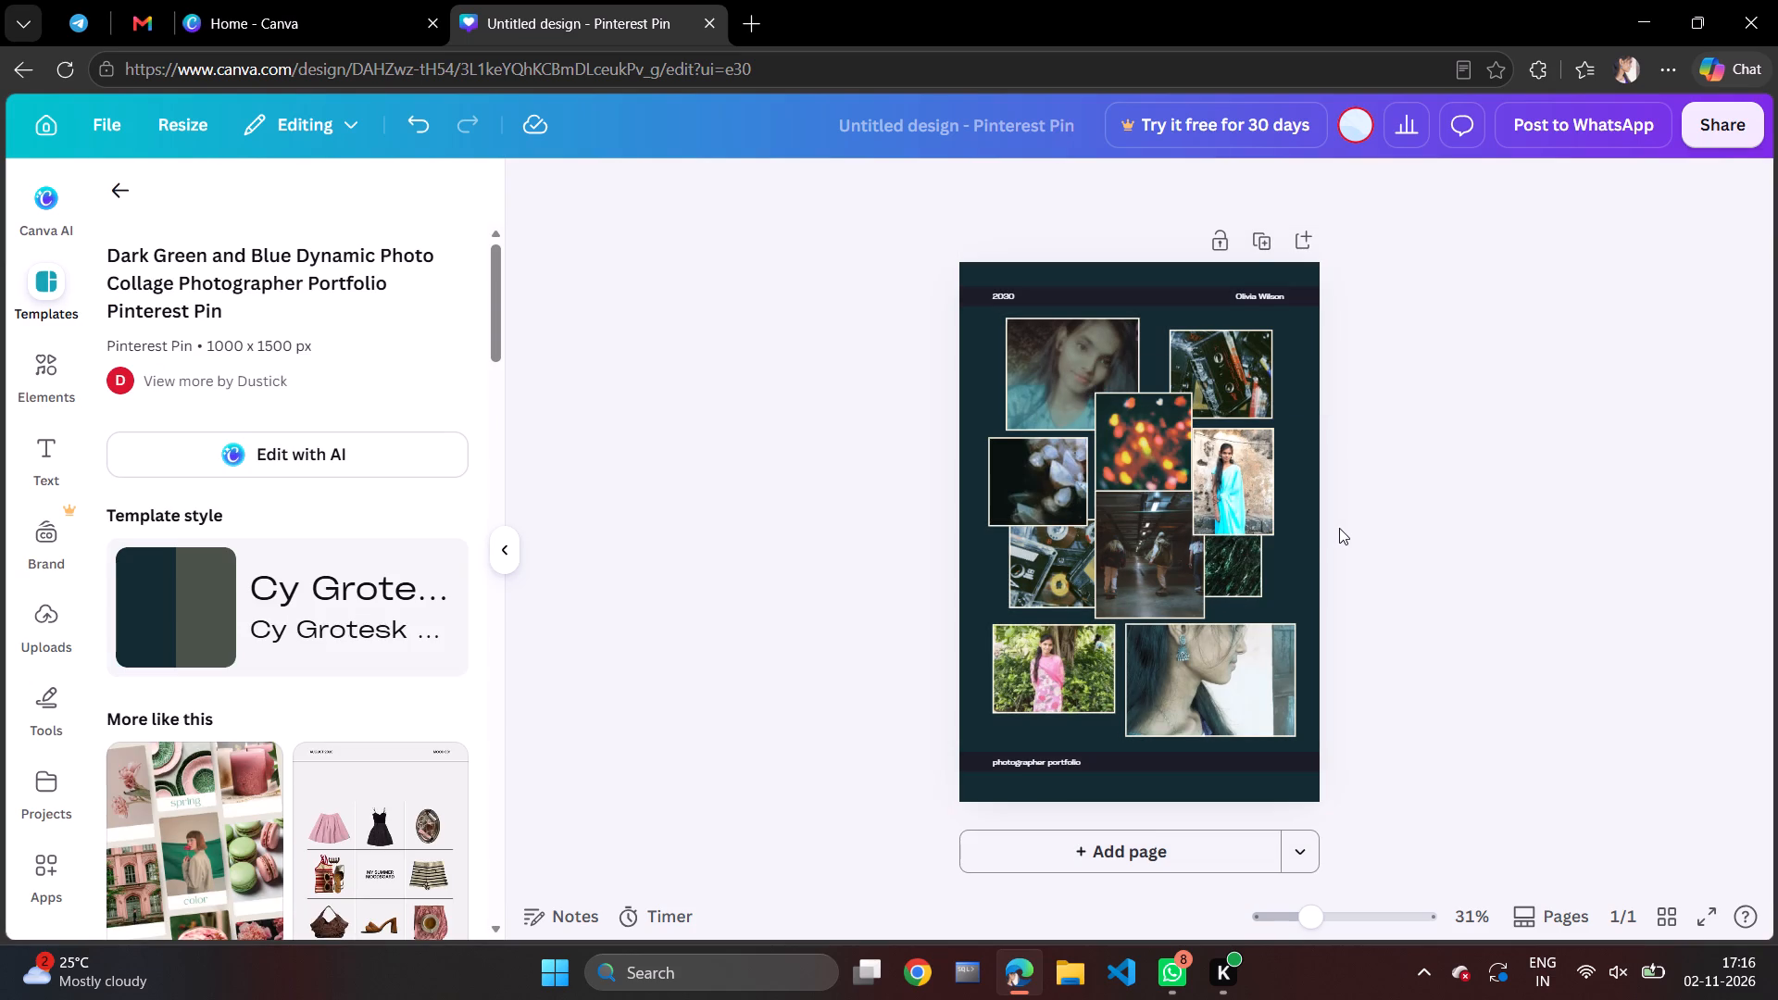
pyautogui.click(1339, 528)
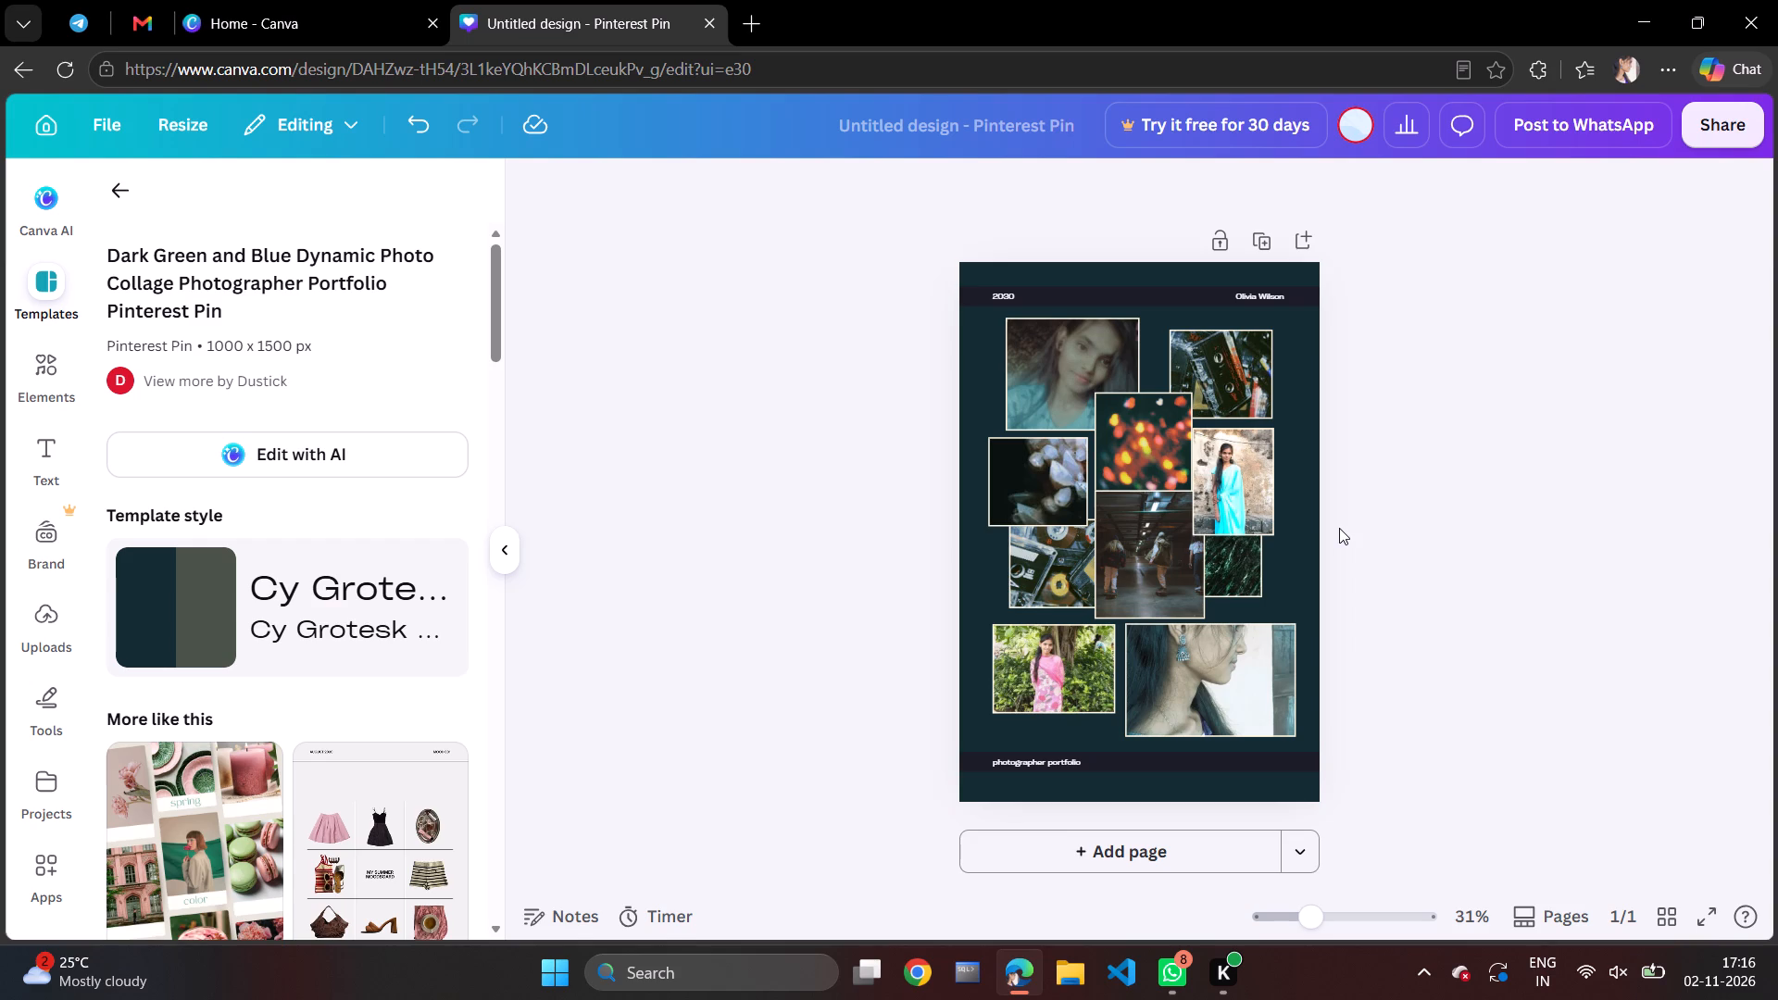
pyautogui.click(1339, 528)
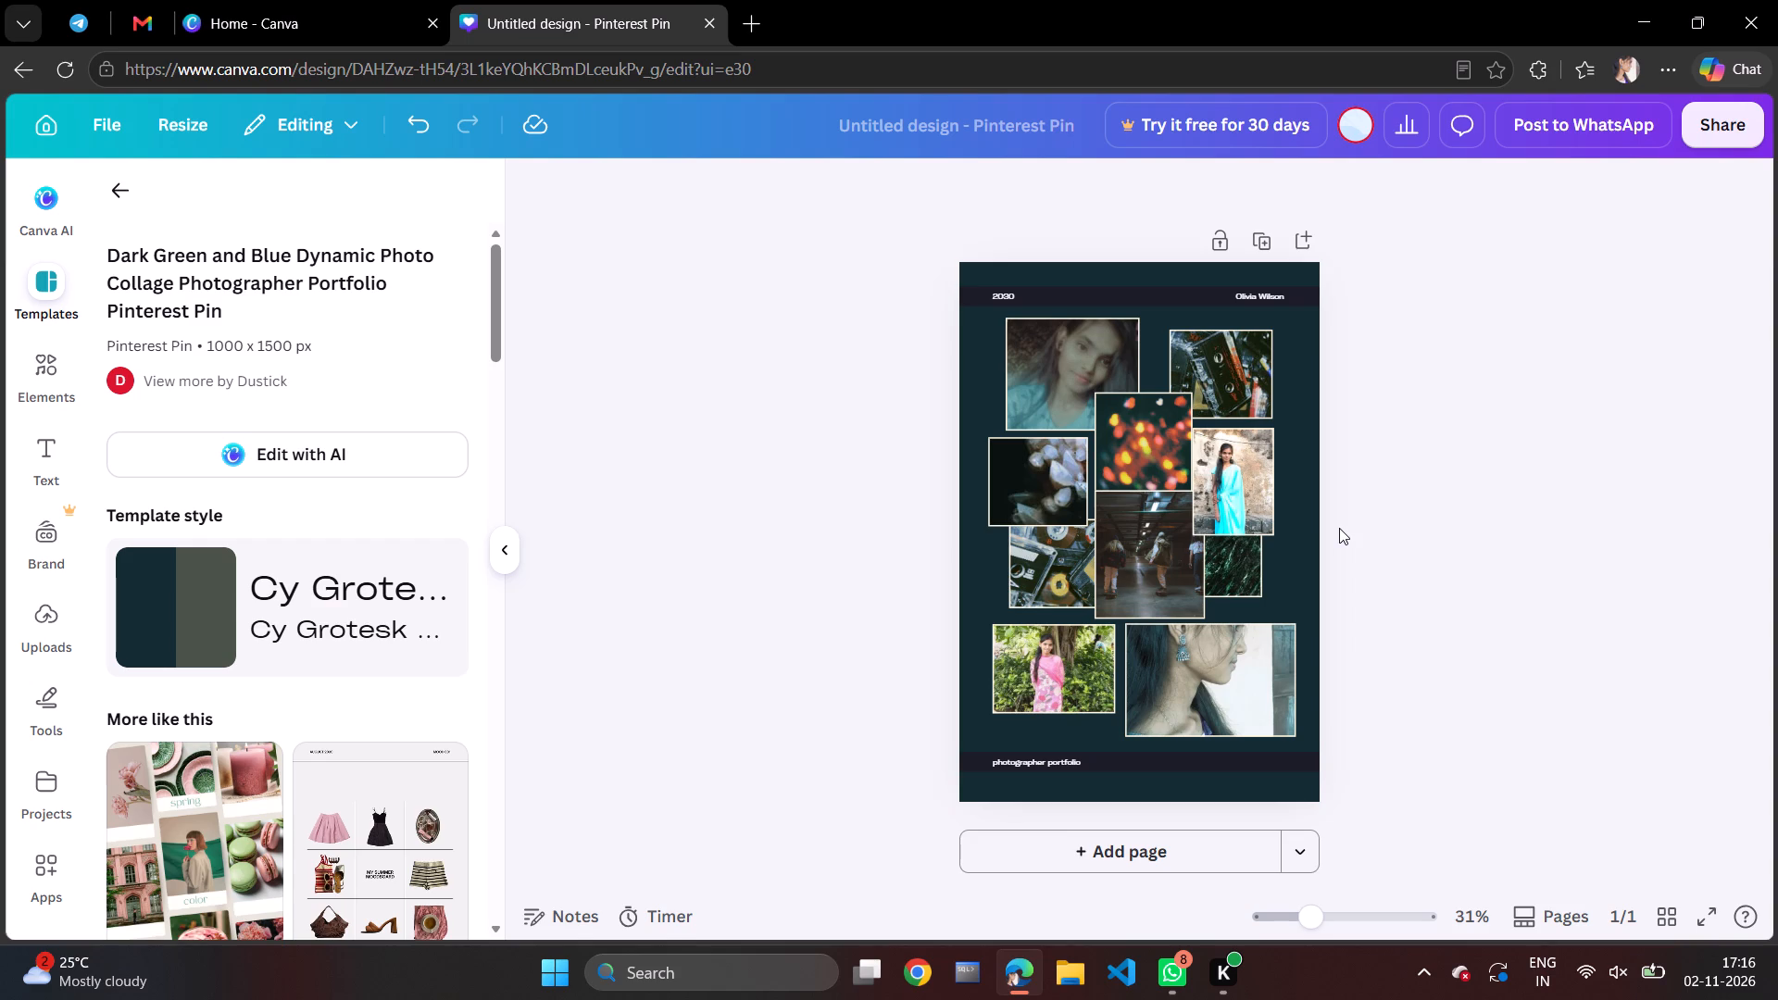
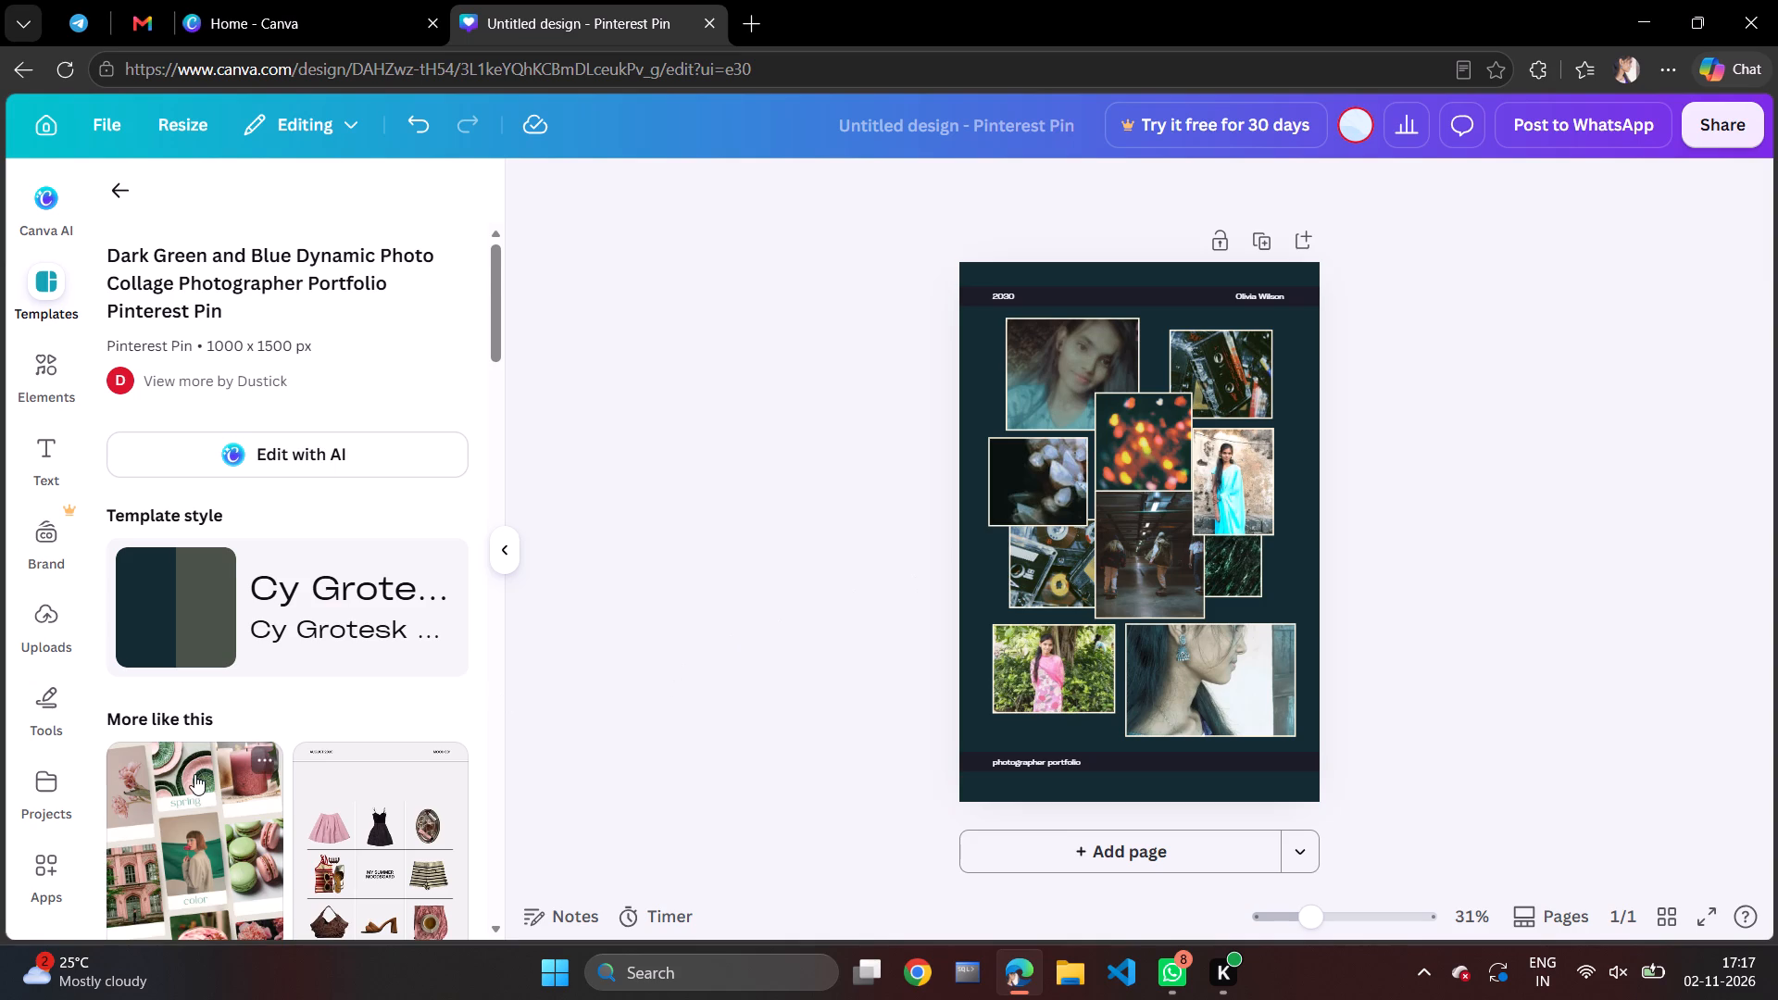
# Browse the similar templates suggested for the dark green and blue photo collage Pinterest Pin.
pyautogui.scroll(-4, 194, 774)
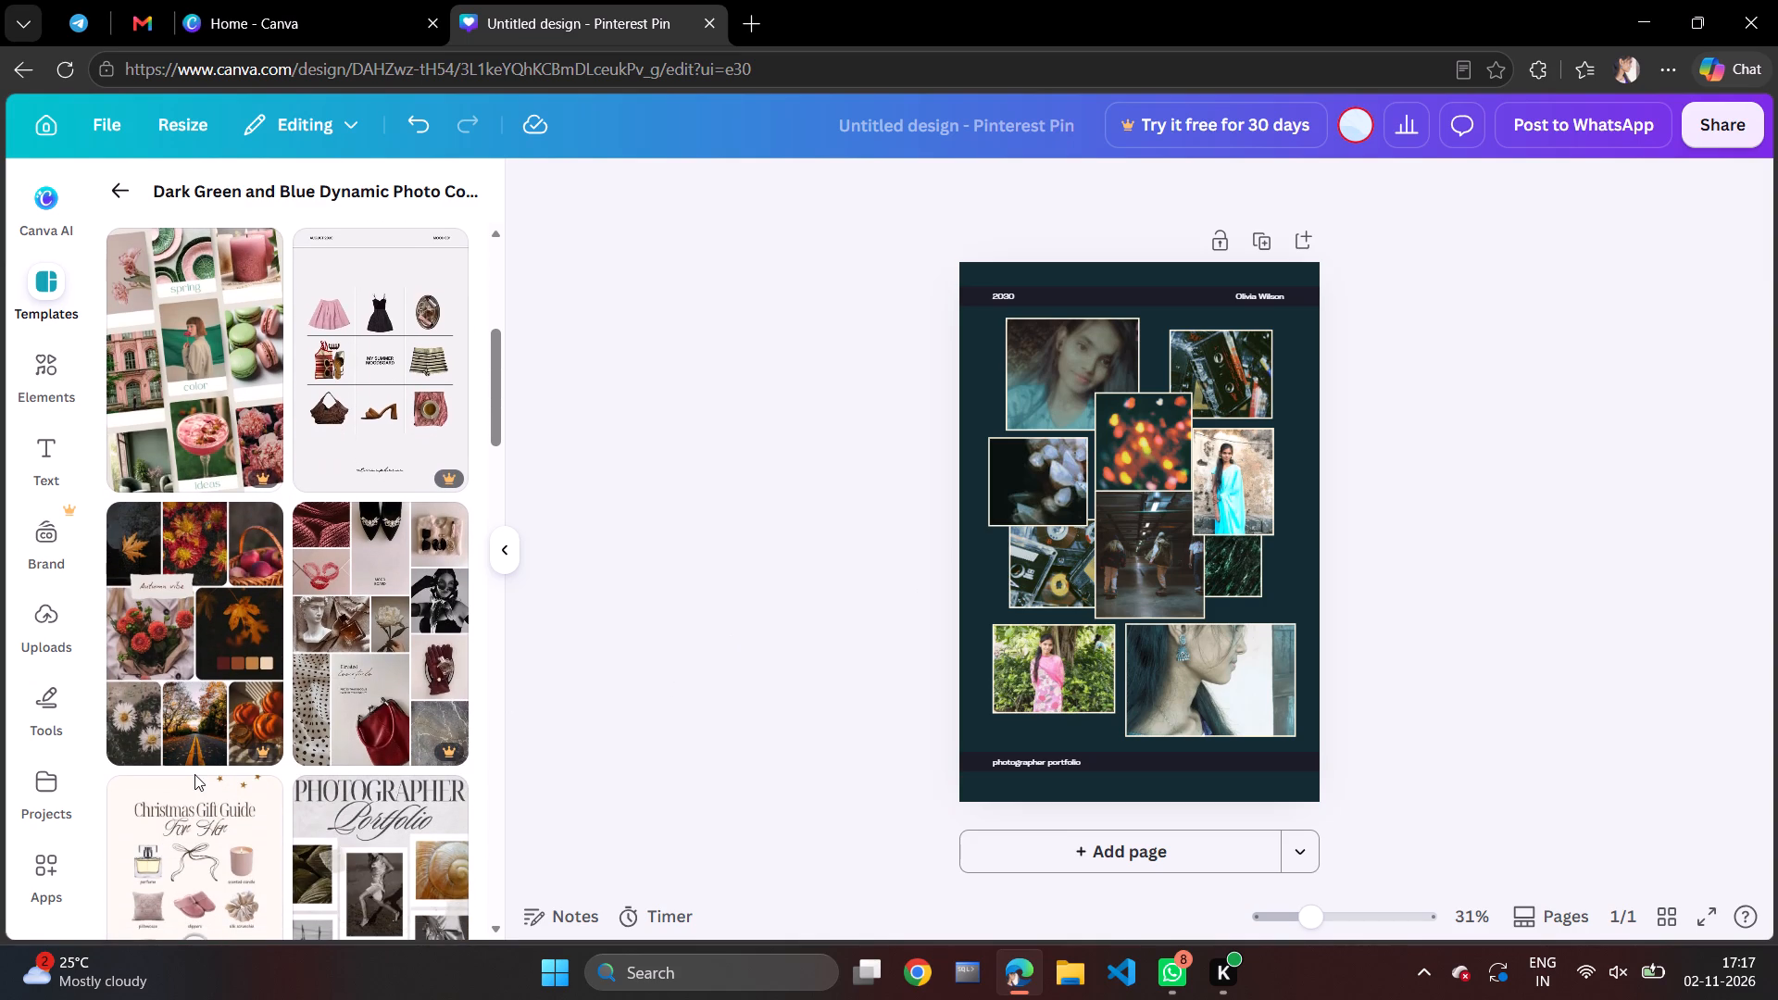
pyautogui.scroll(-4, 194, 774)
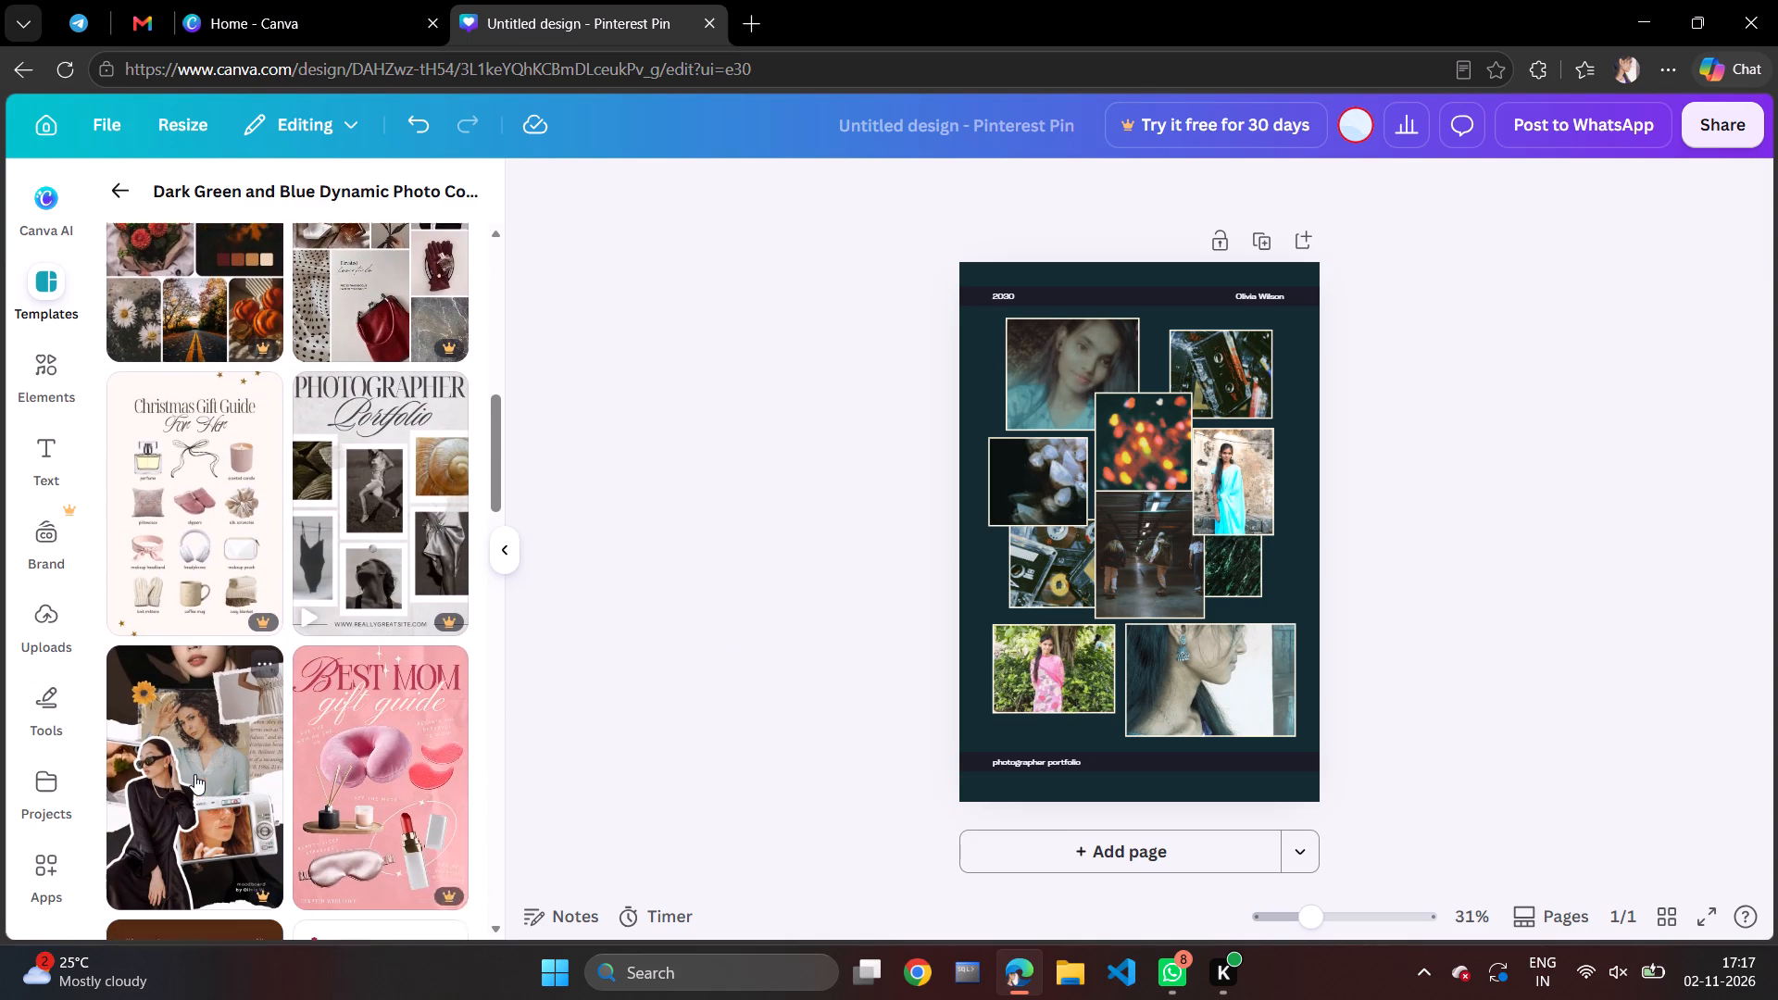
pyautogui.scroll(-2, 194, 774)
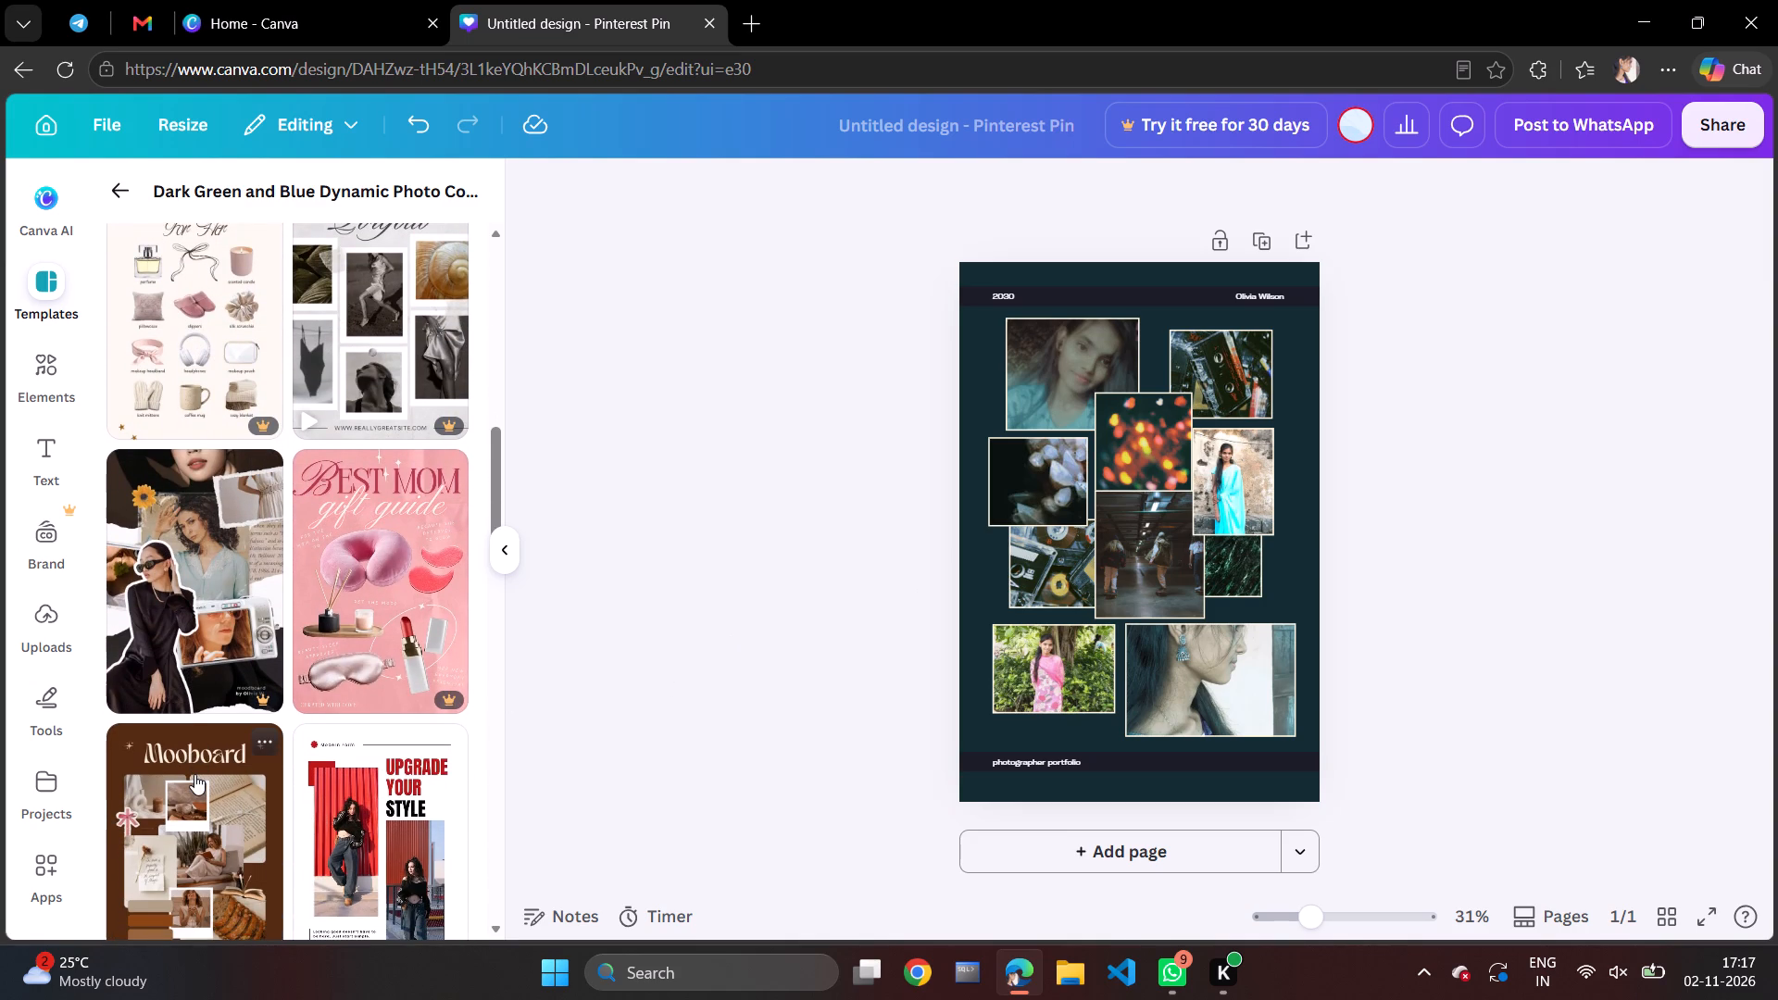
pyautogui.scroll(-3, 194, 774)
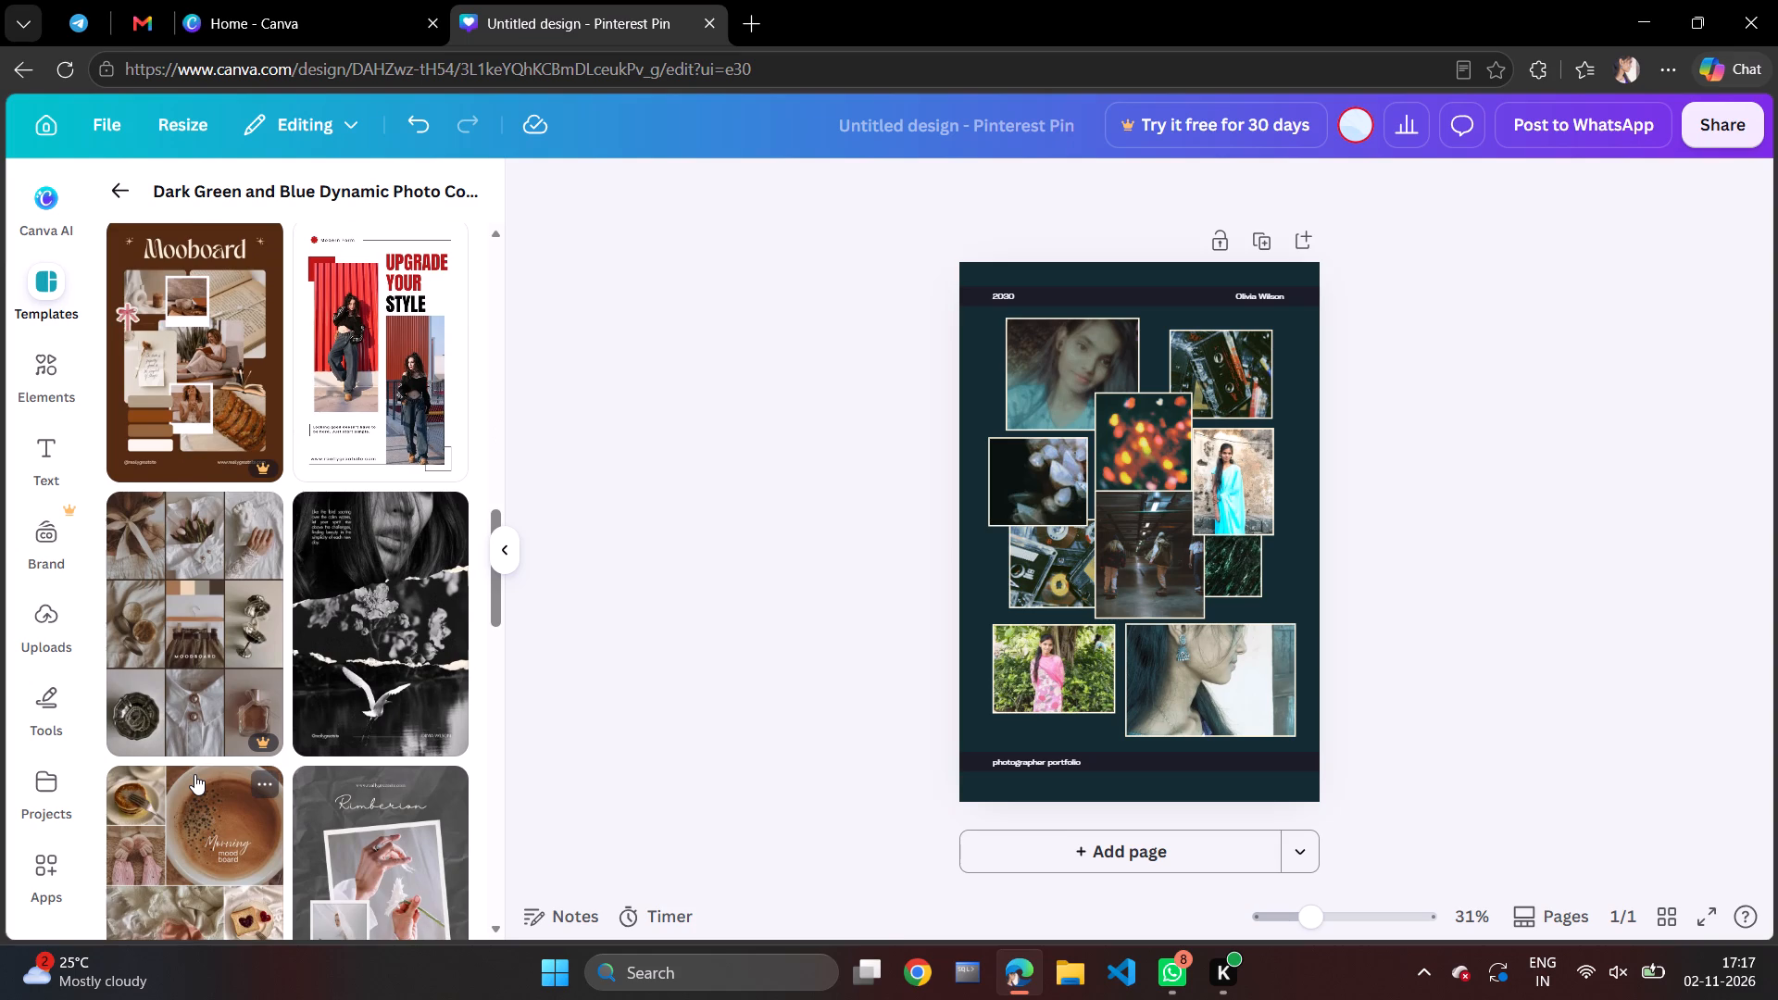
pyautogui.scroll(-4, 194, 774)
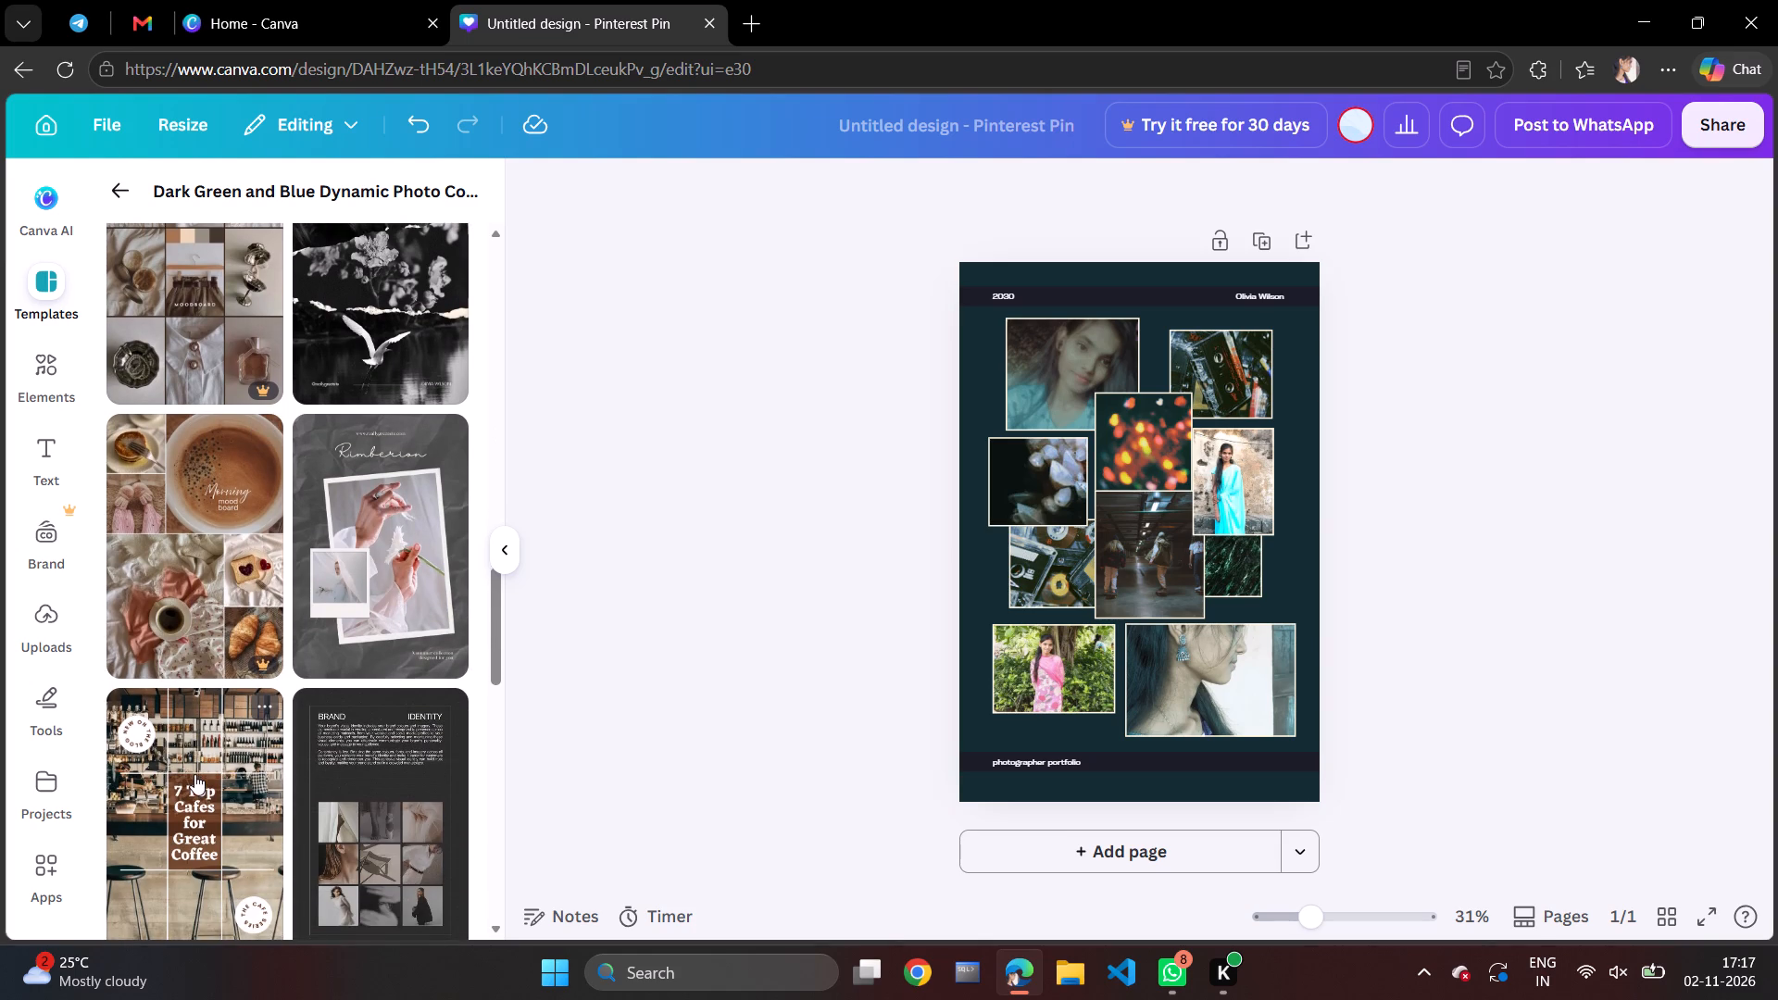
pyautogui.scroll(-2, 194, 774)
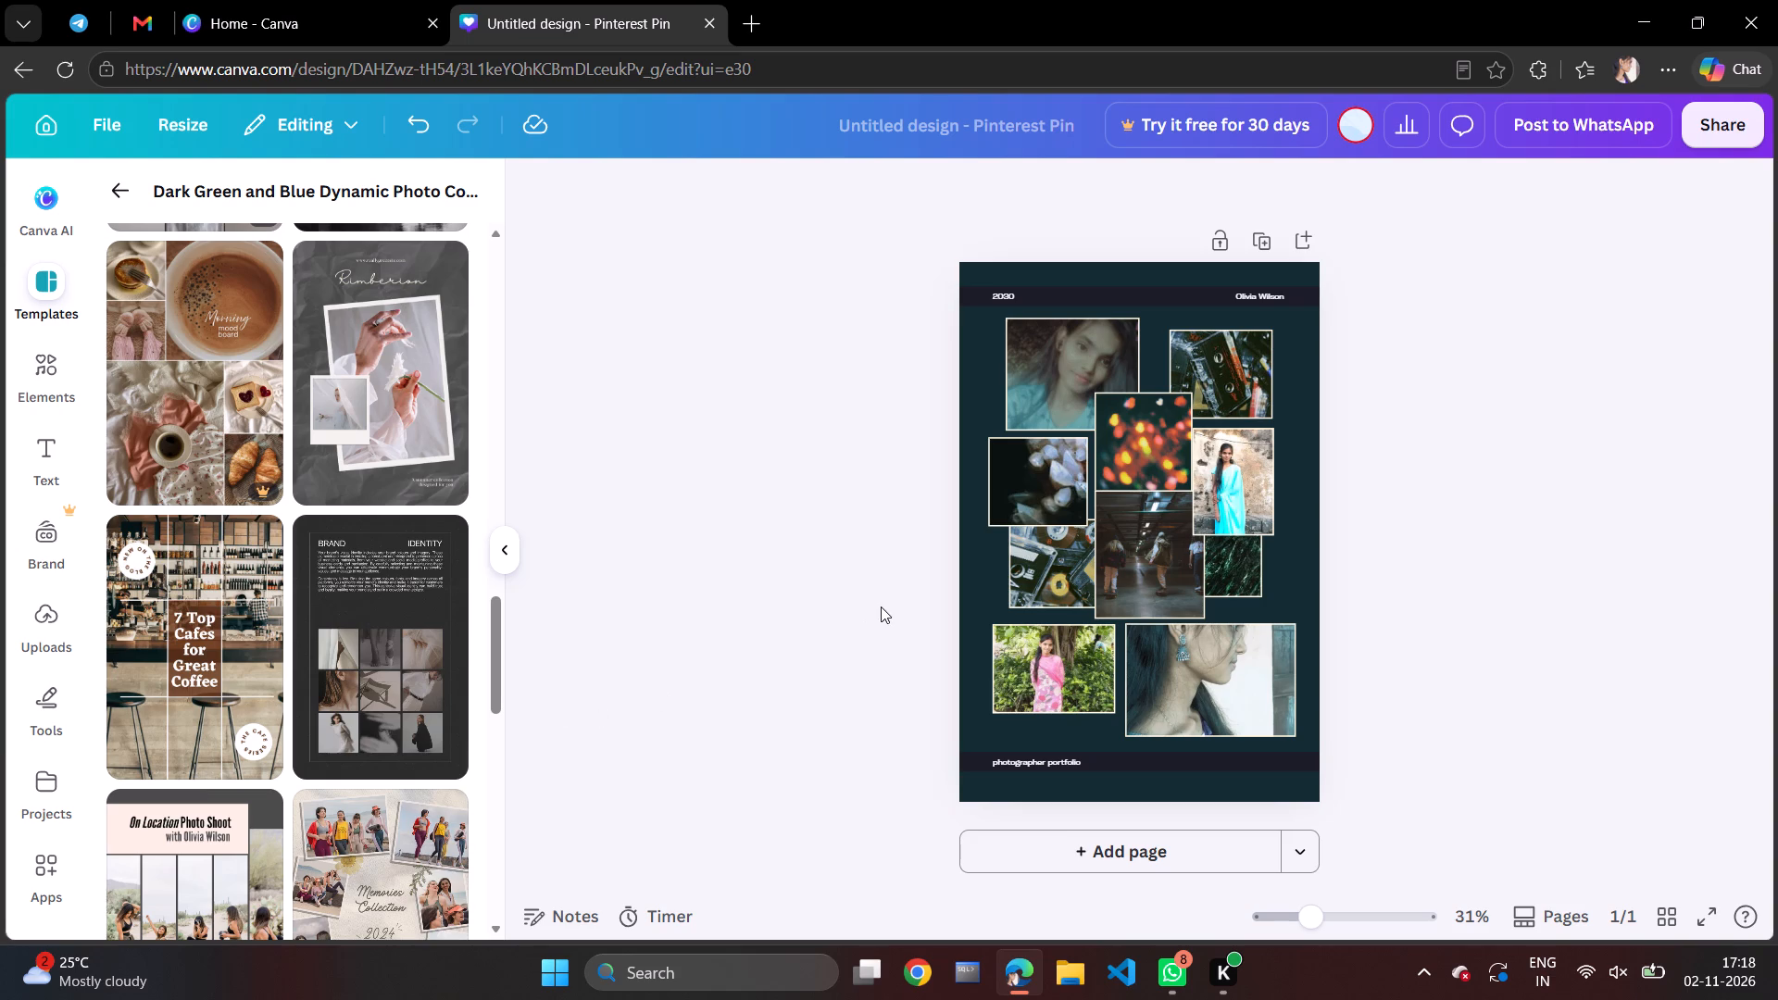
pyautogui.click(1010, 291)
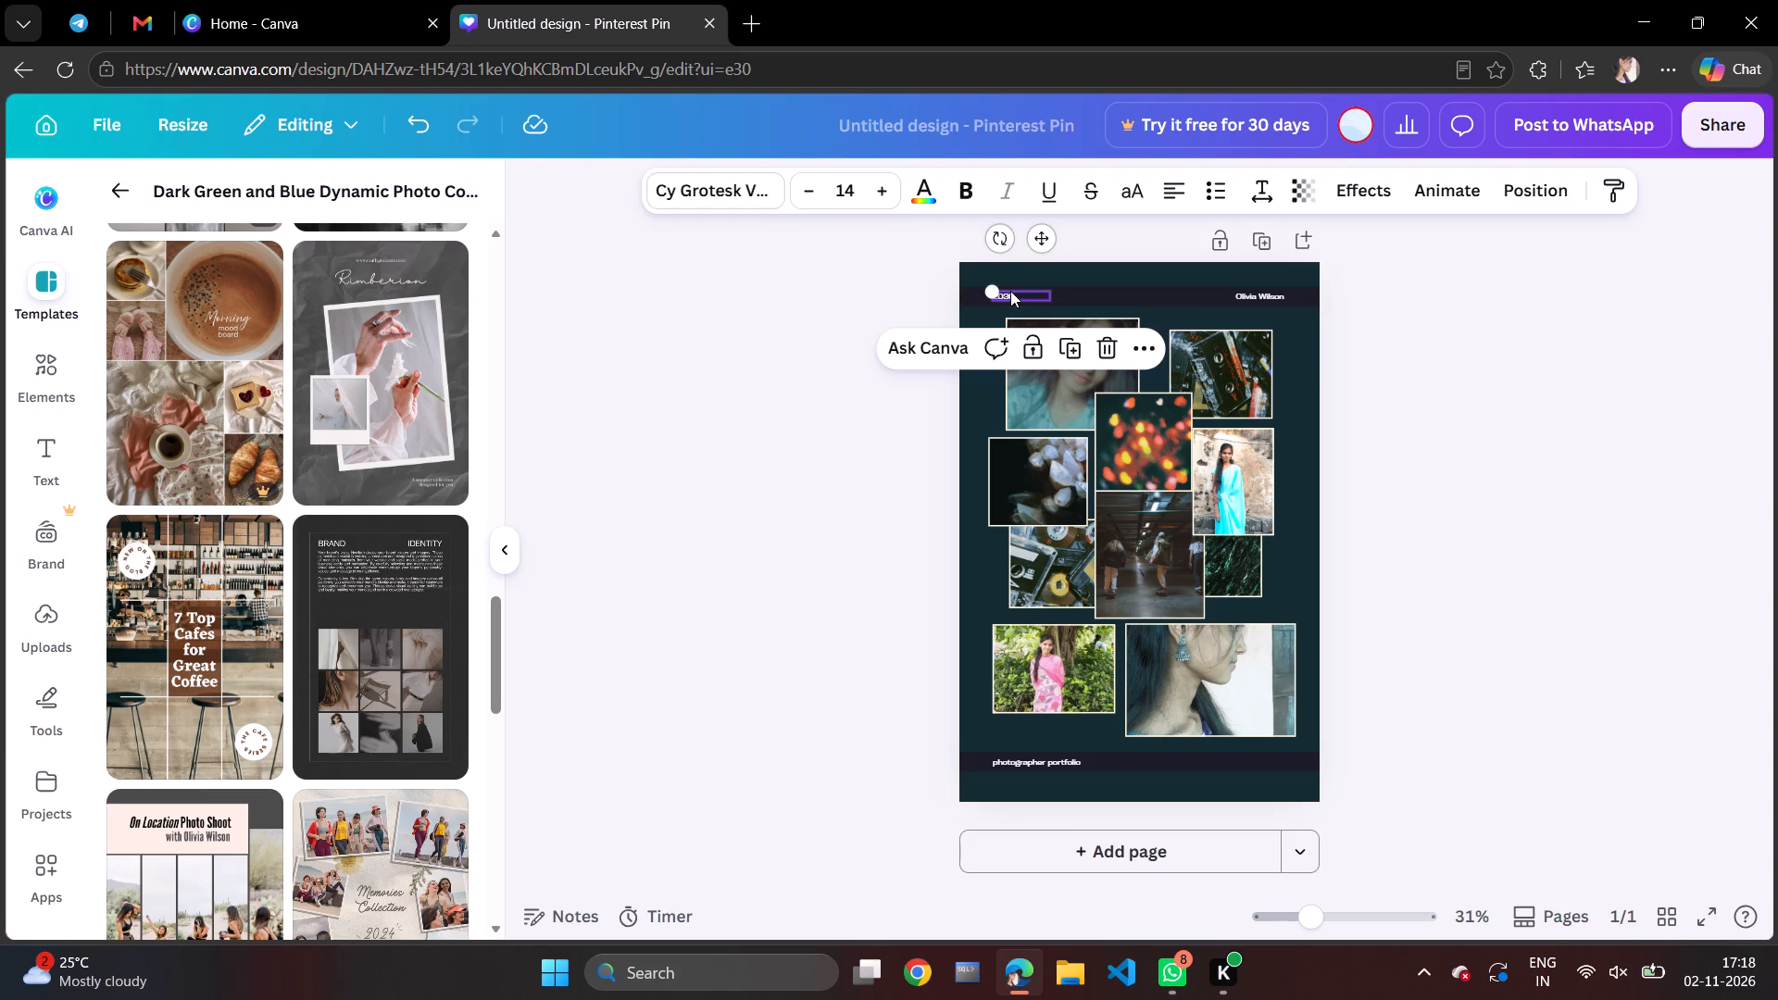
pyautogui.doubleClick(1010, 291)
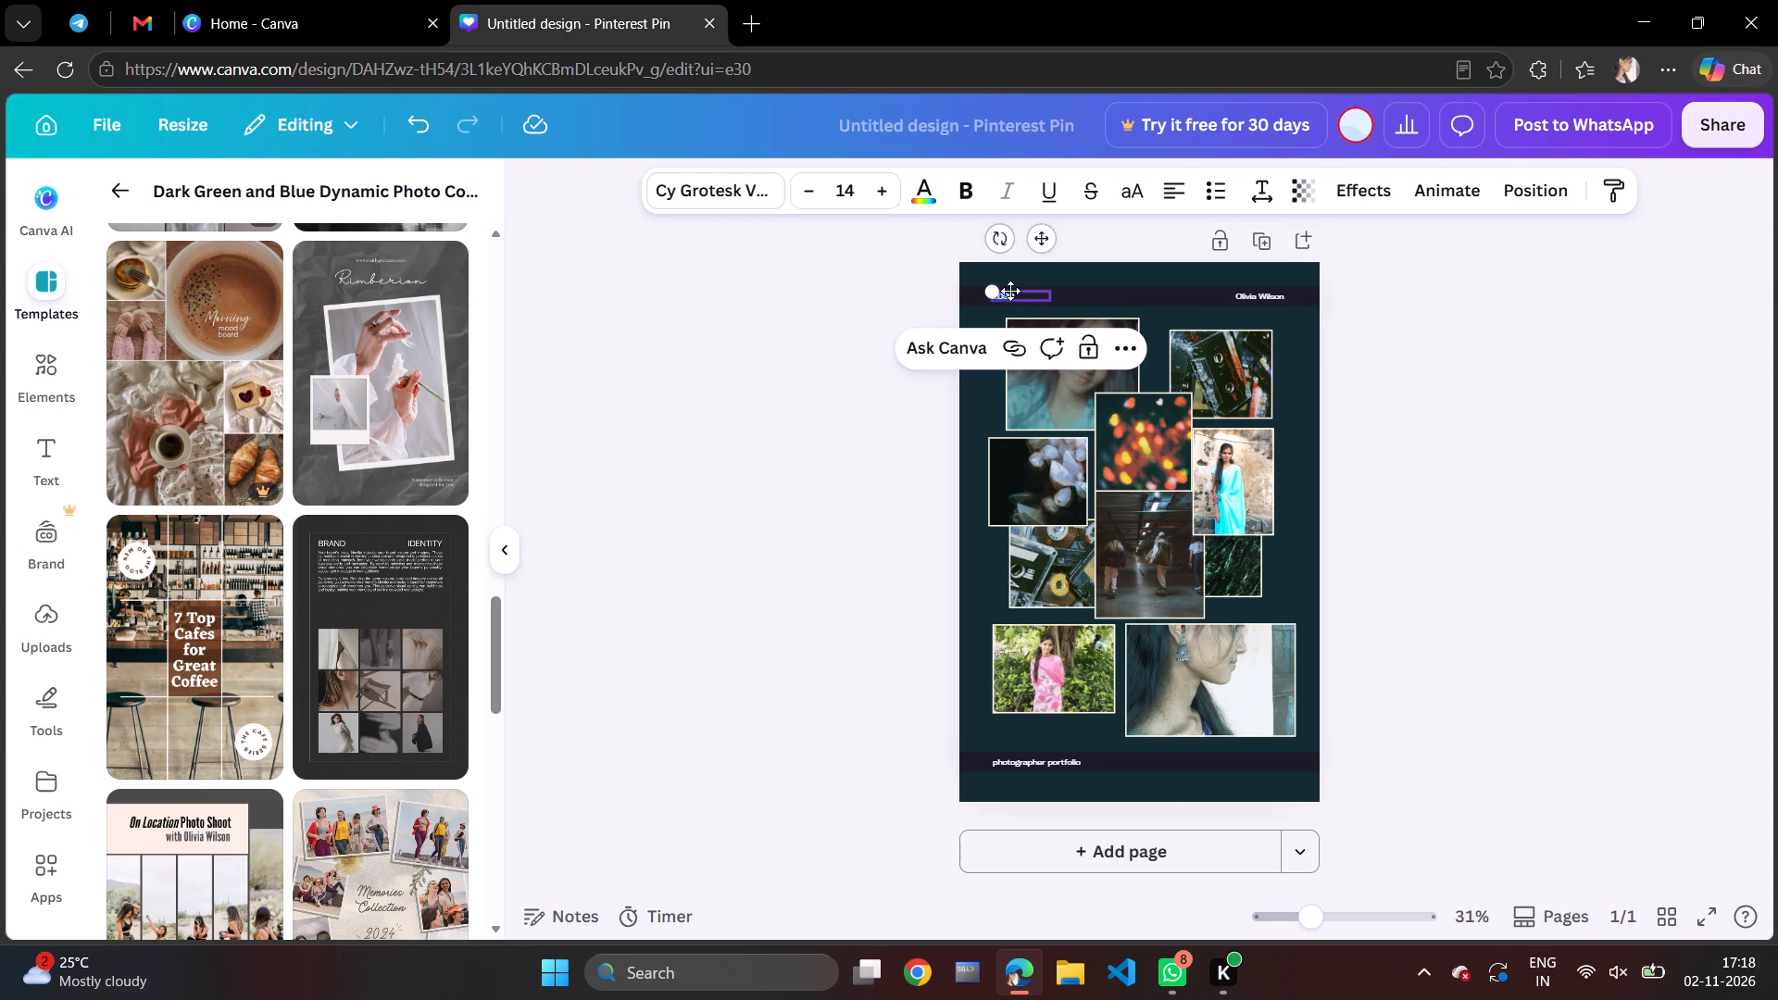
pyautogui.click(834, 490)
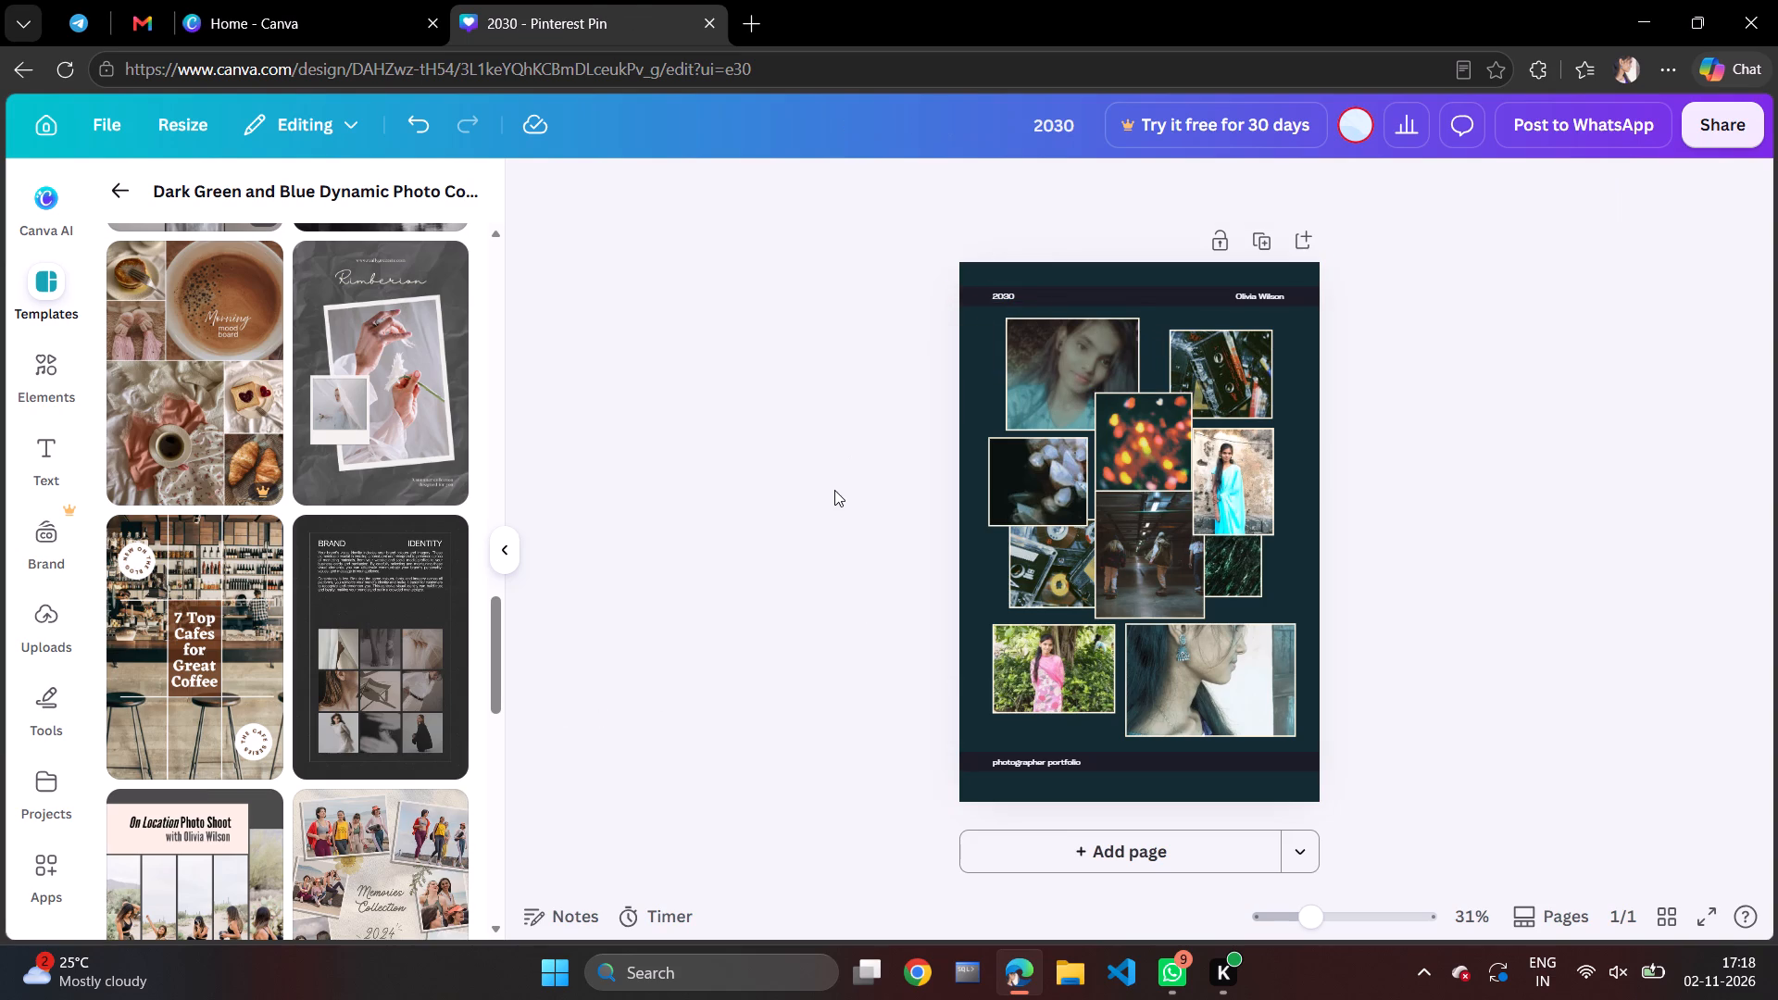
# Reposition the crop of the white flowers photo at the collage's left edge, shifting the image down within its frame.
pyautogui.doubleClick(1038, 488)
pyautogui.doubleClick(1038, 488)
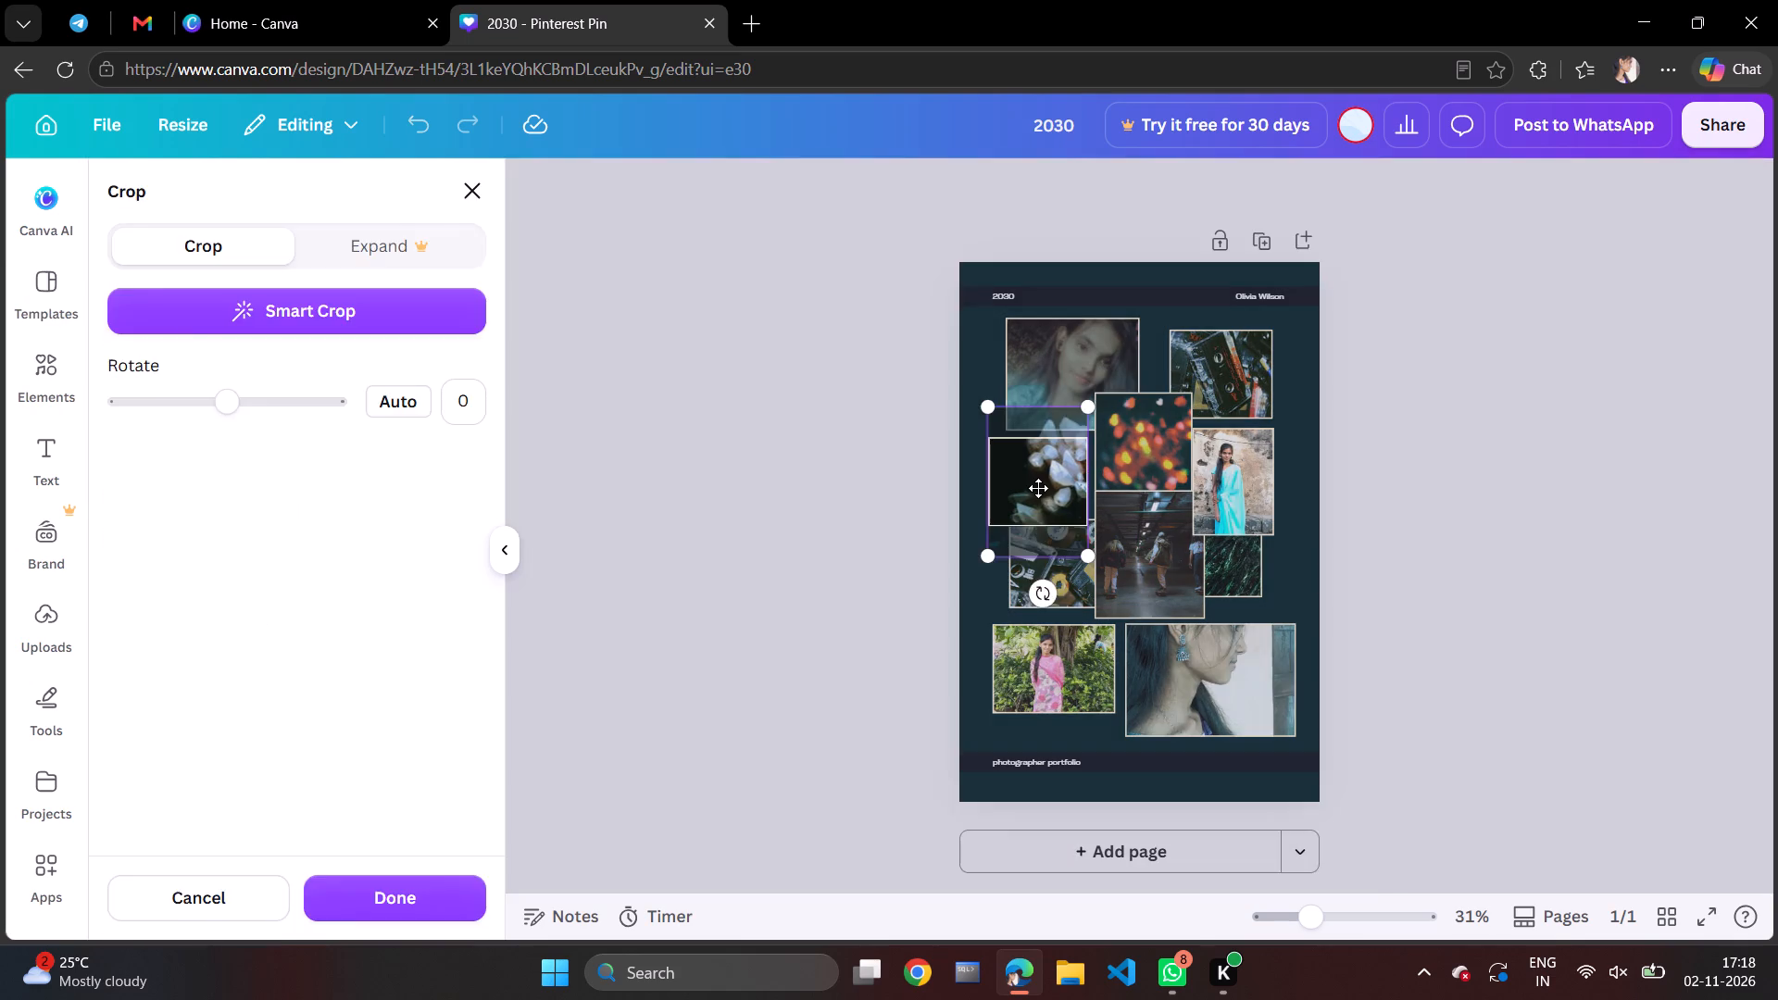
pyautogui.click(1038, 488)
pyautogui.click(1038, 488)
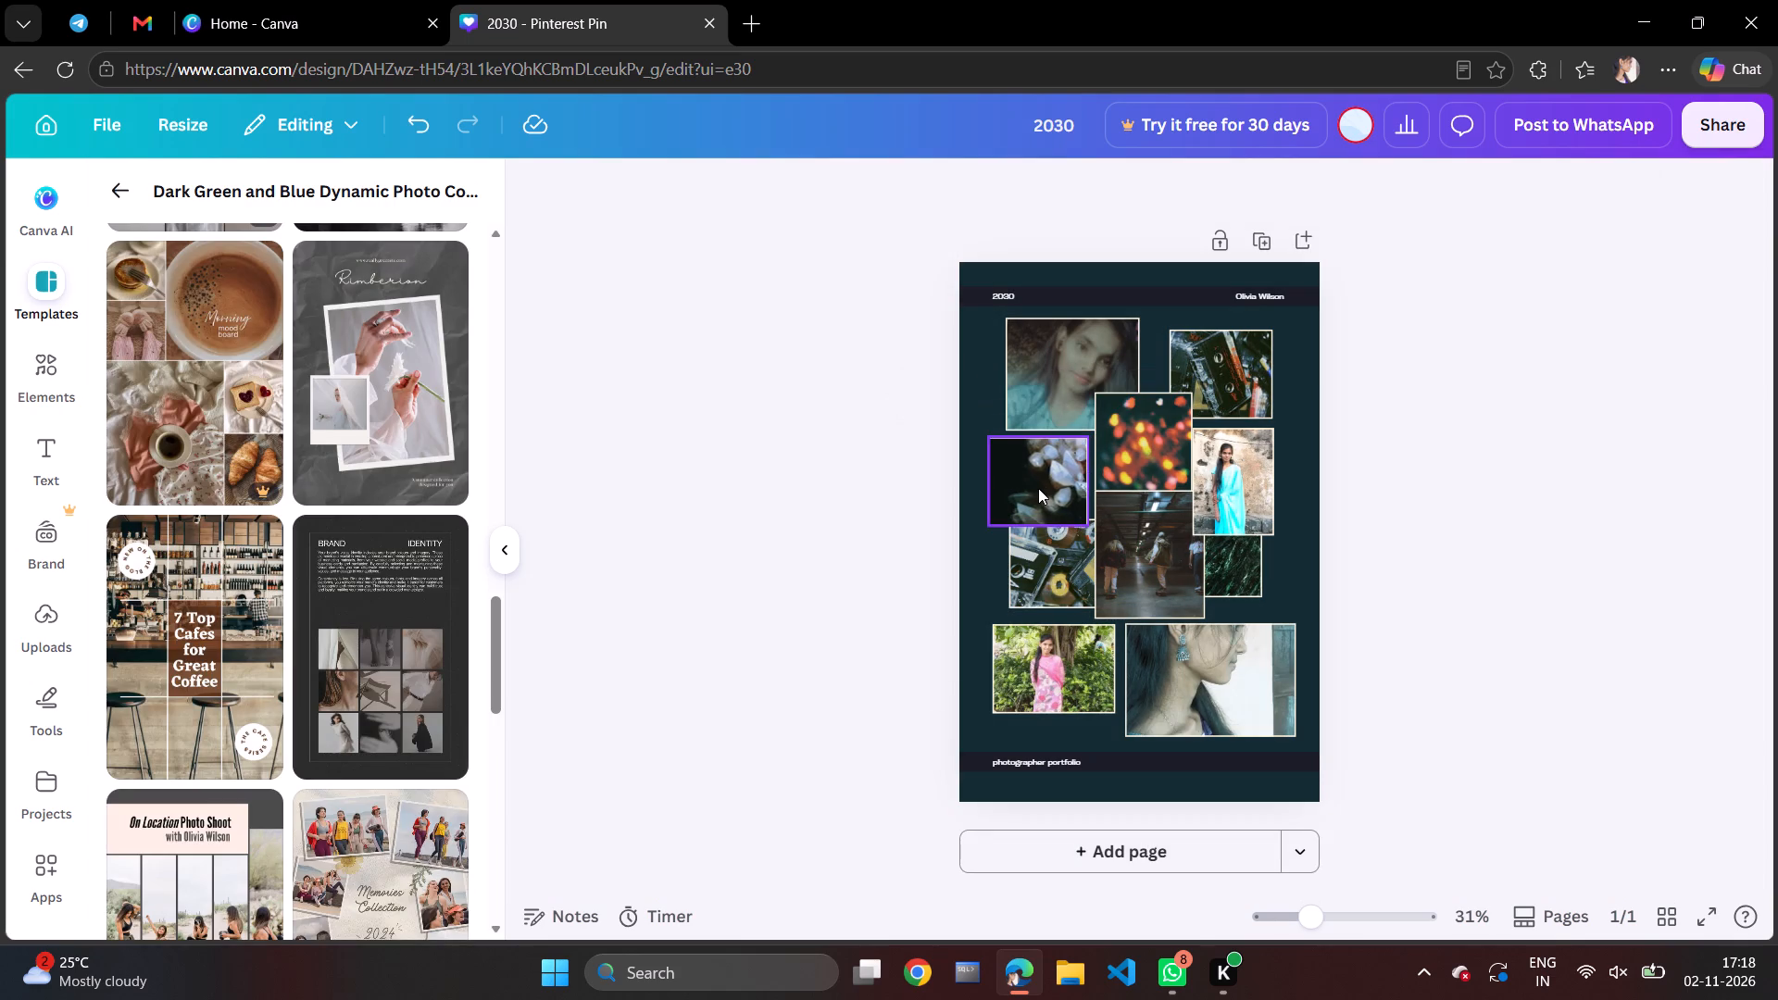
pyautogui.doubleClick(1038, 488)
pyautogui.doubleClick(1038, 488)
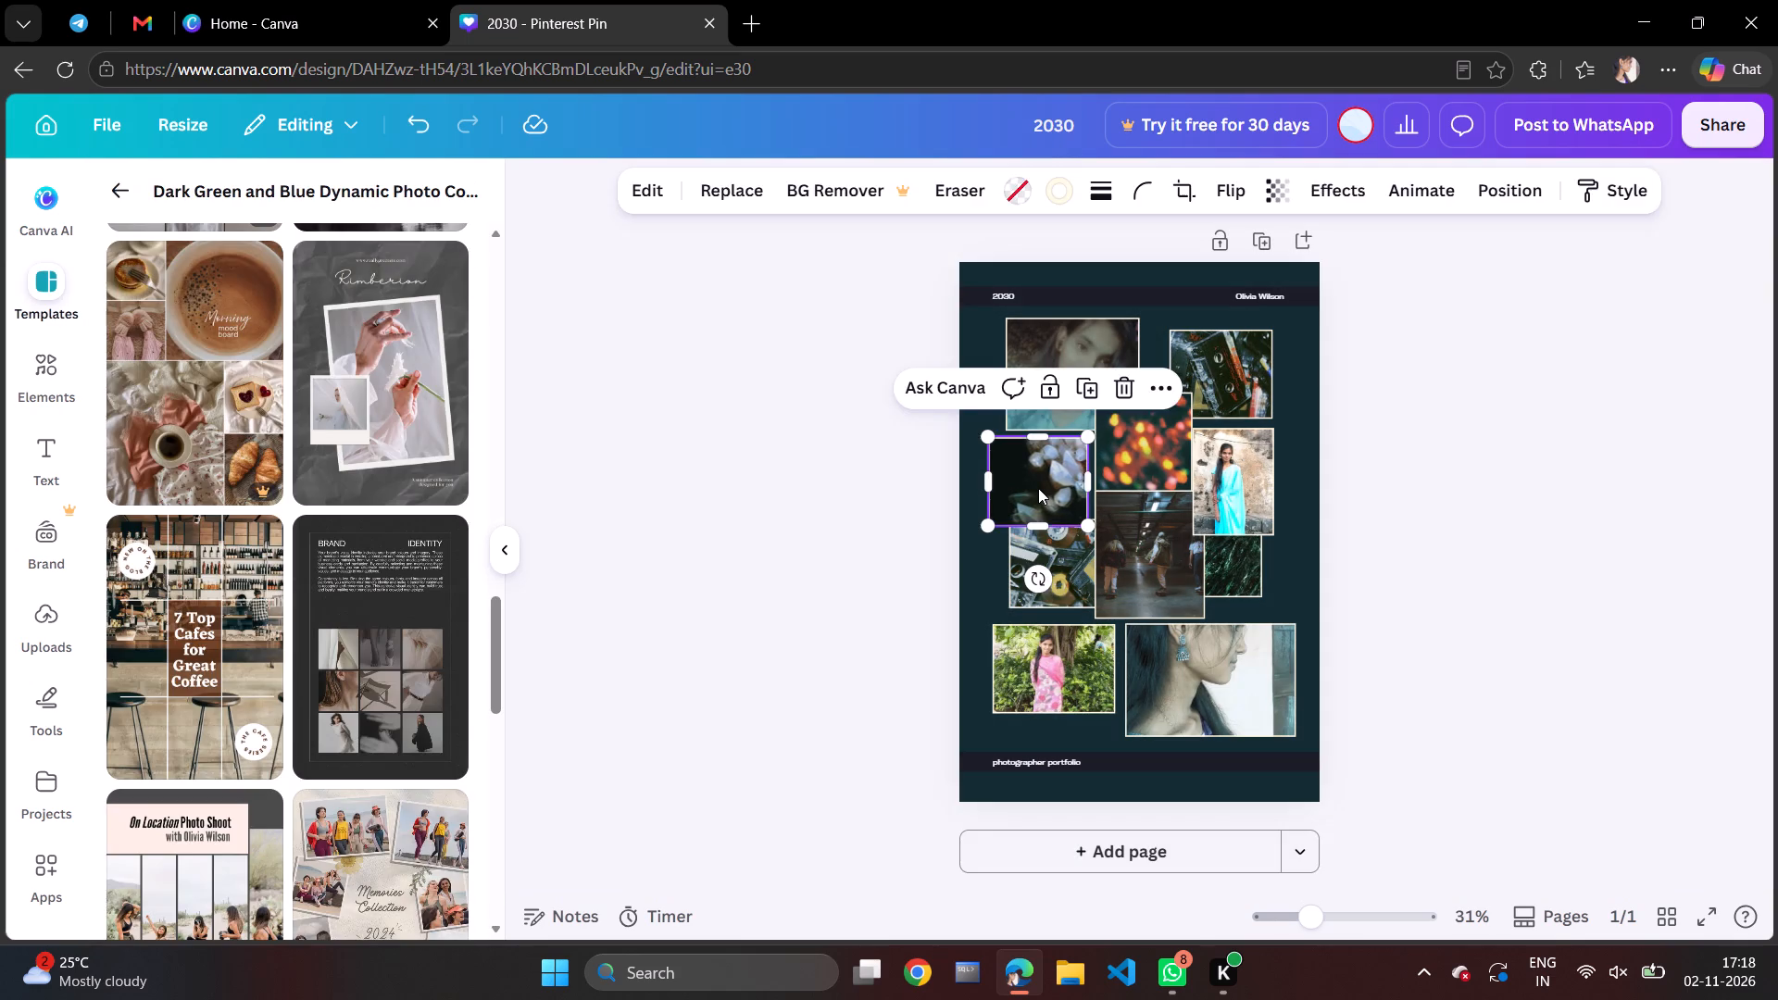
pyautogui.click(1038, 488)
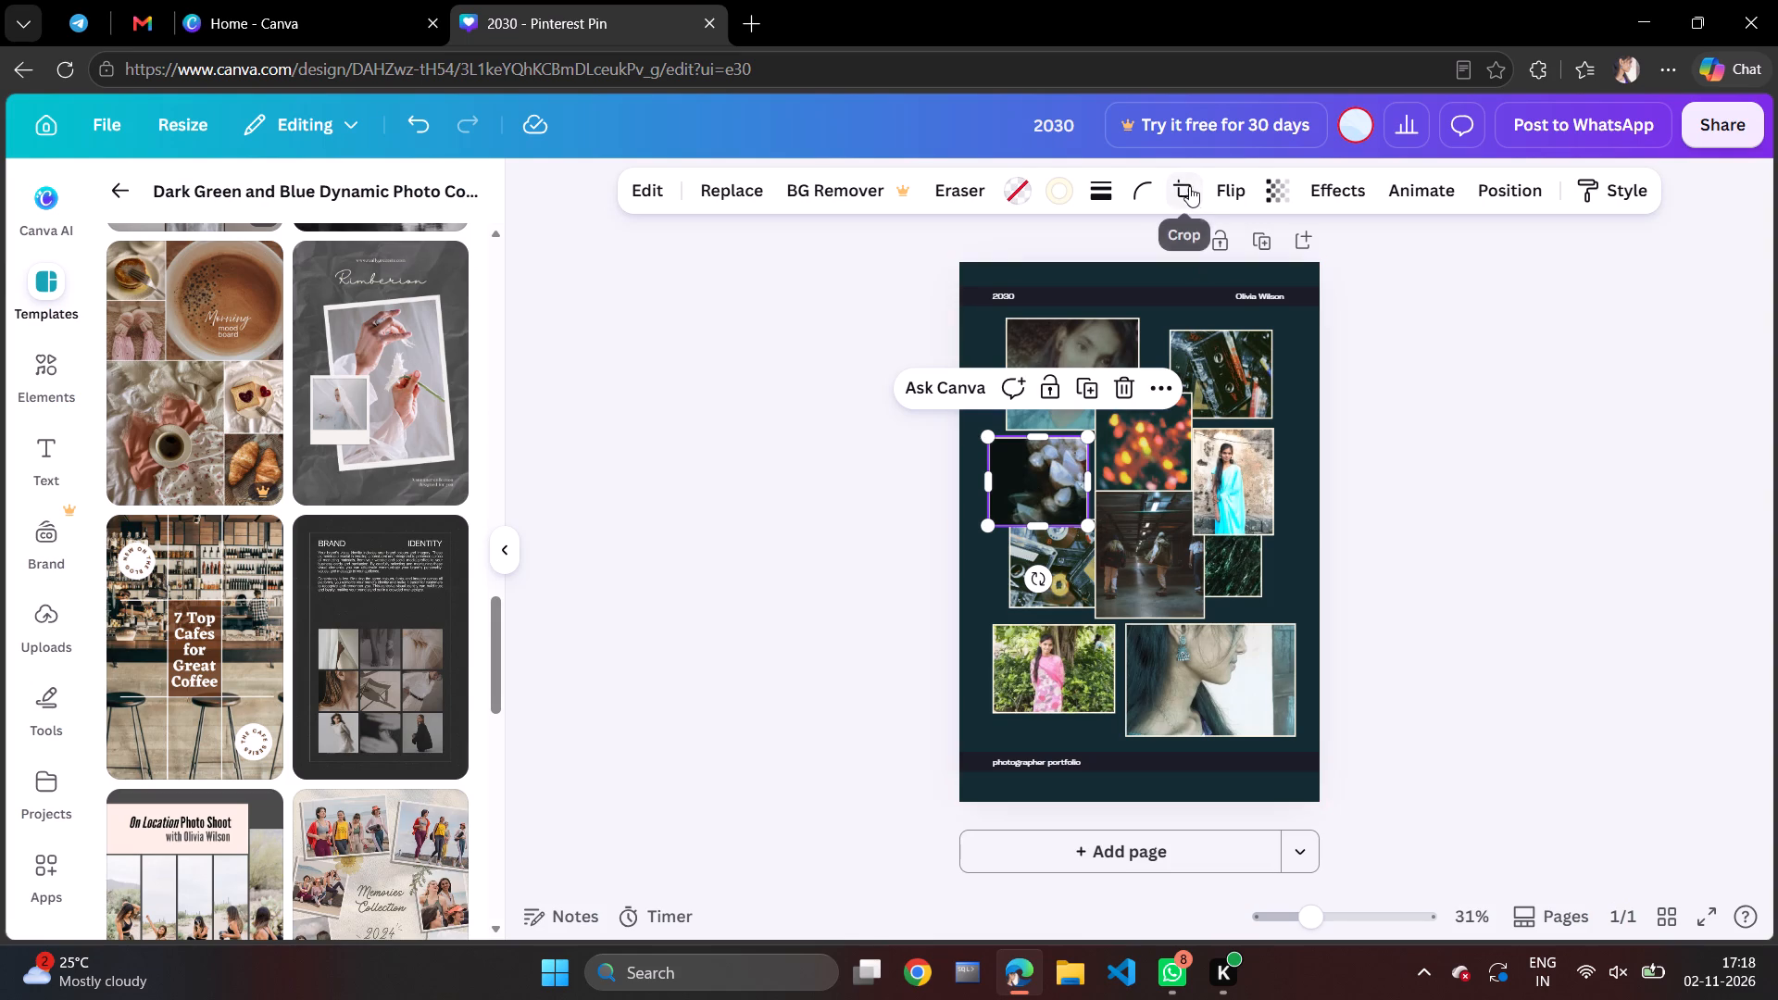
pyautogui.click(1185, 186)
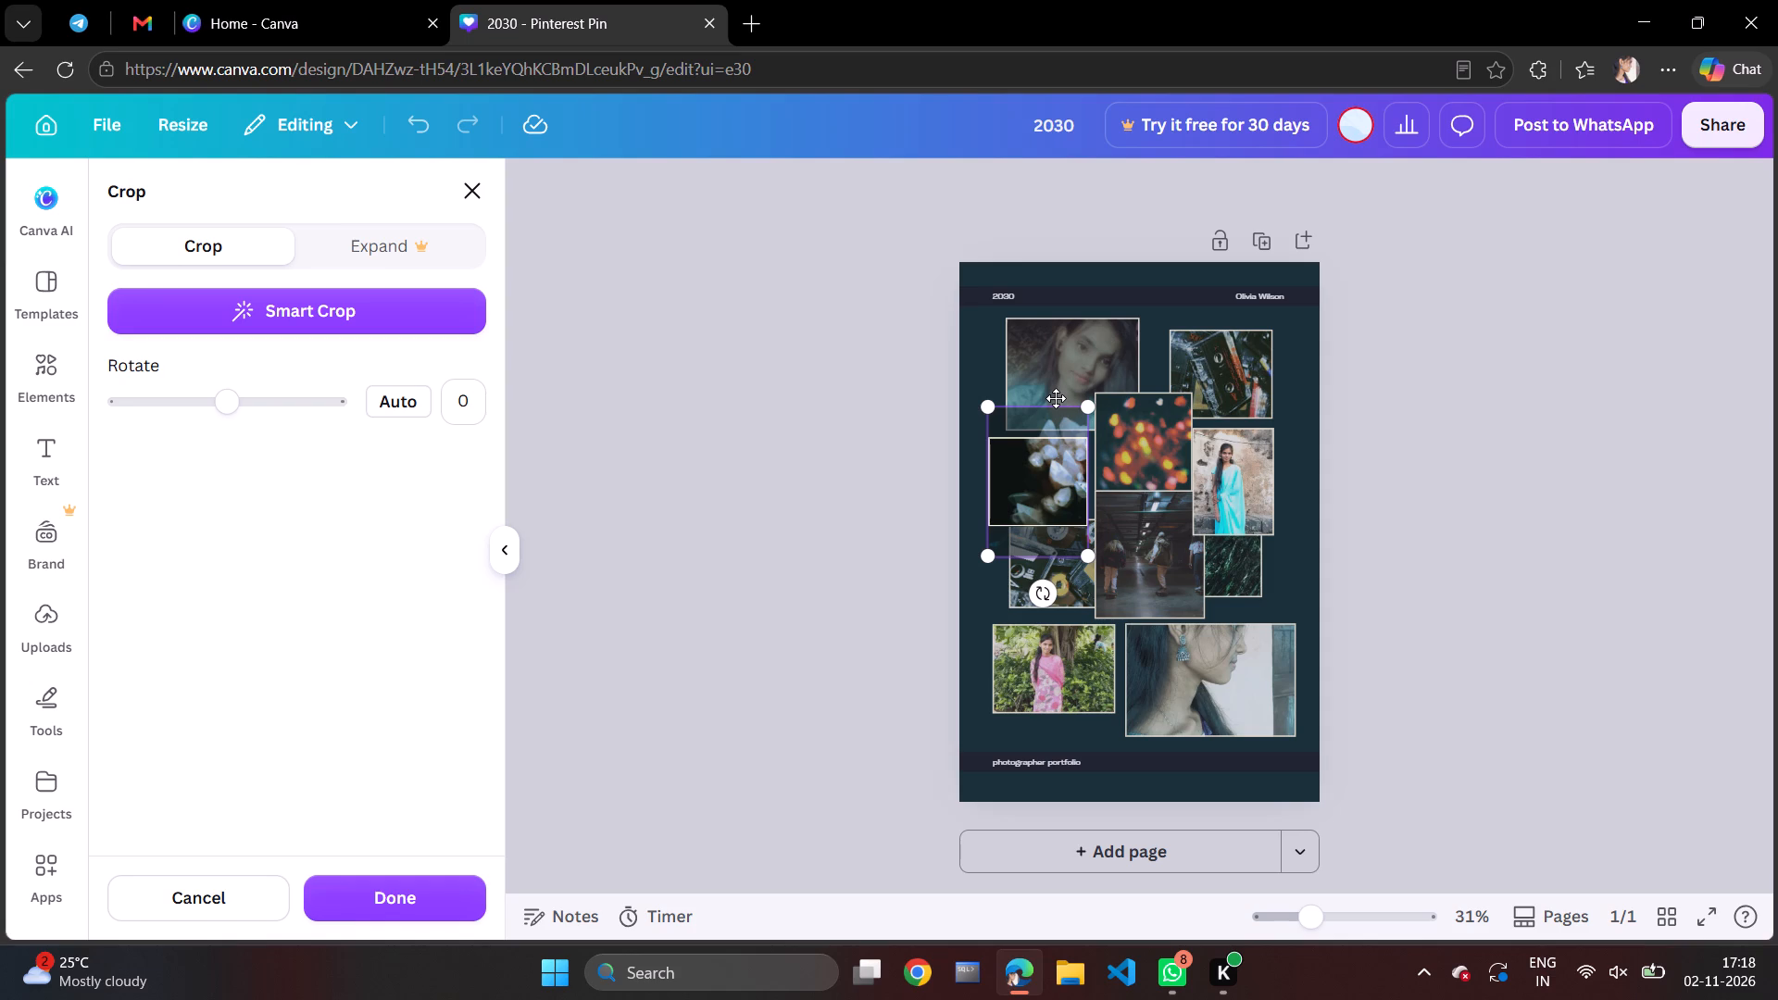
pyautogui.click(1055, 507)
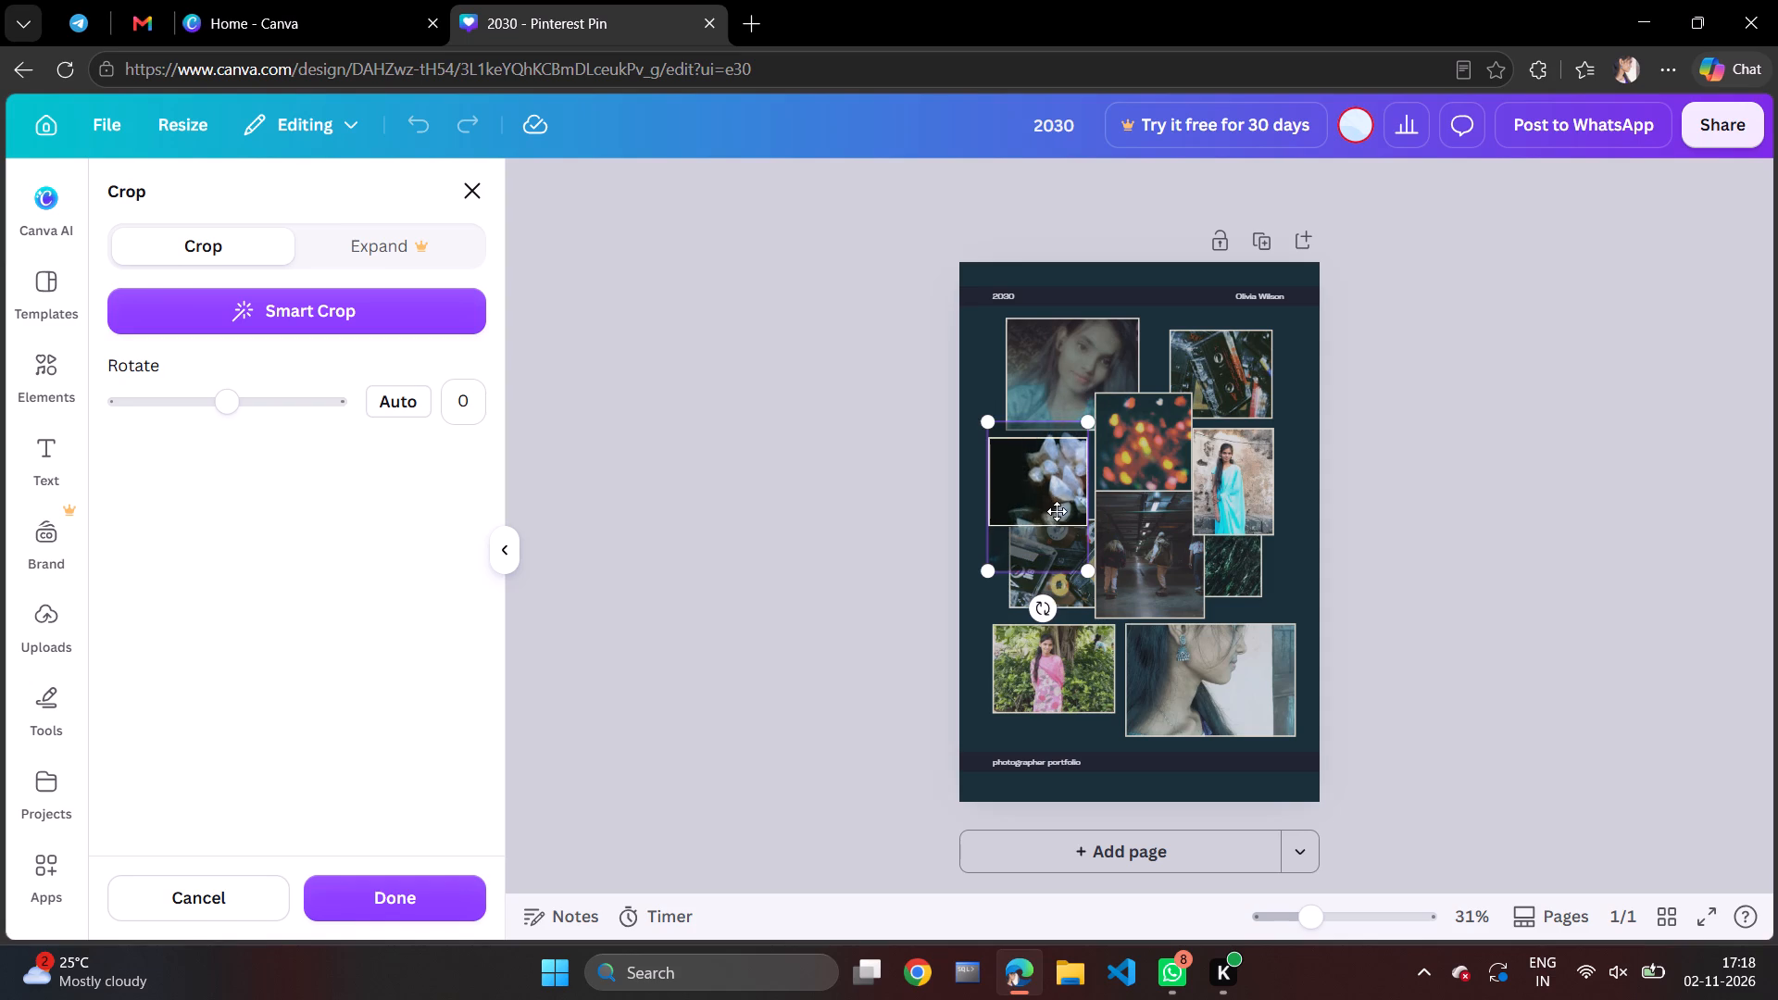
pyautogui.click(892, 510)
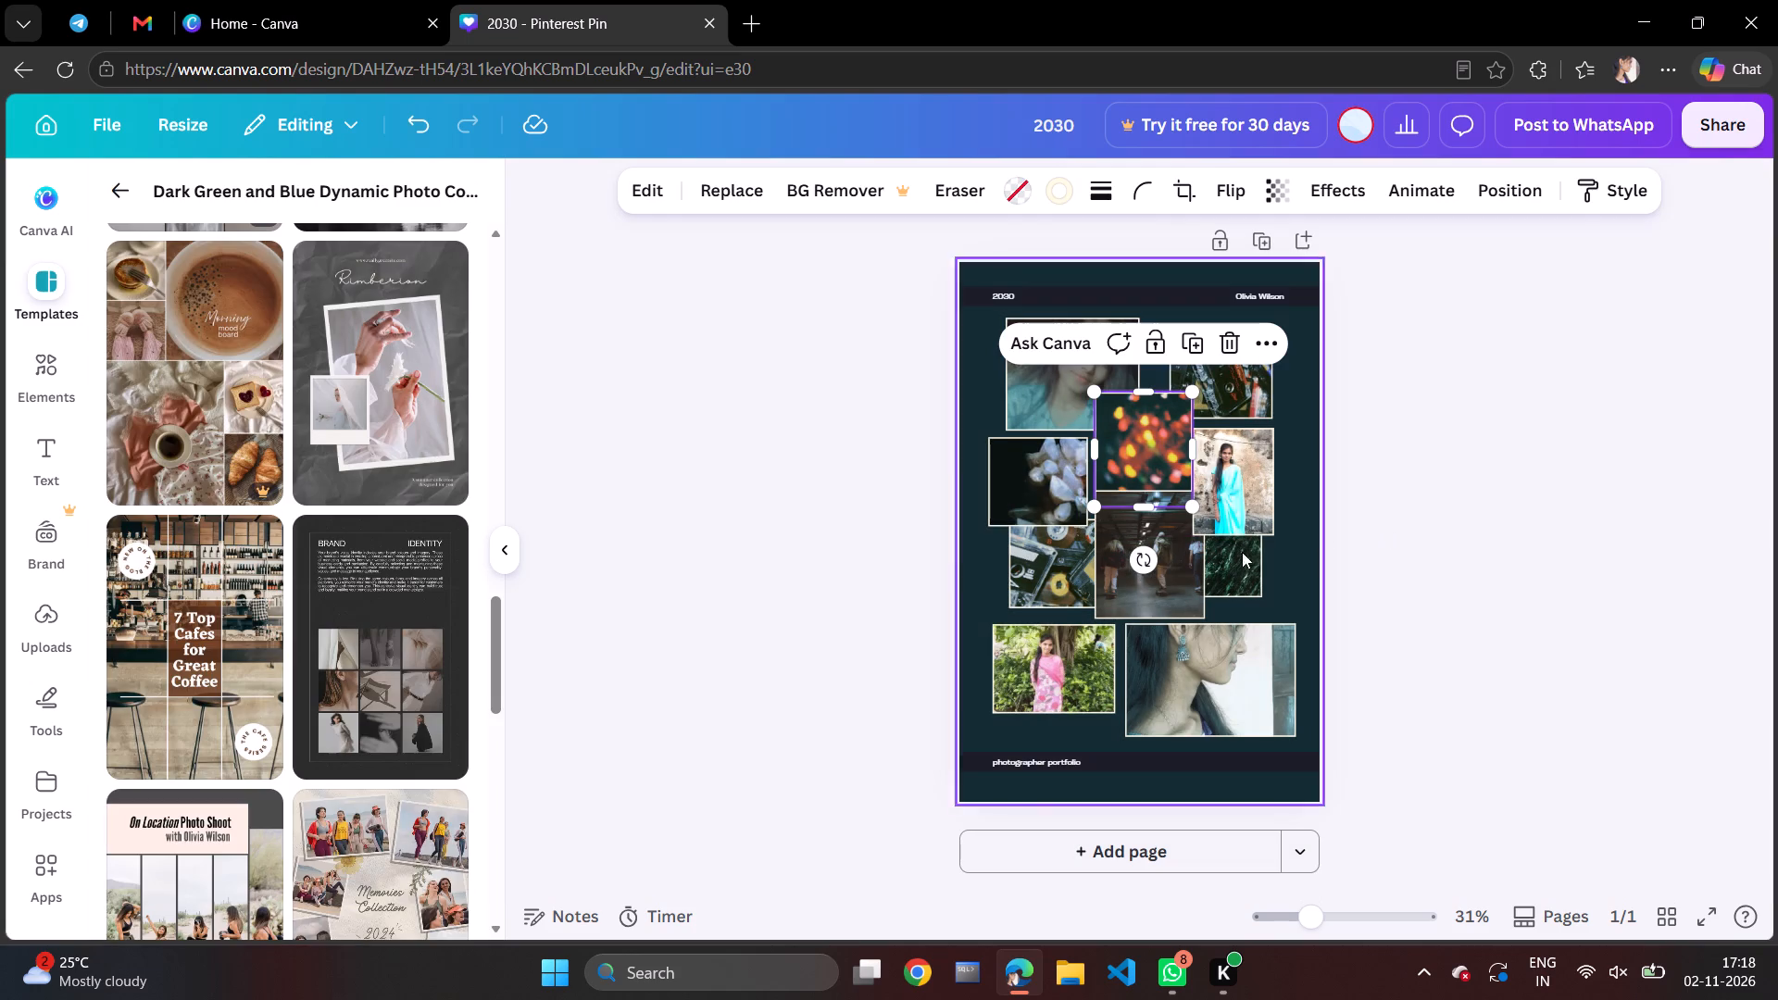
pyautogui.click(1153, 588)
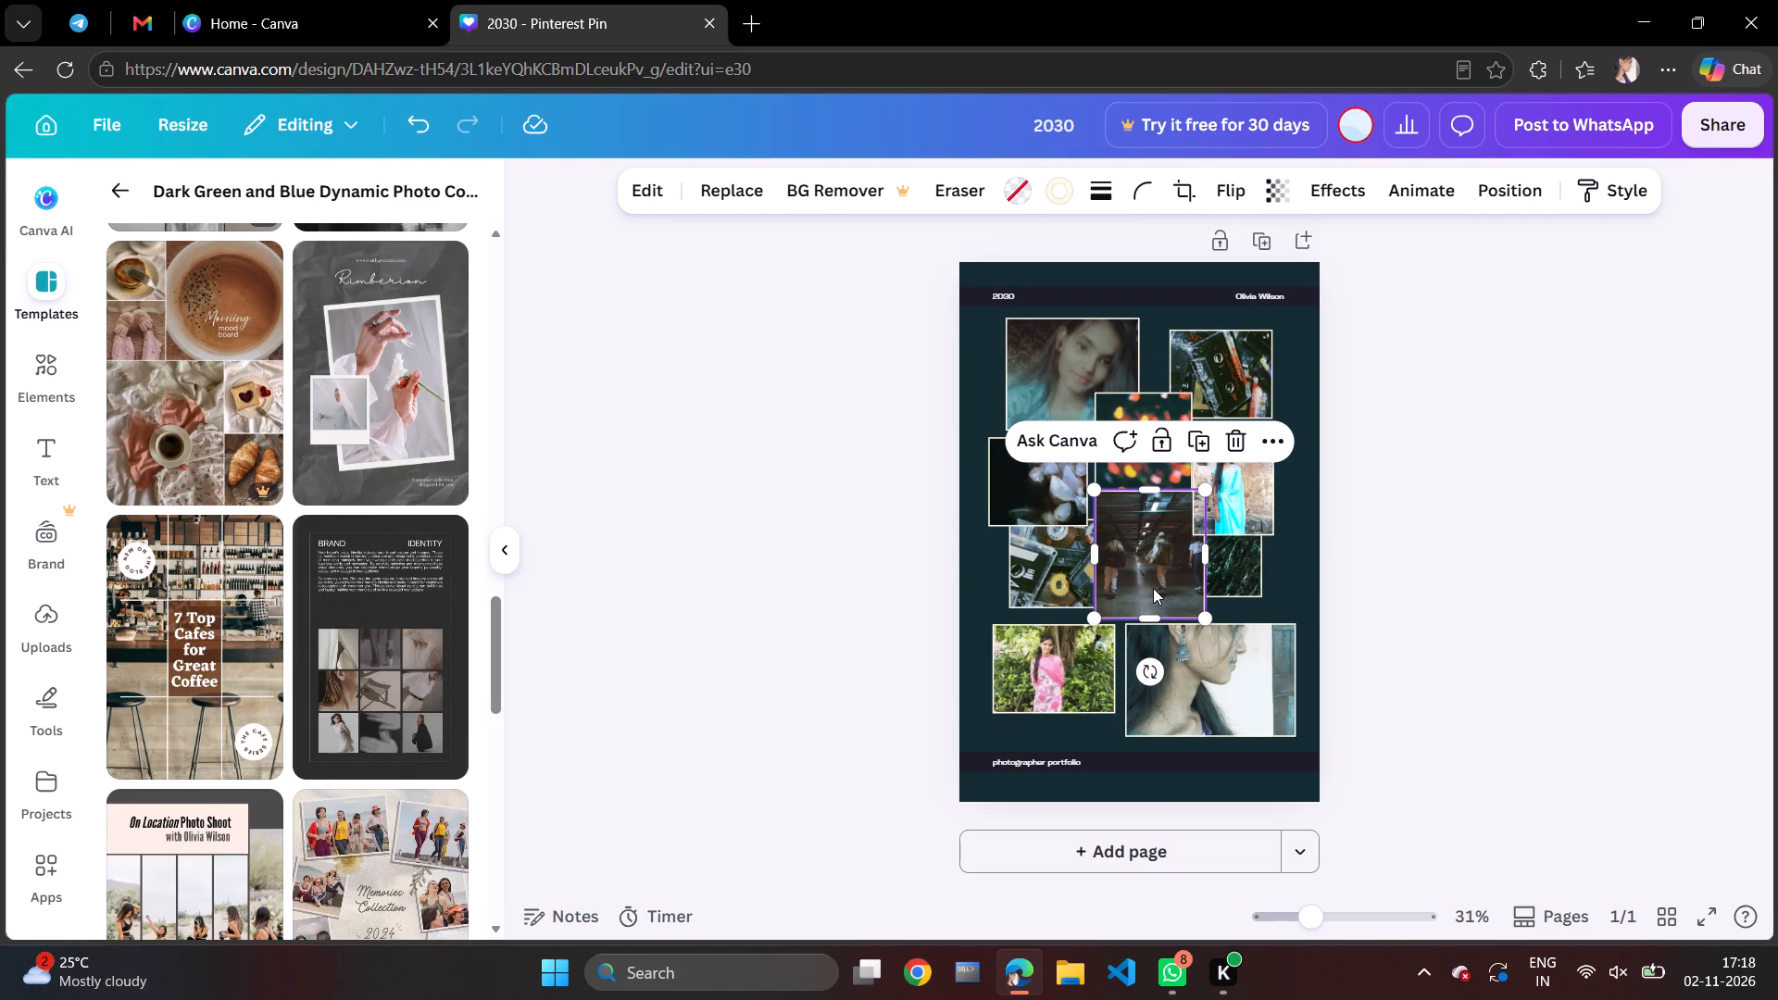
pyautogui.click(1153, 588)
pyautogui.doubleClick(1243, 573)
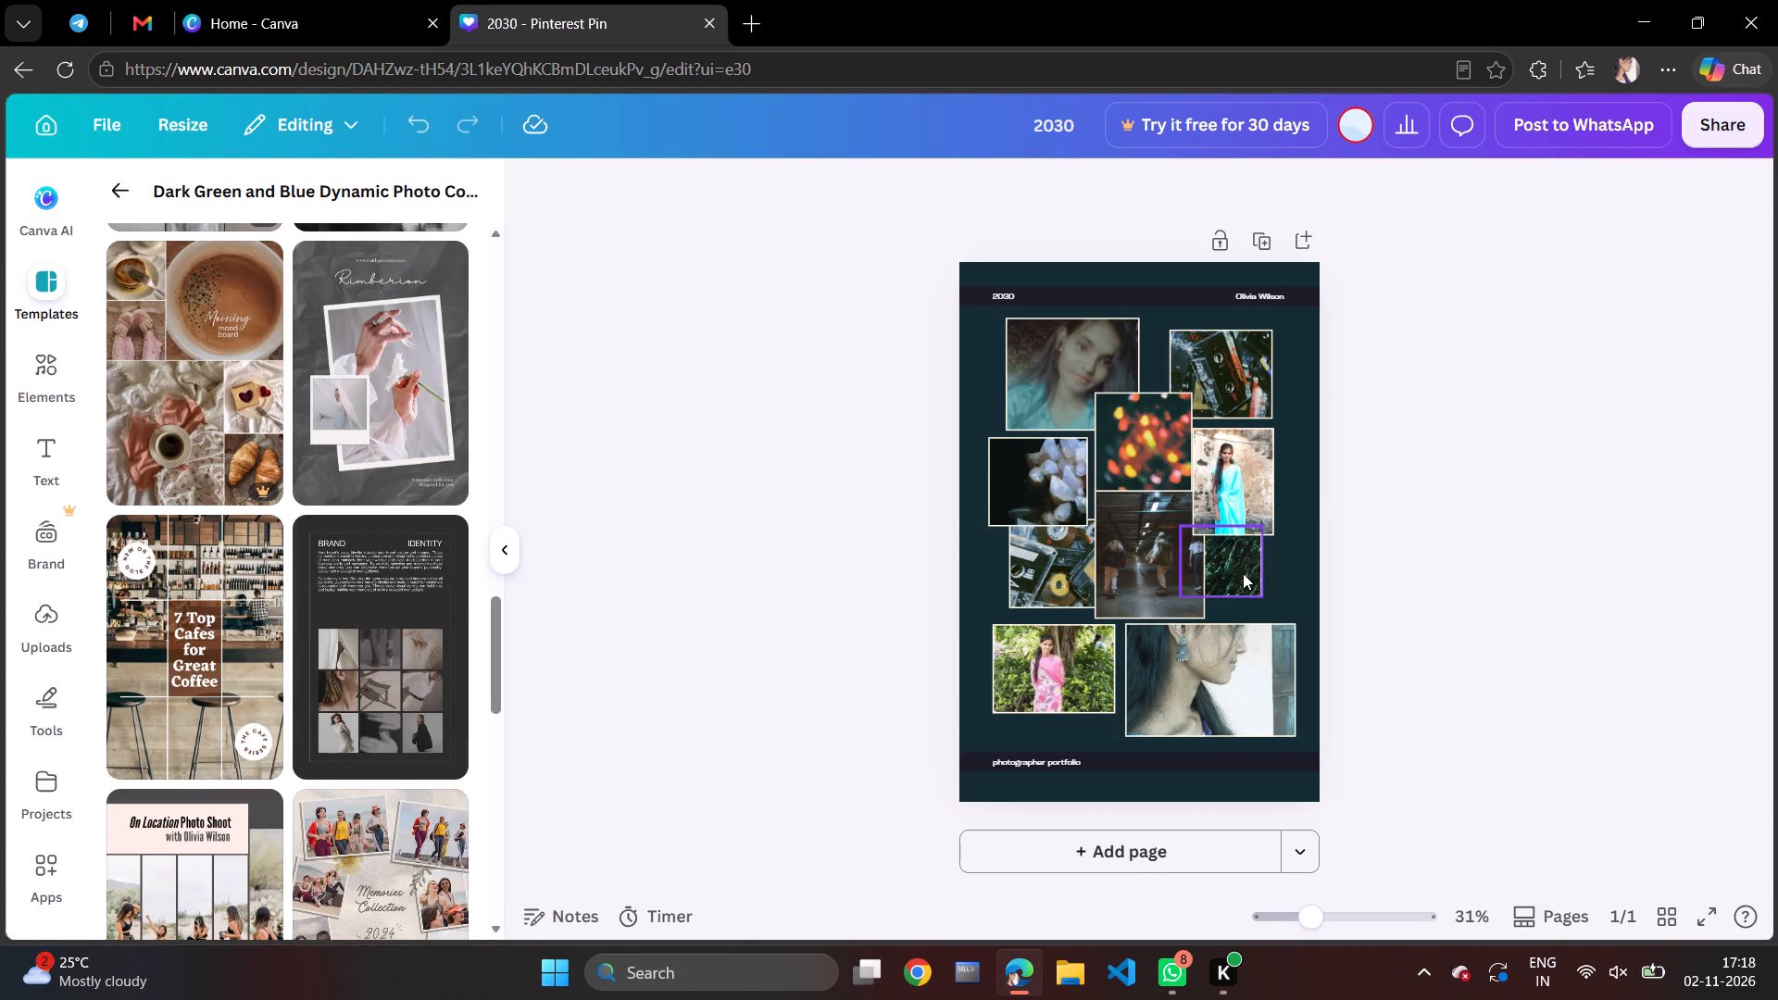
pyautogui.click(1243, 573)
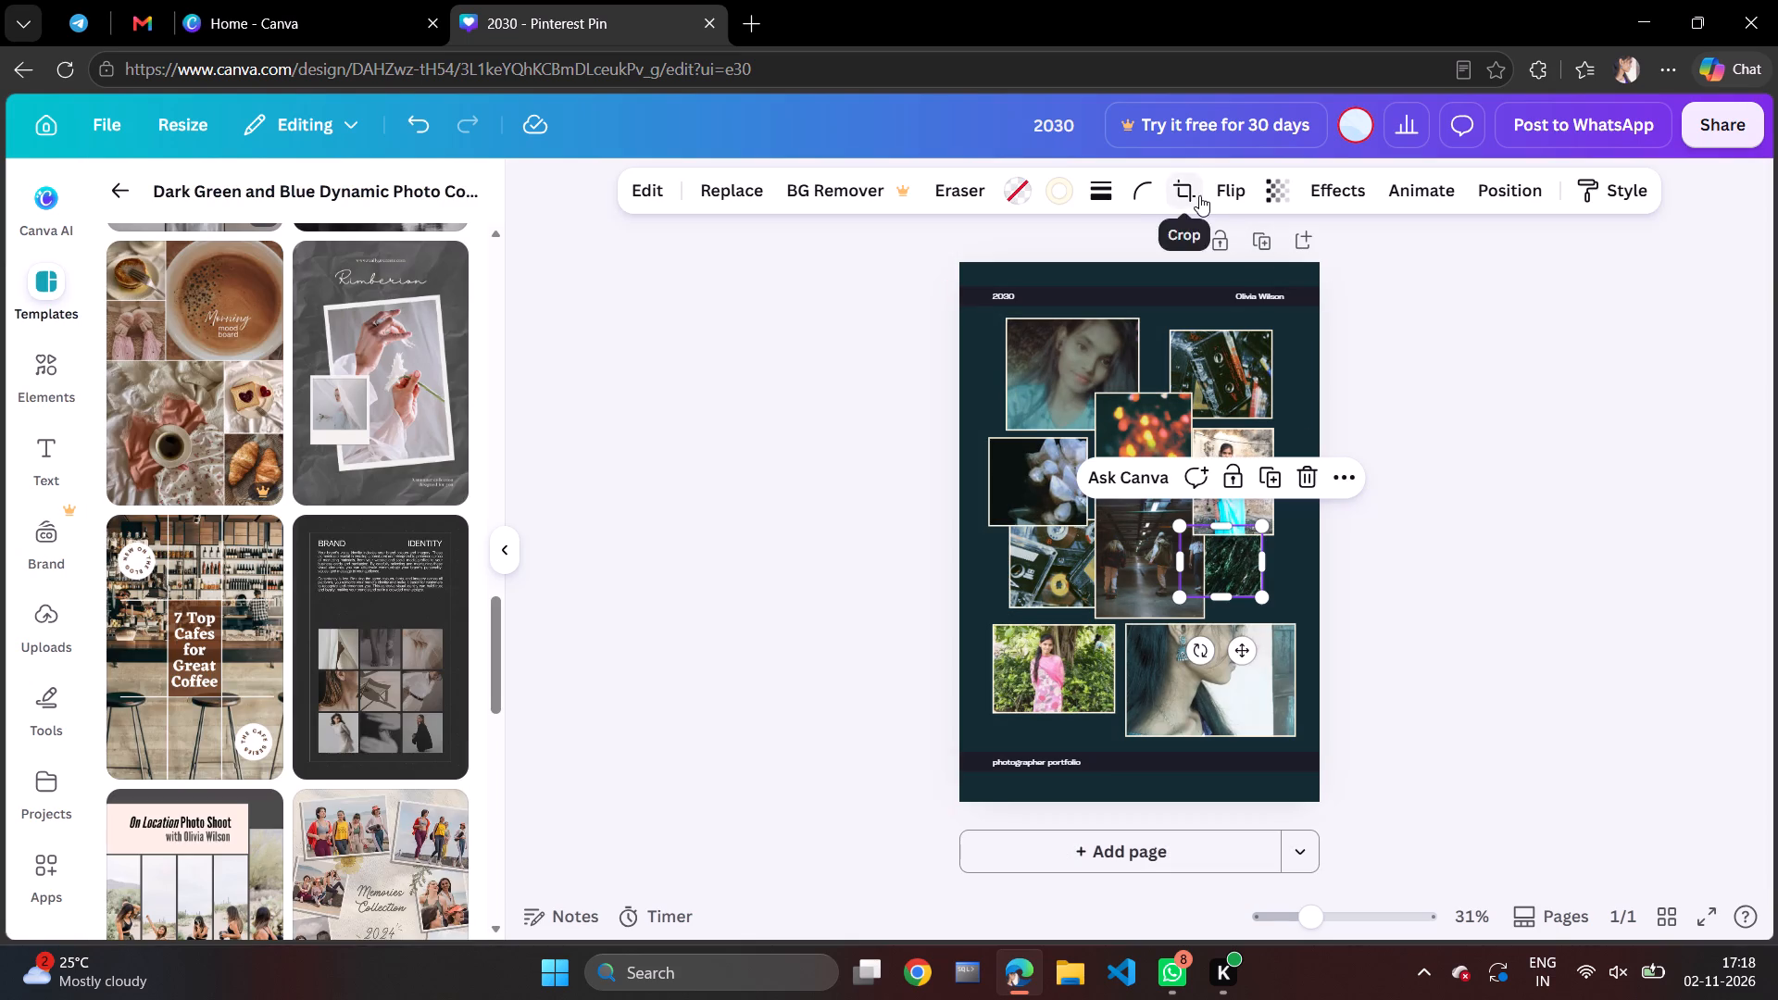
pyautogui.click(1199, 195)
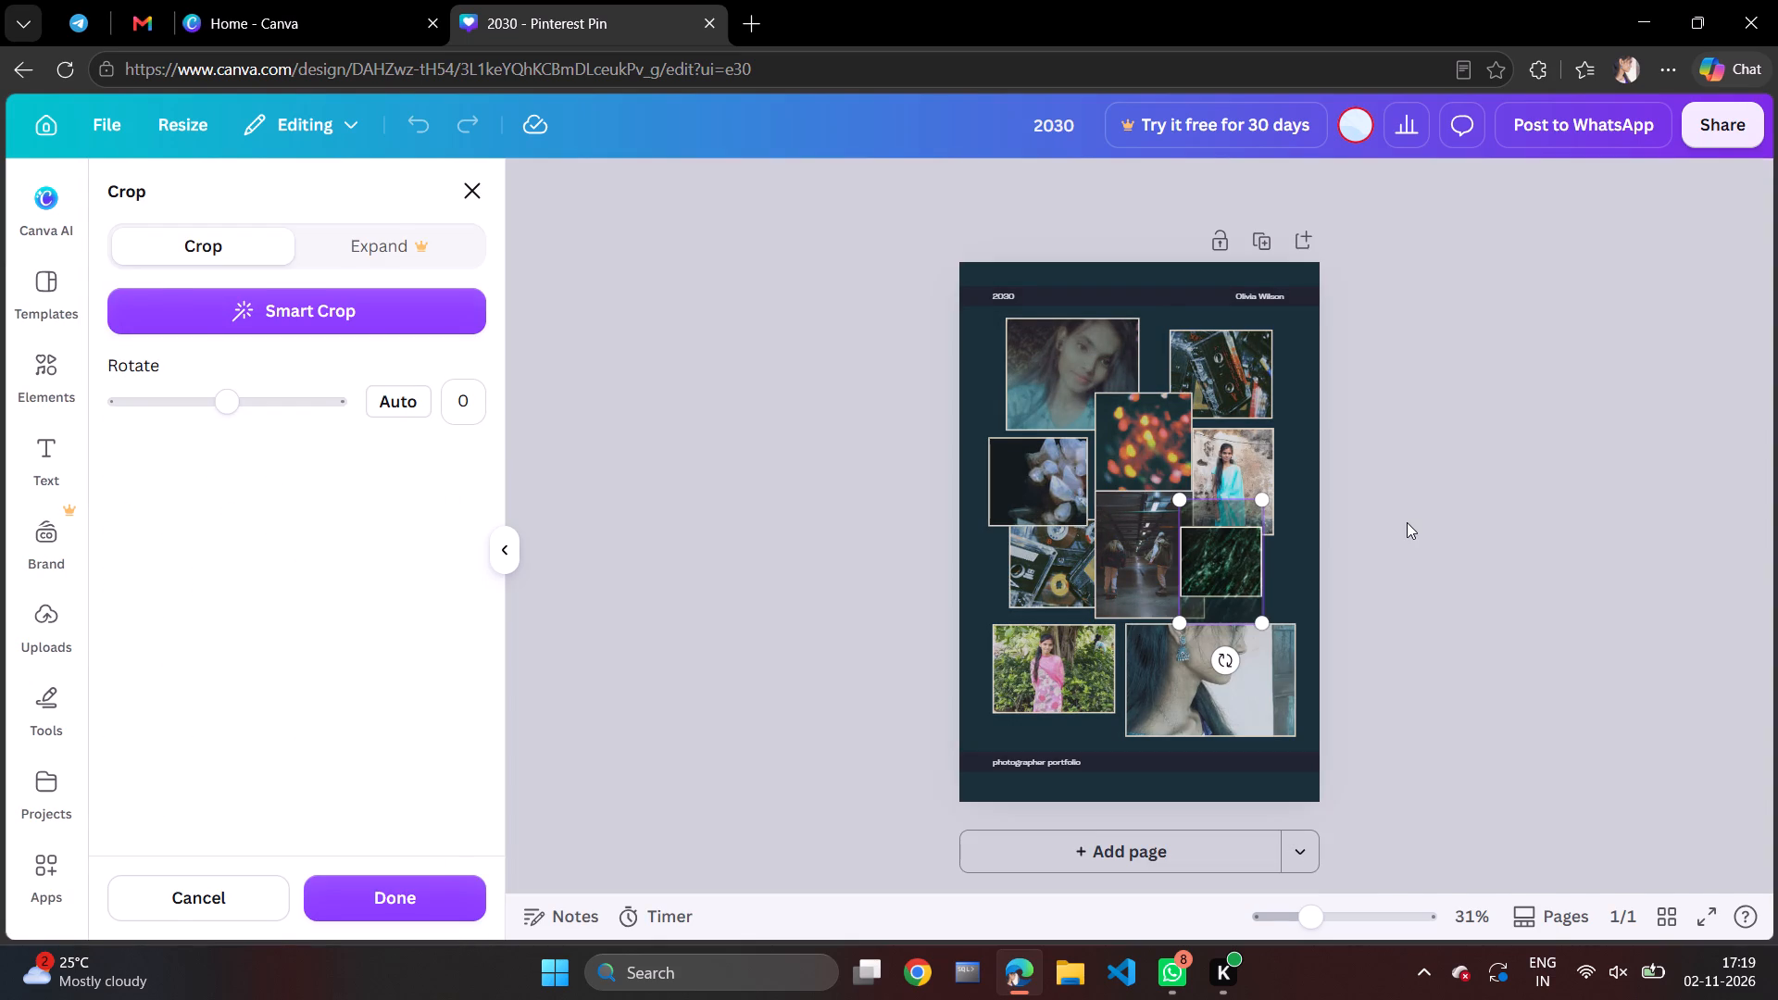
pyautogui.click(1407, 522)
# Adjust the crop of the cassette tapes photo above the woman in pink, nudging the image slightly up within its frame.
pyautogui.click(1082, 557)
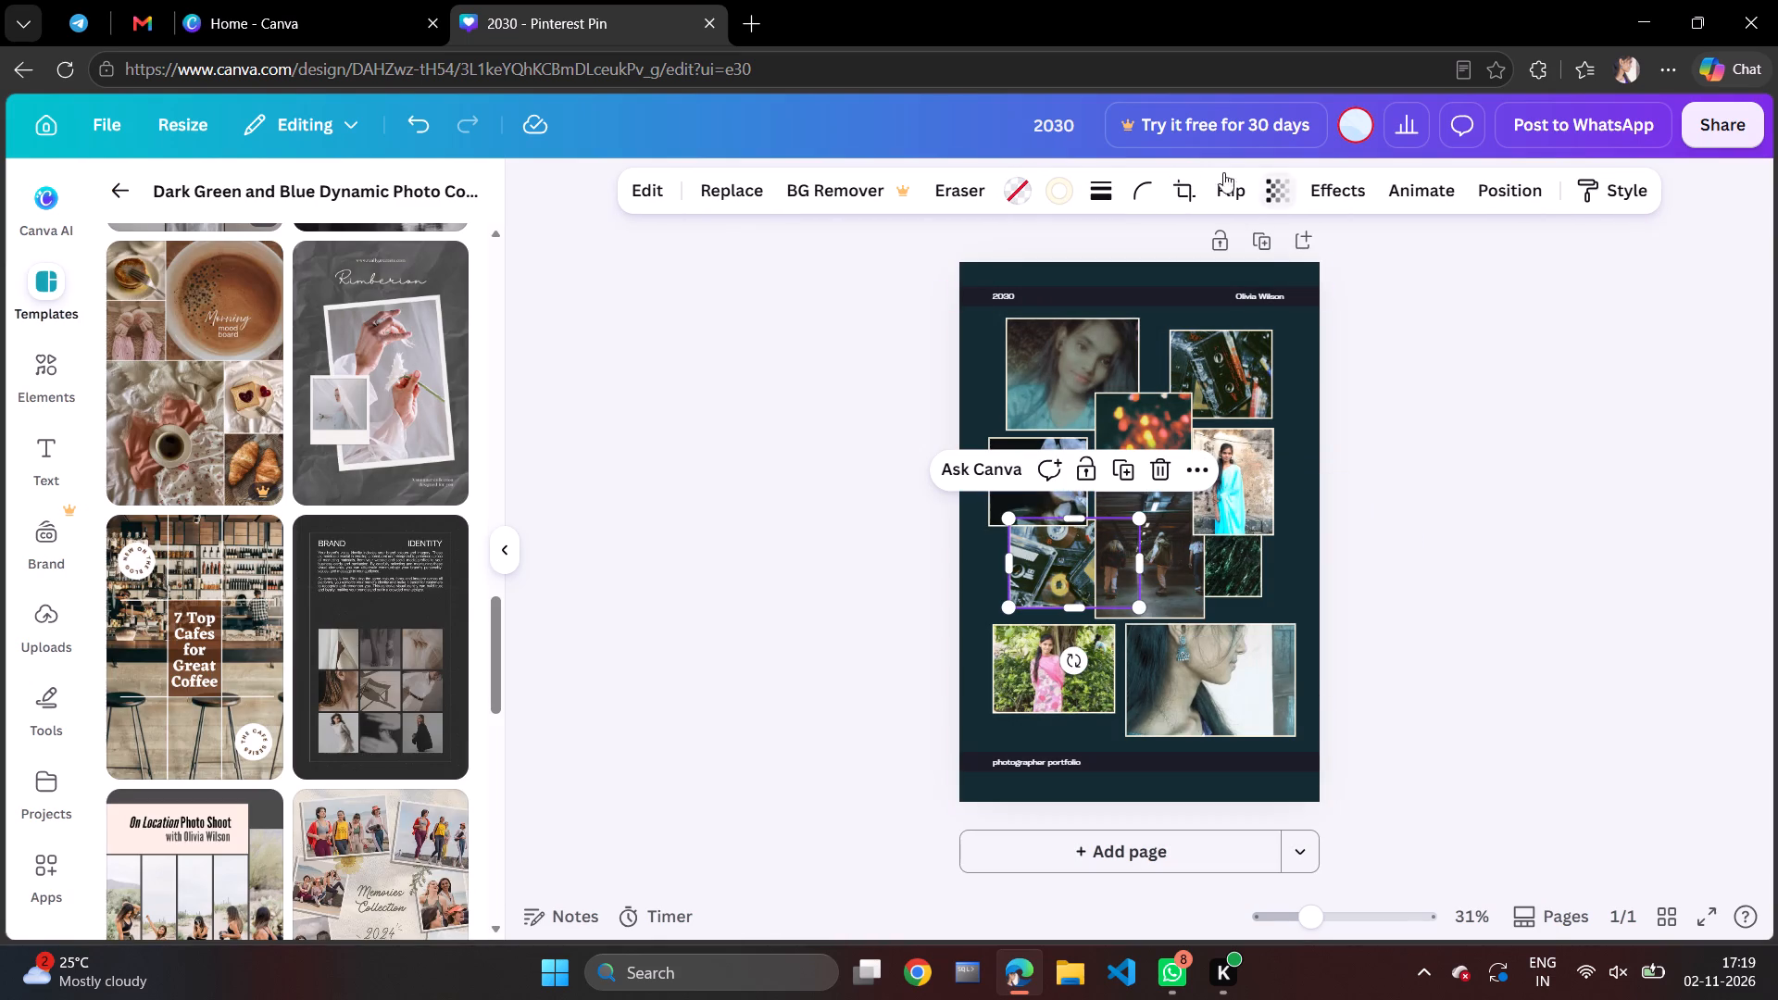
pyautogui.click(1179, 184)
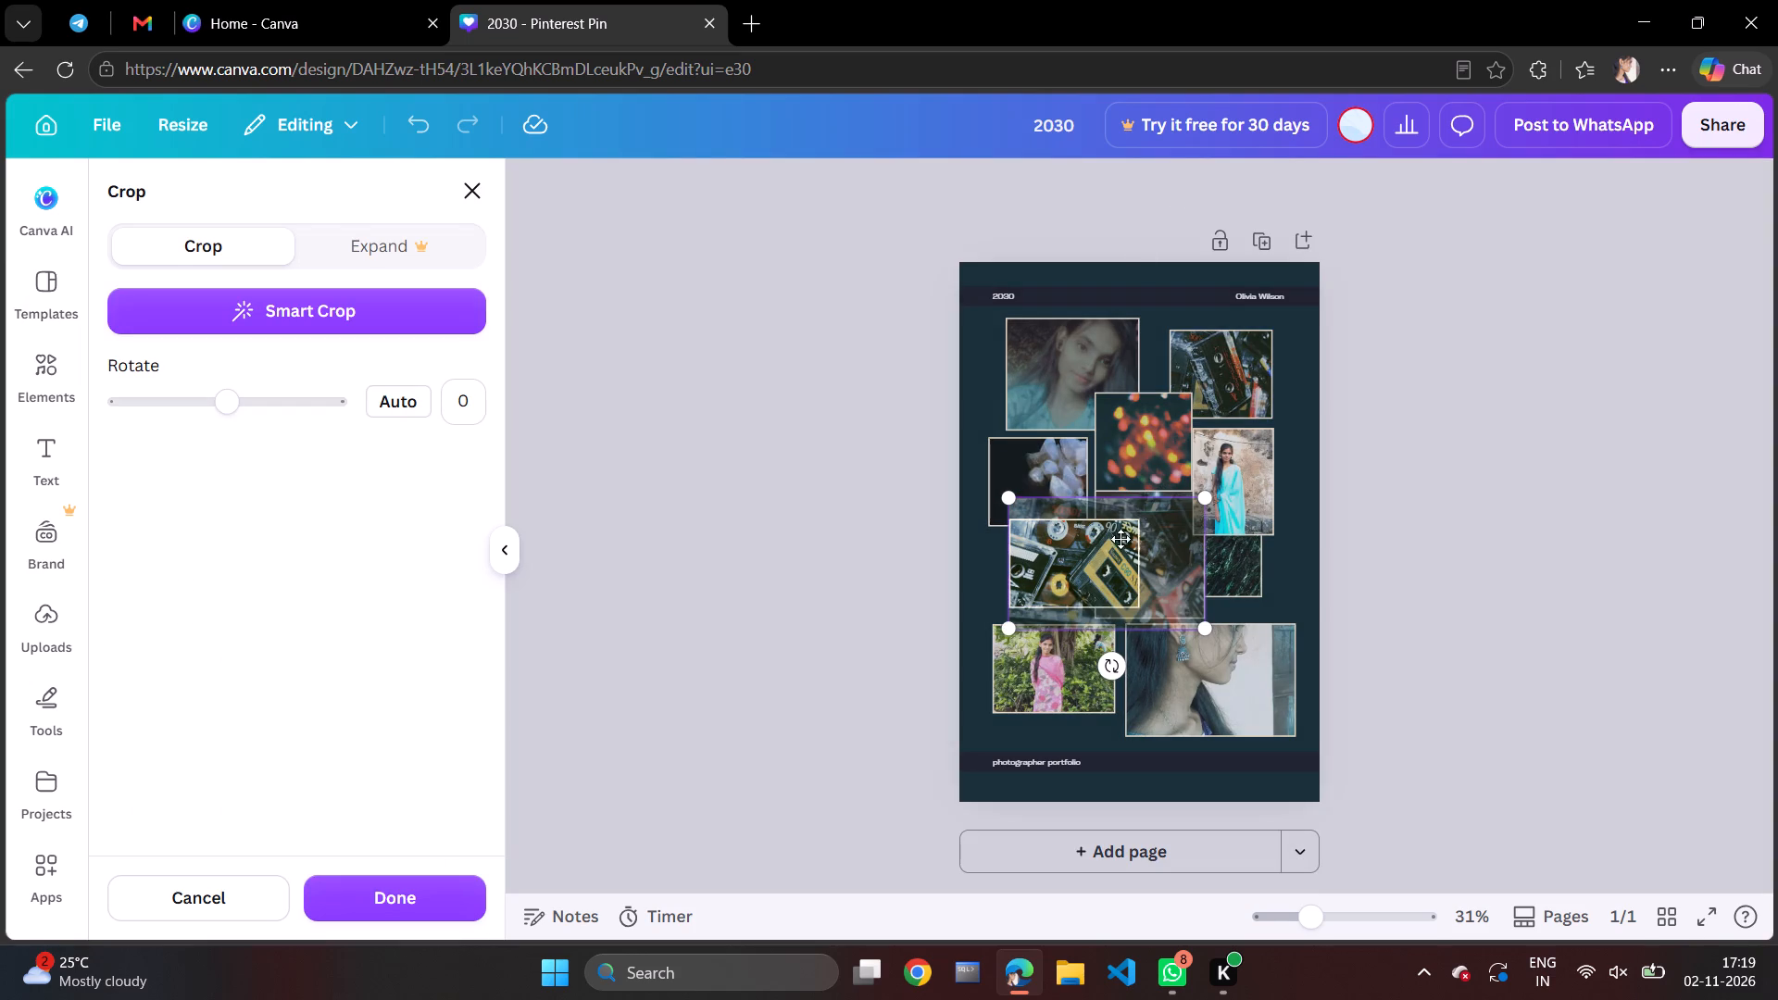
pyautogui.moveTo(1092, 584); pyautogui.dragTo(1025, 584)
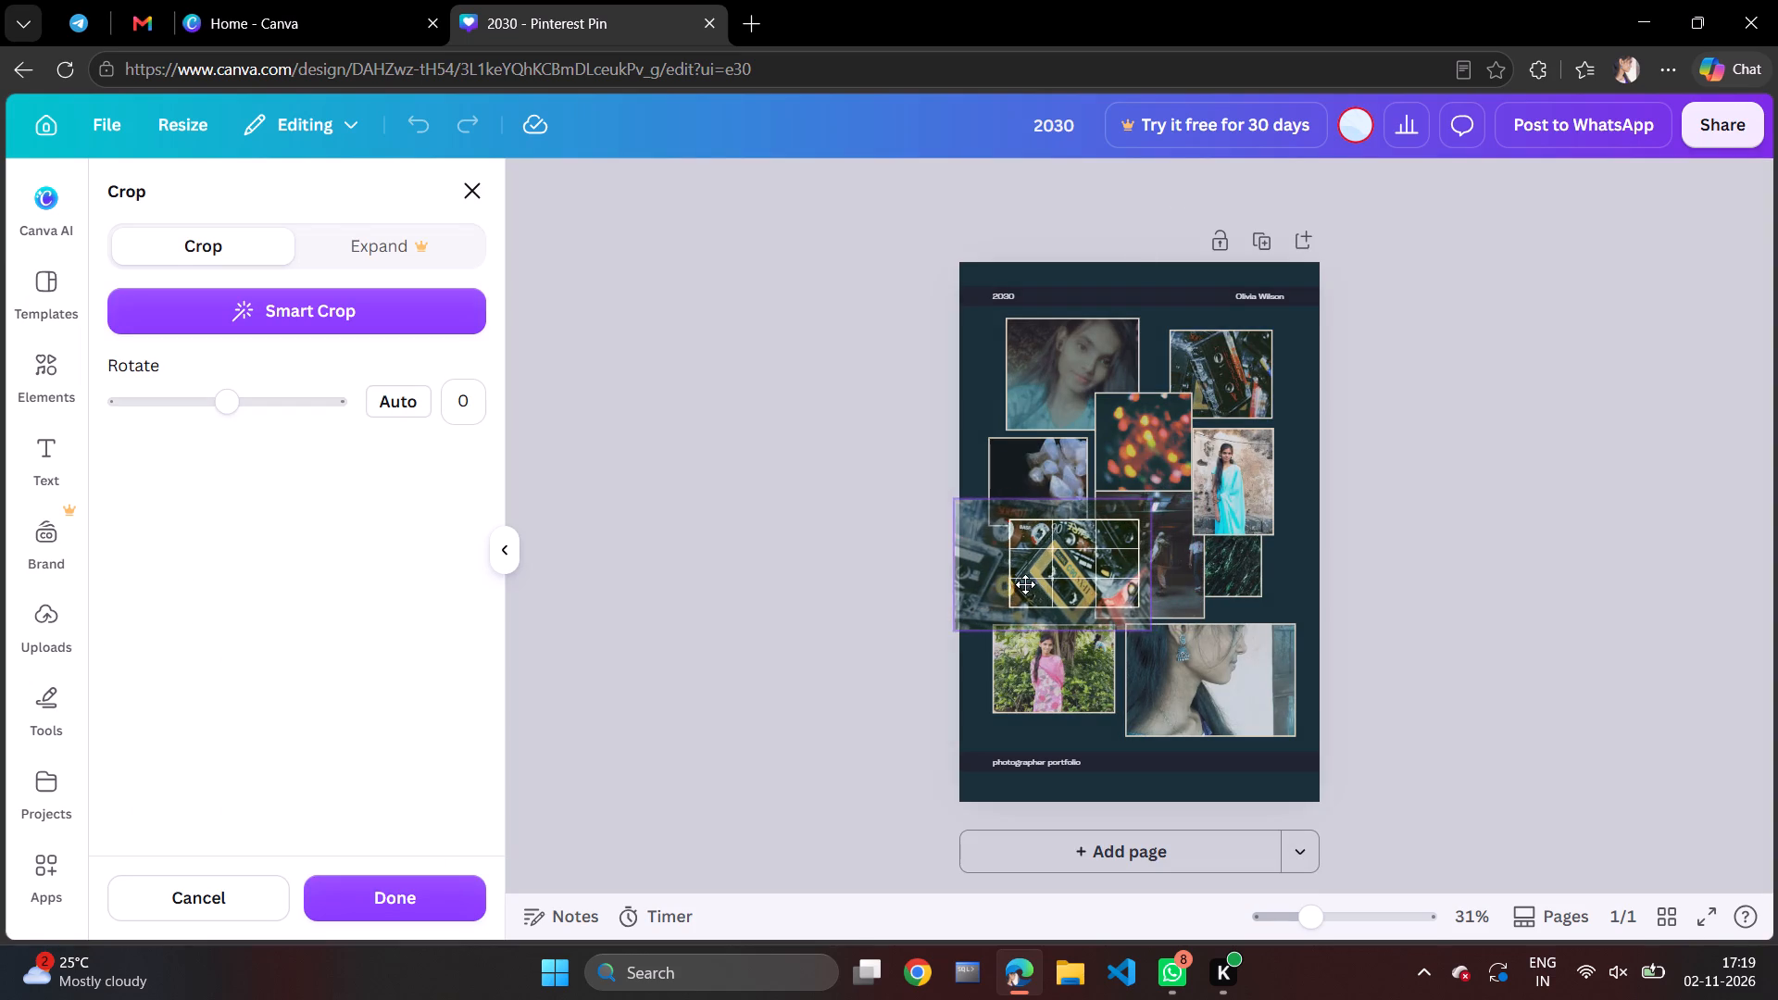
pyautogui.moveTo(1025, 584); pyautogui.dragTo(1083, 581)
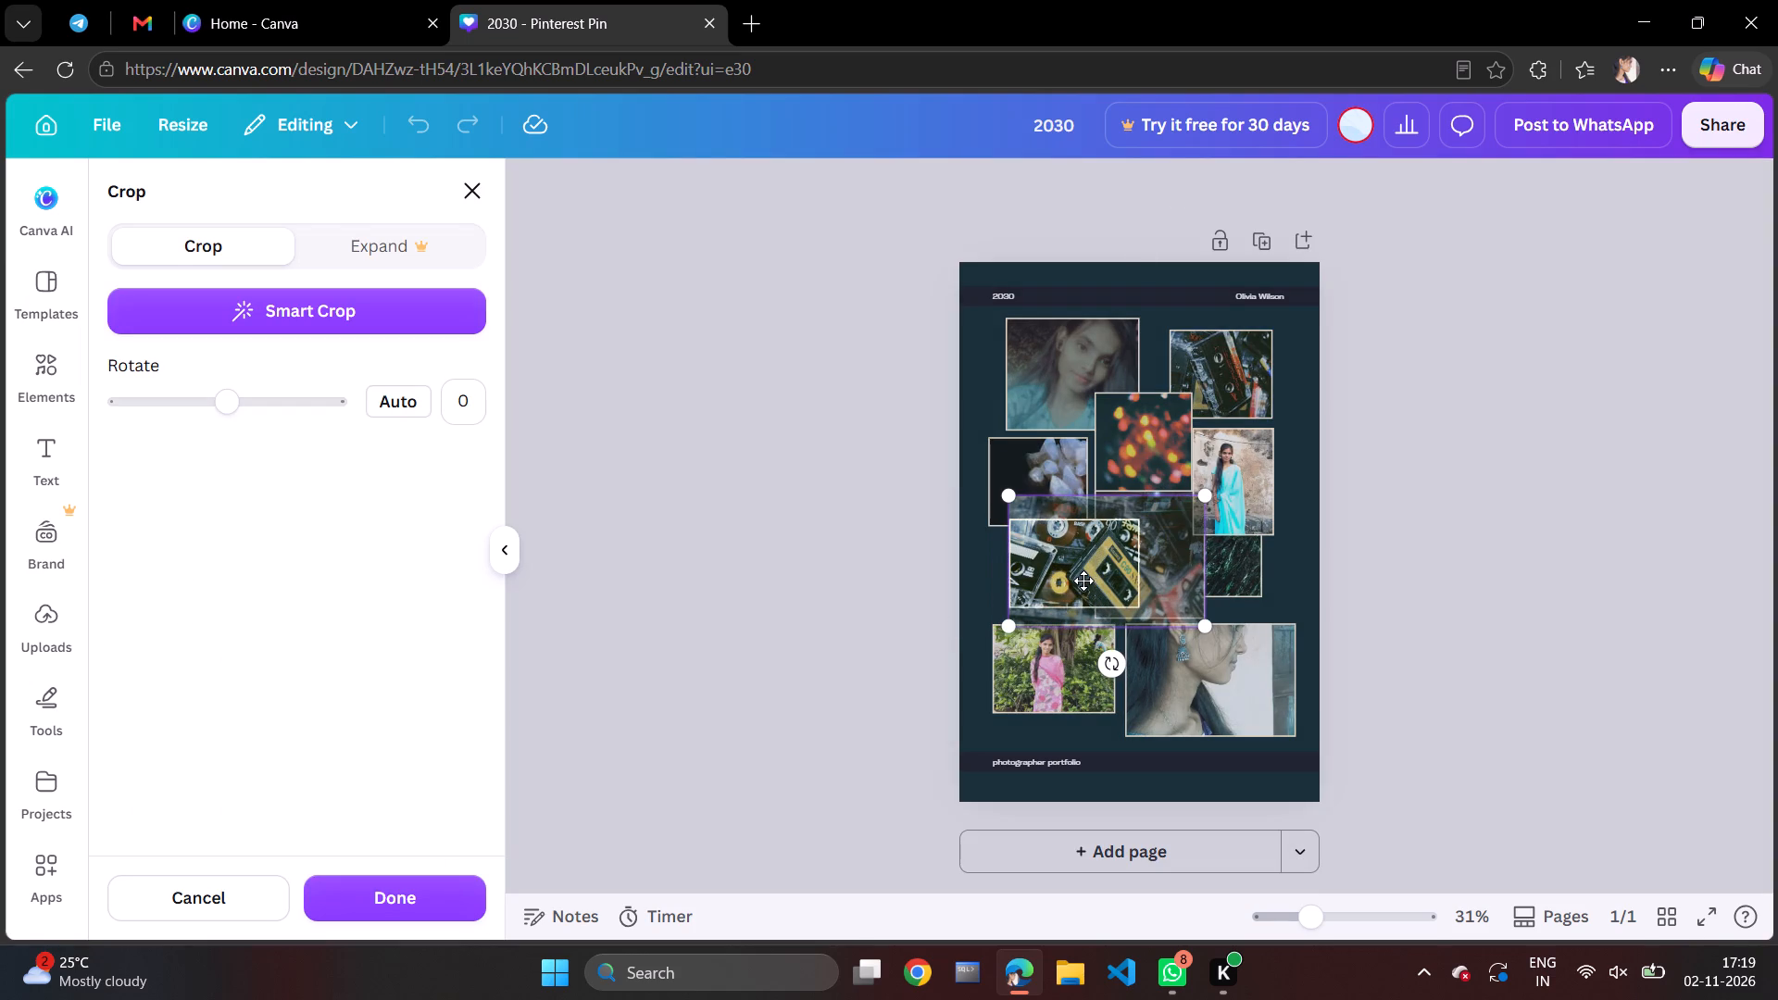
pyautogui.click(1428, 649)
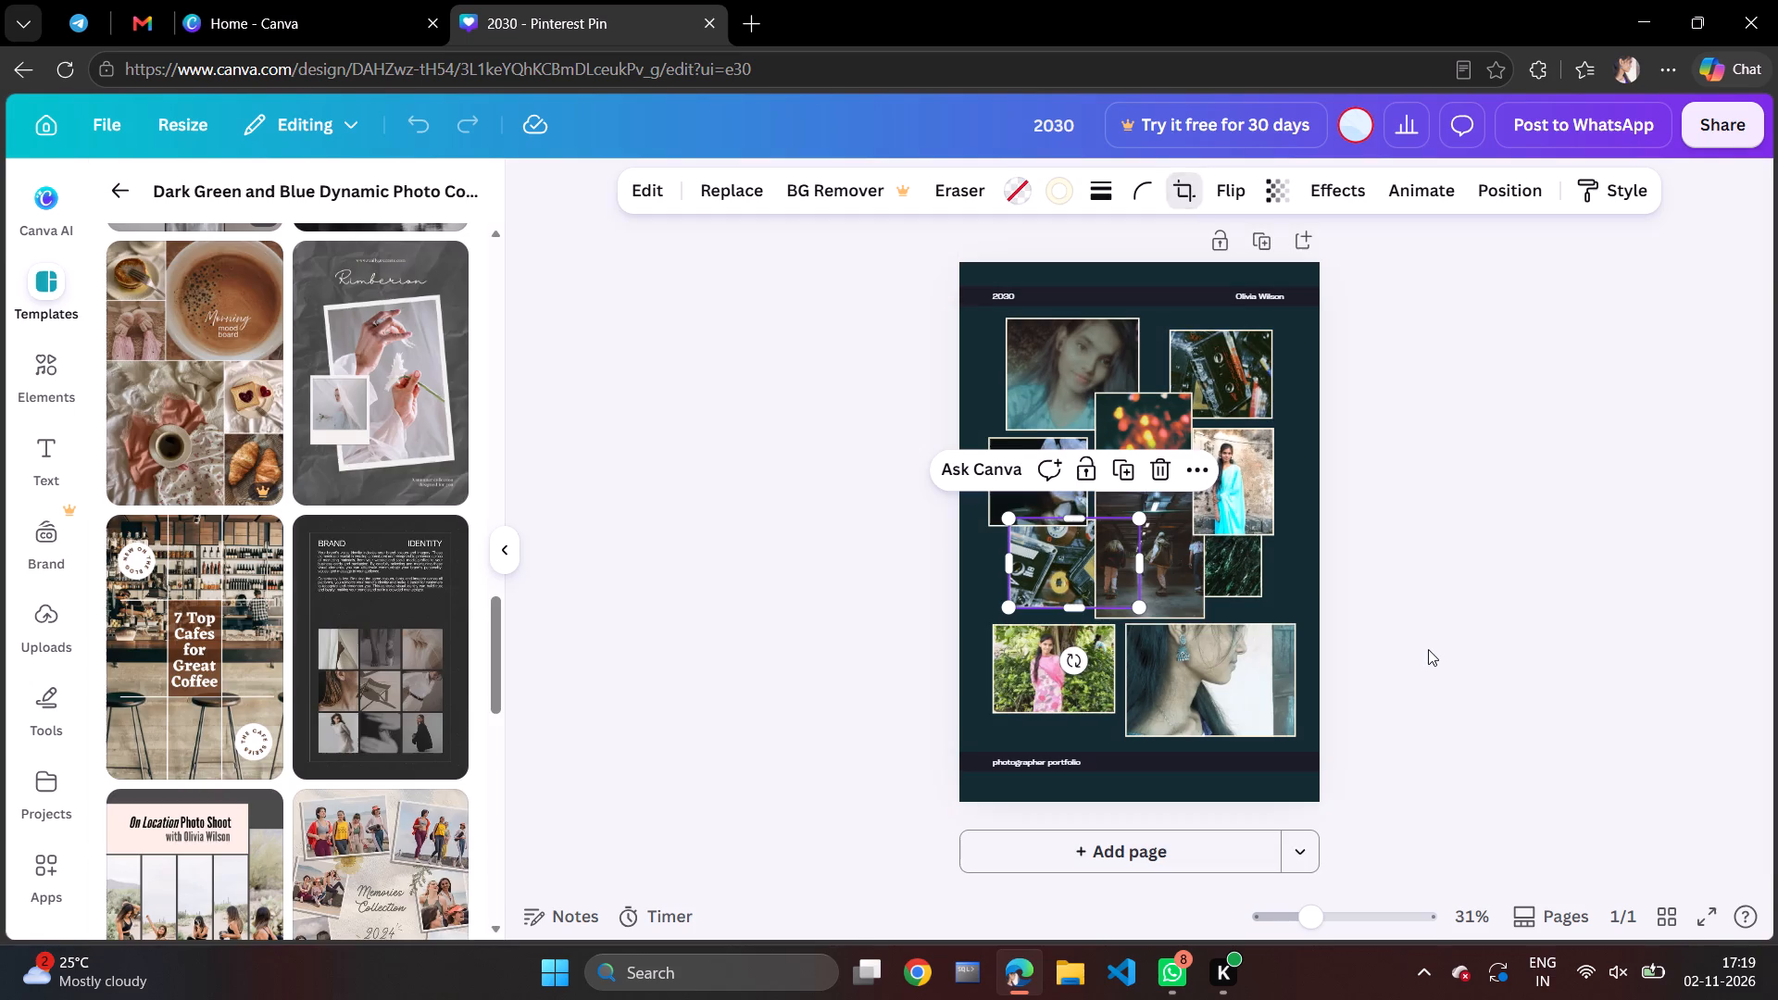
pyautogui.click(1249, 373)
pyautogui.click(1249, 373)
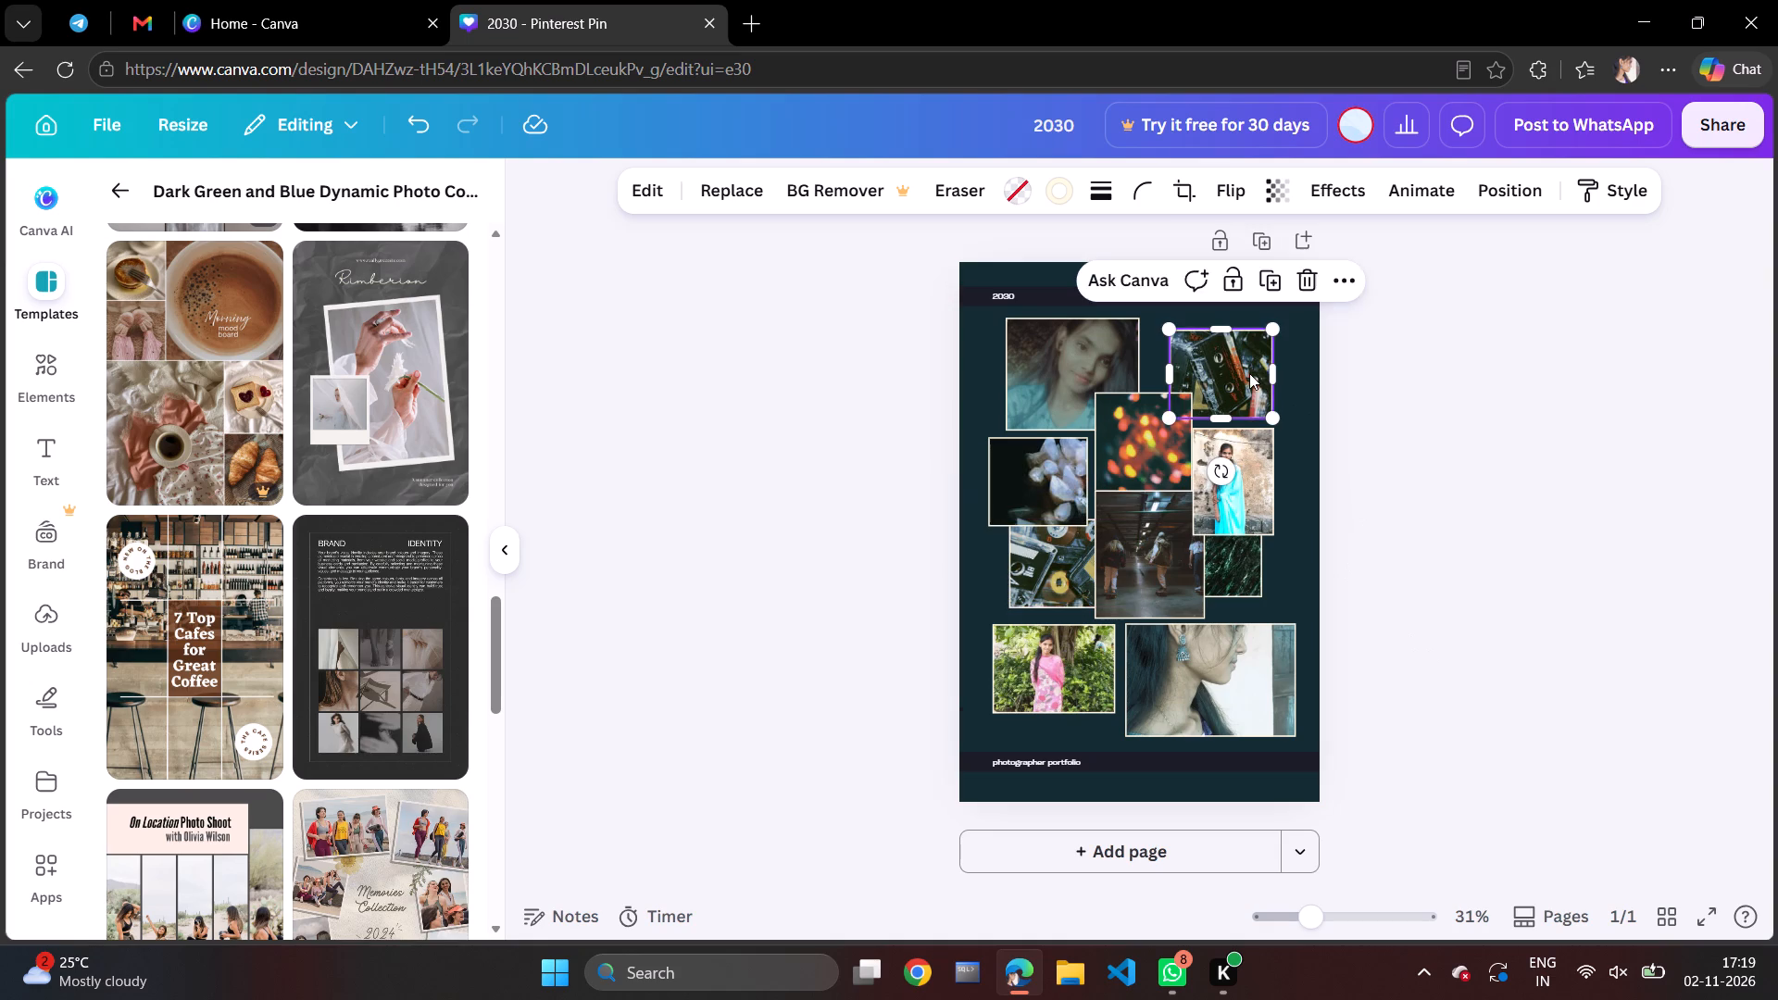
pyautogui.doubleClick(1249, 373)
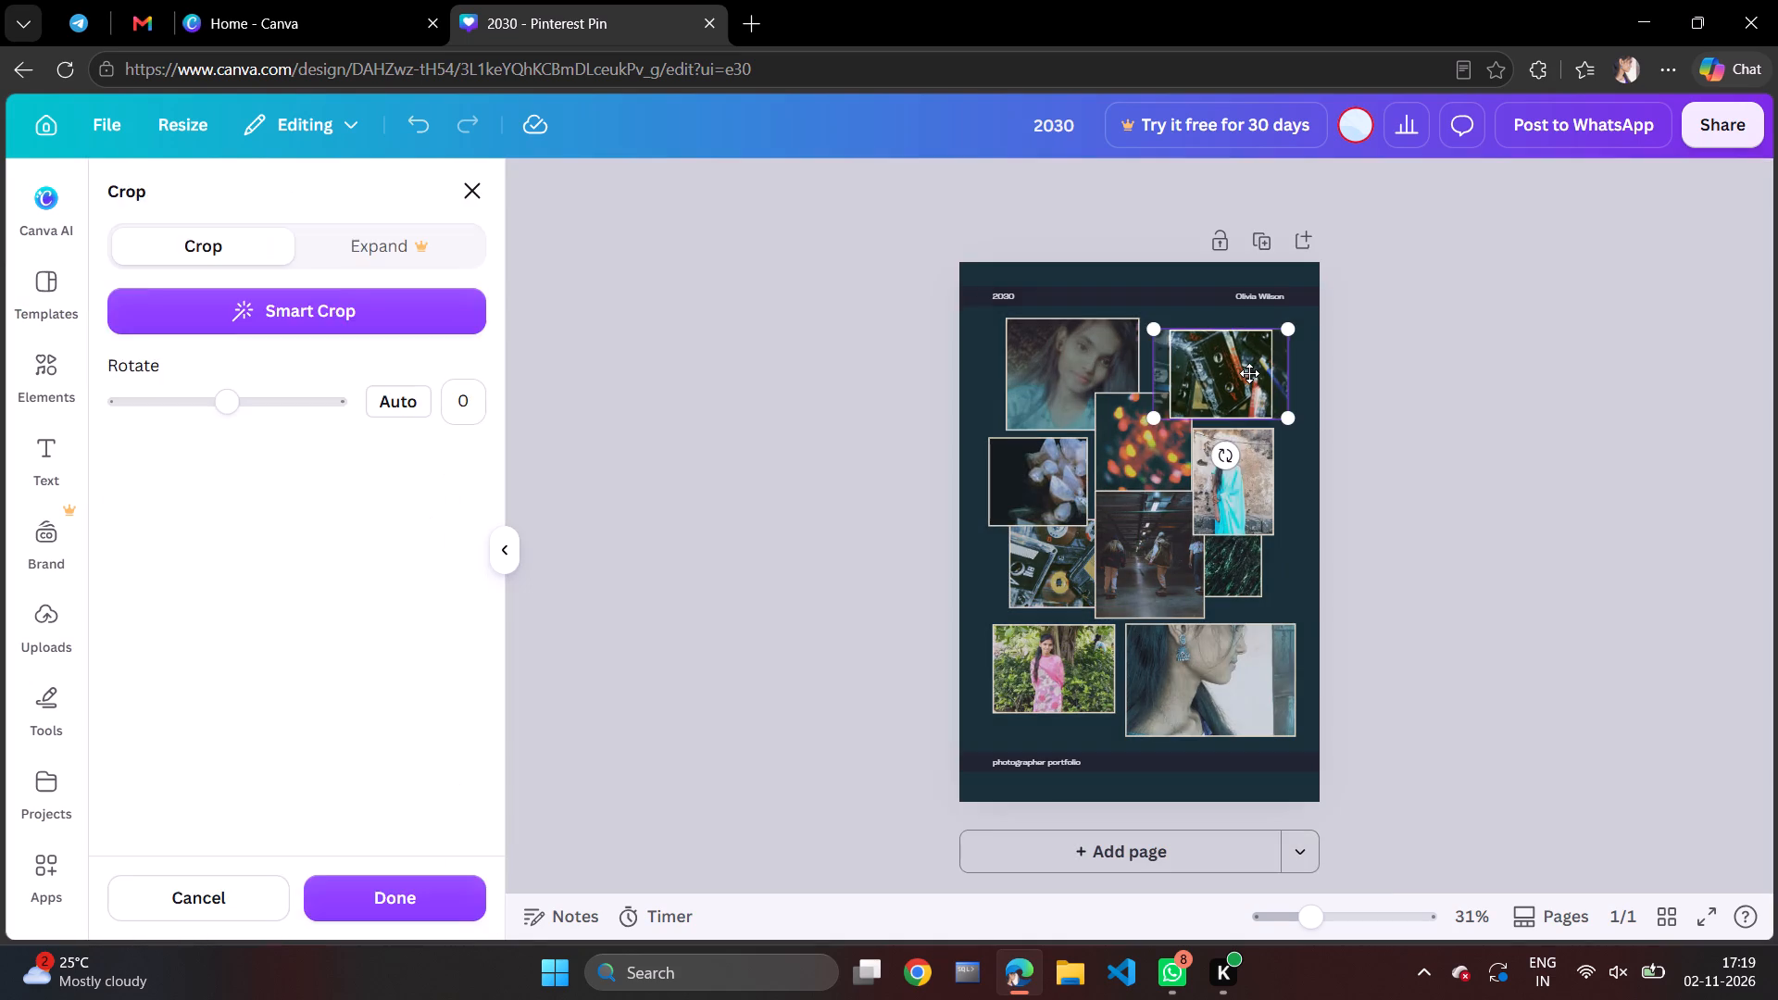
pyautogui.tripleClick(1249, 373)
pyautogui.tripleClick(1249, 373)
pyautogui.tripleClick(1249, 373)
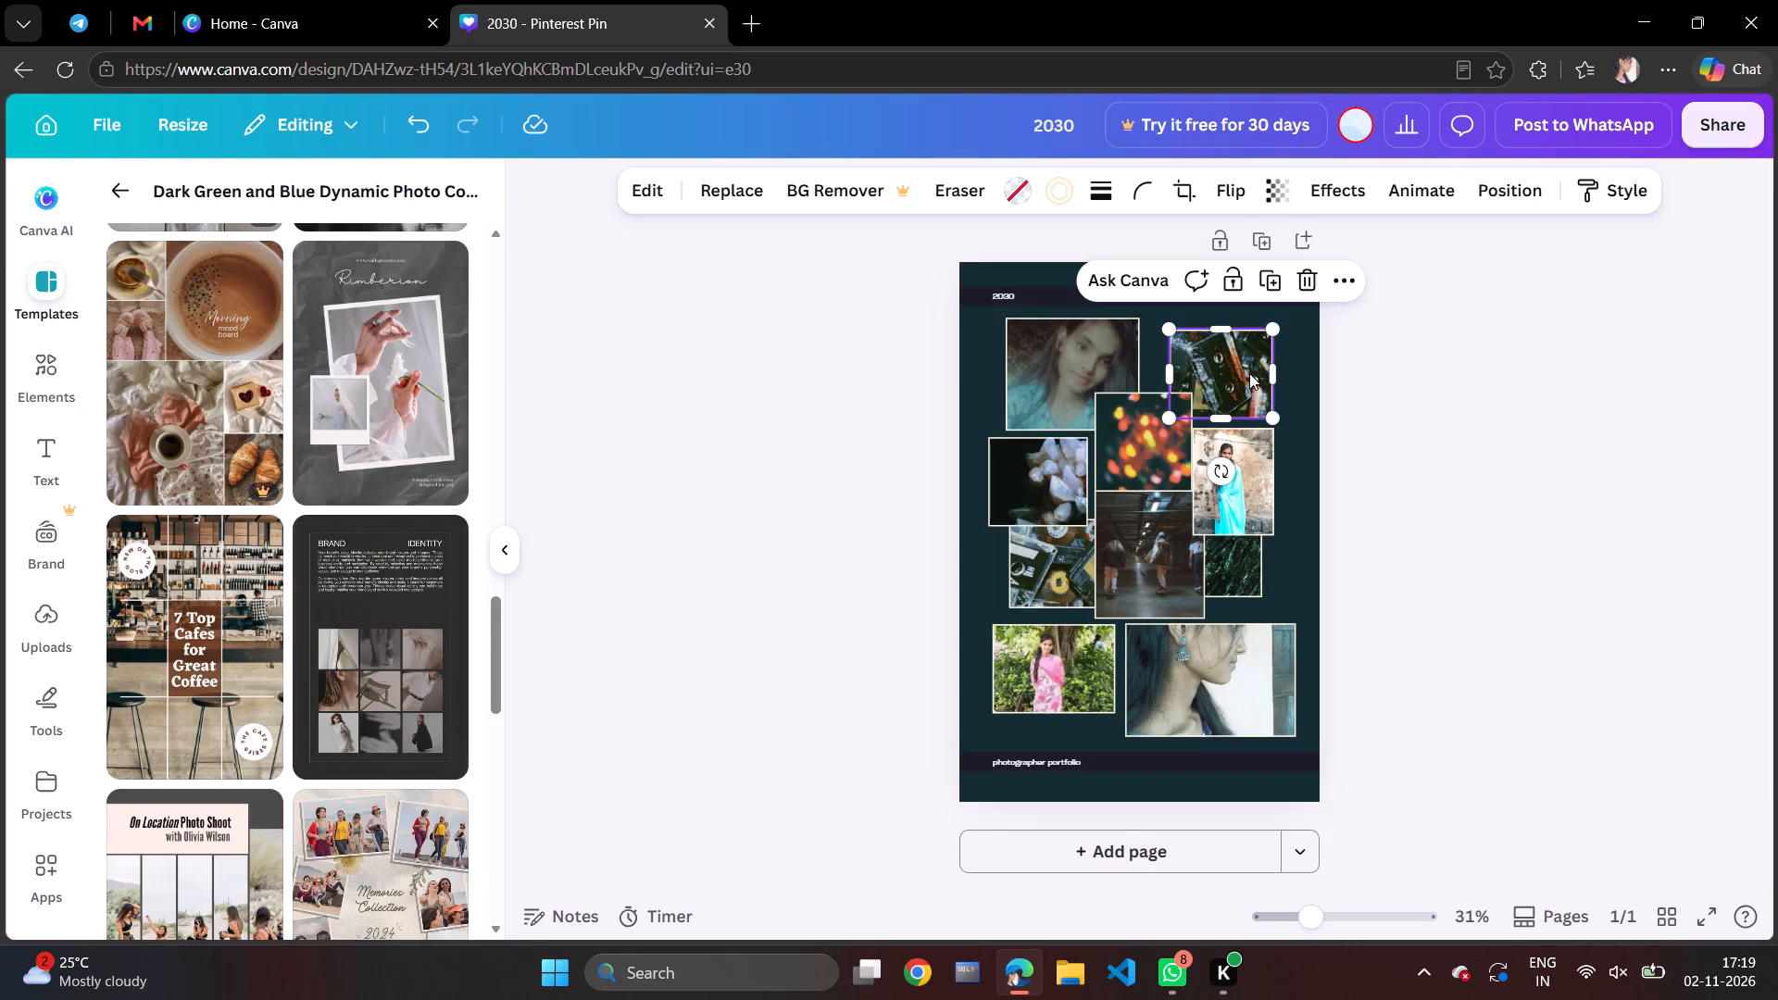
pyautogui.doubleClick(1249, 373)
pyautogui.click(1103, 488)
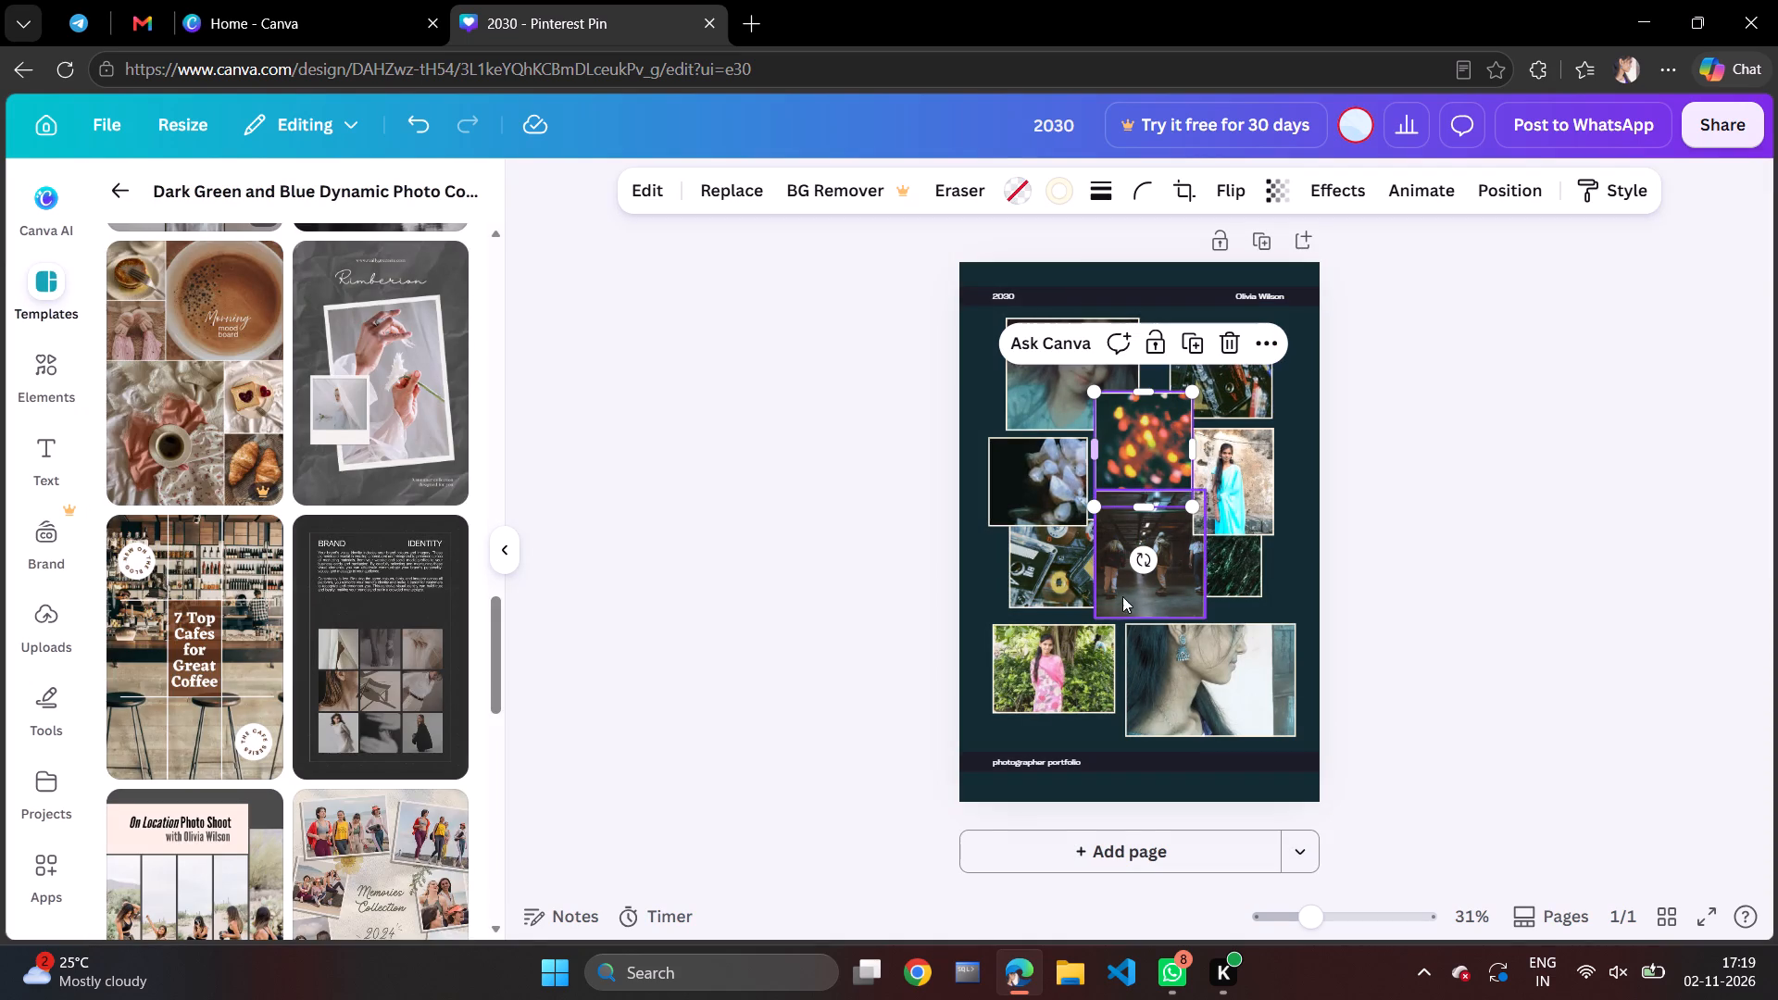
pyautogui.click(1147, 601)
# Enlarge the photo of the woman in pink from its lower-left corner to about 401 by 291.
pyautogui.click(1079, 676)
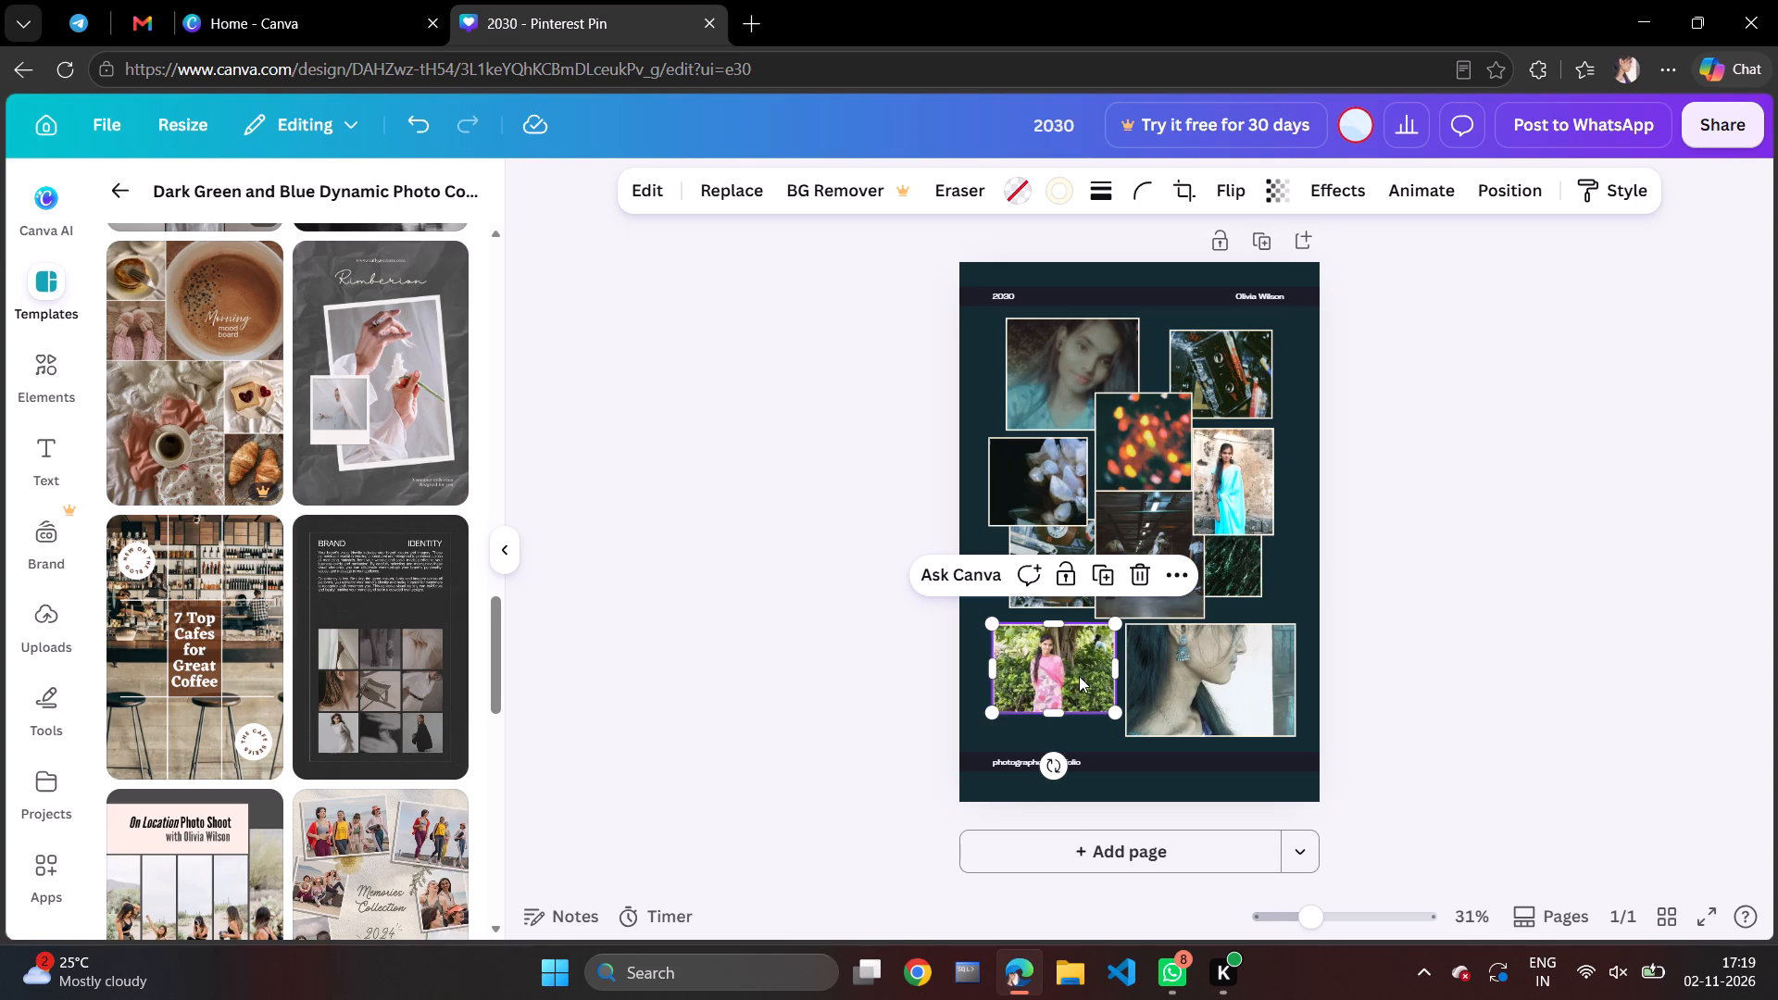
pyautogui.moveTo(994, 709); pyautogui.dragTo(971, 729)
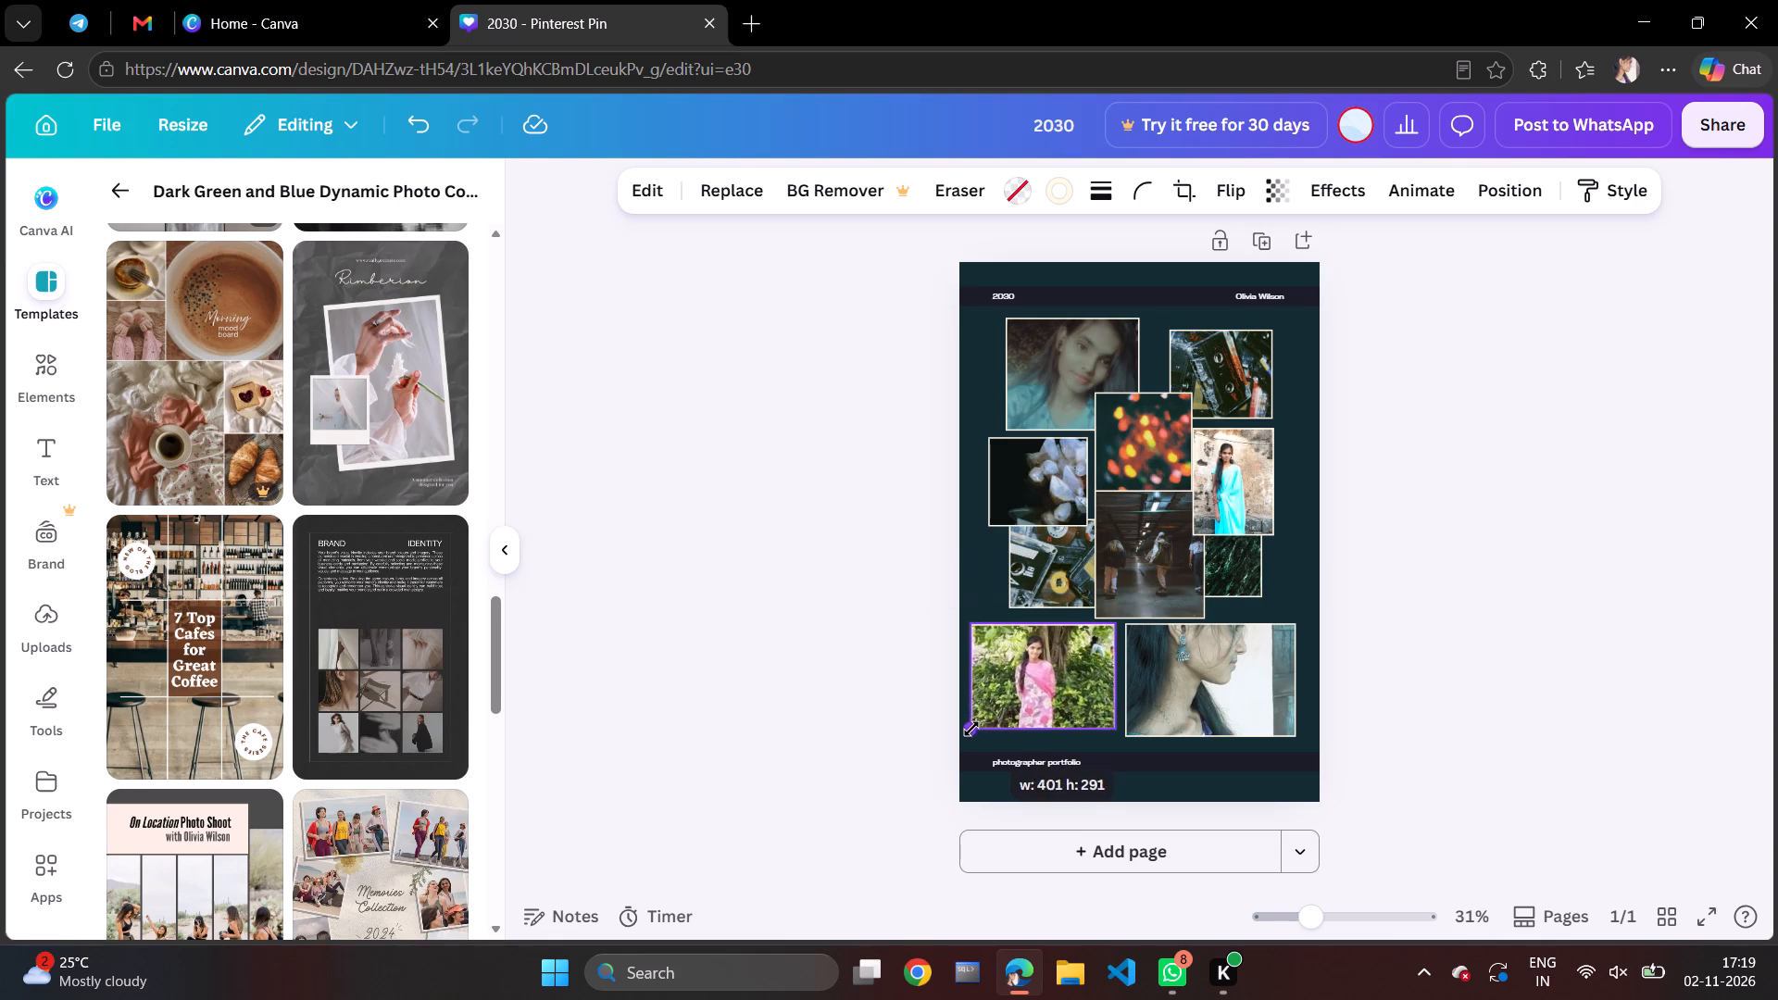
# Shrink the photo of the woman in pink from its lower-left corner, aligning its left edge with the white flowers photo.
pyautogui.moveTo(971, 729); pyautogui.dragTo(999, 727)
pyautogui.click(798, 744)
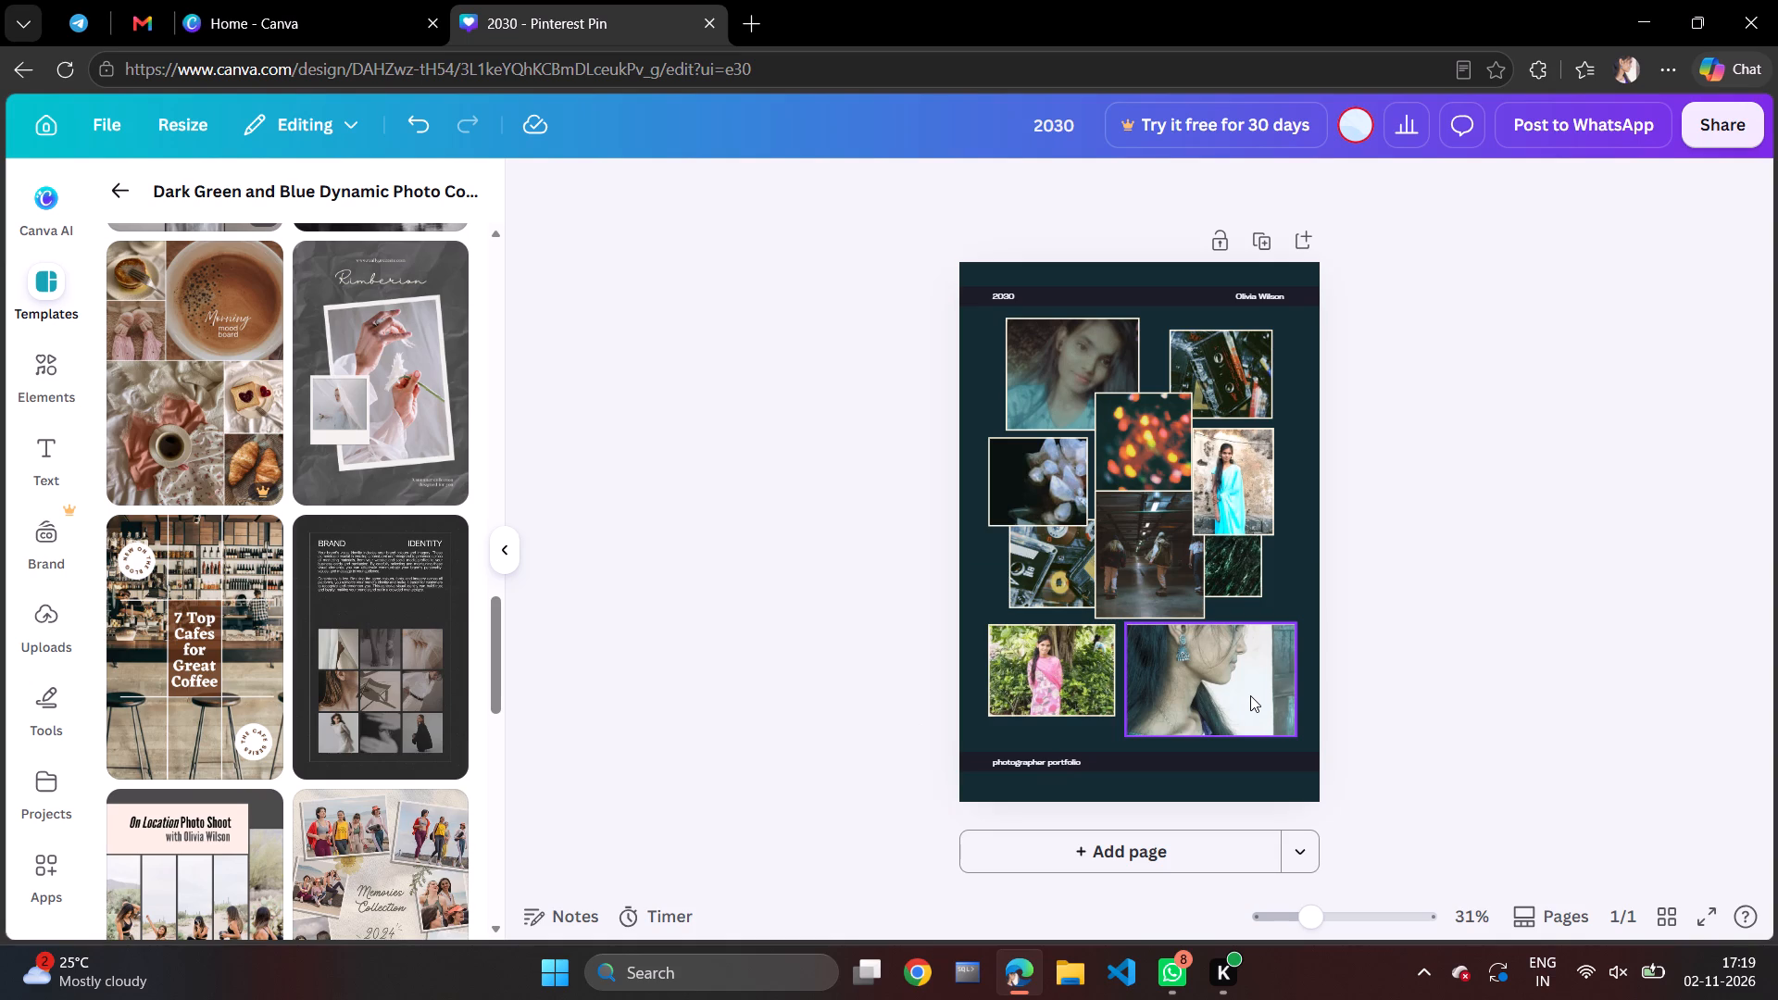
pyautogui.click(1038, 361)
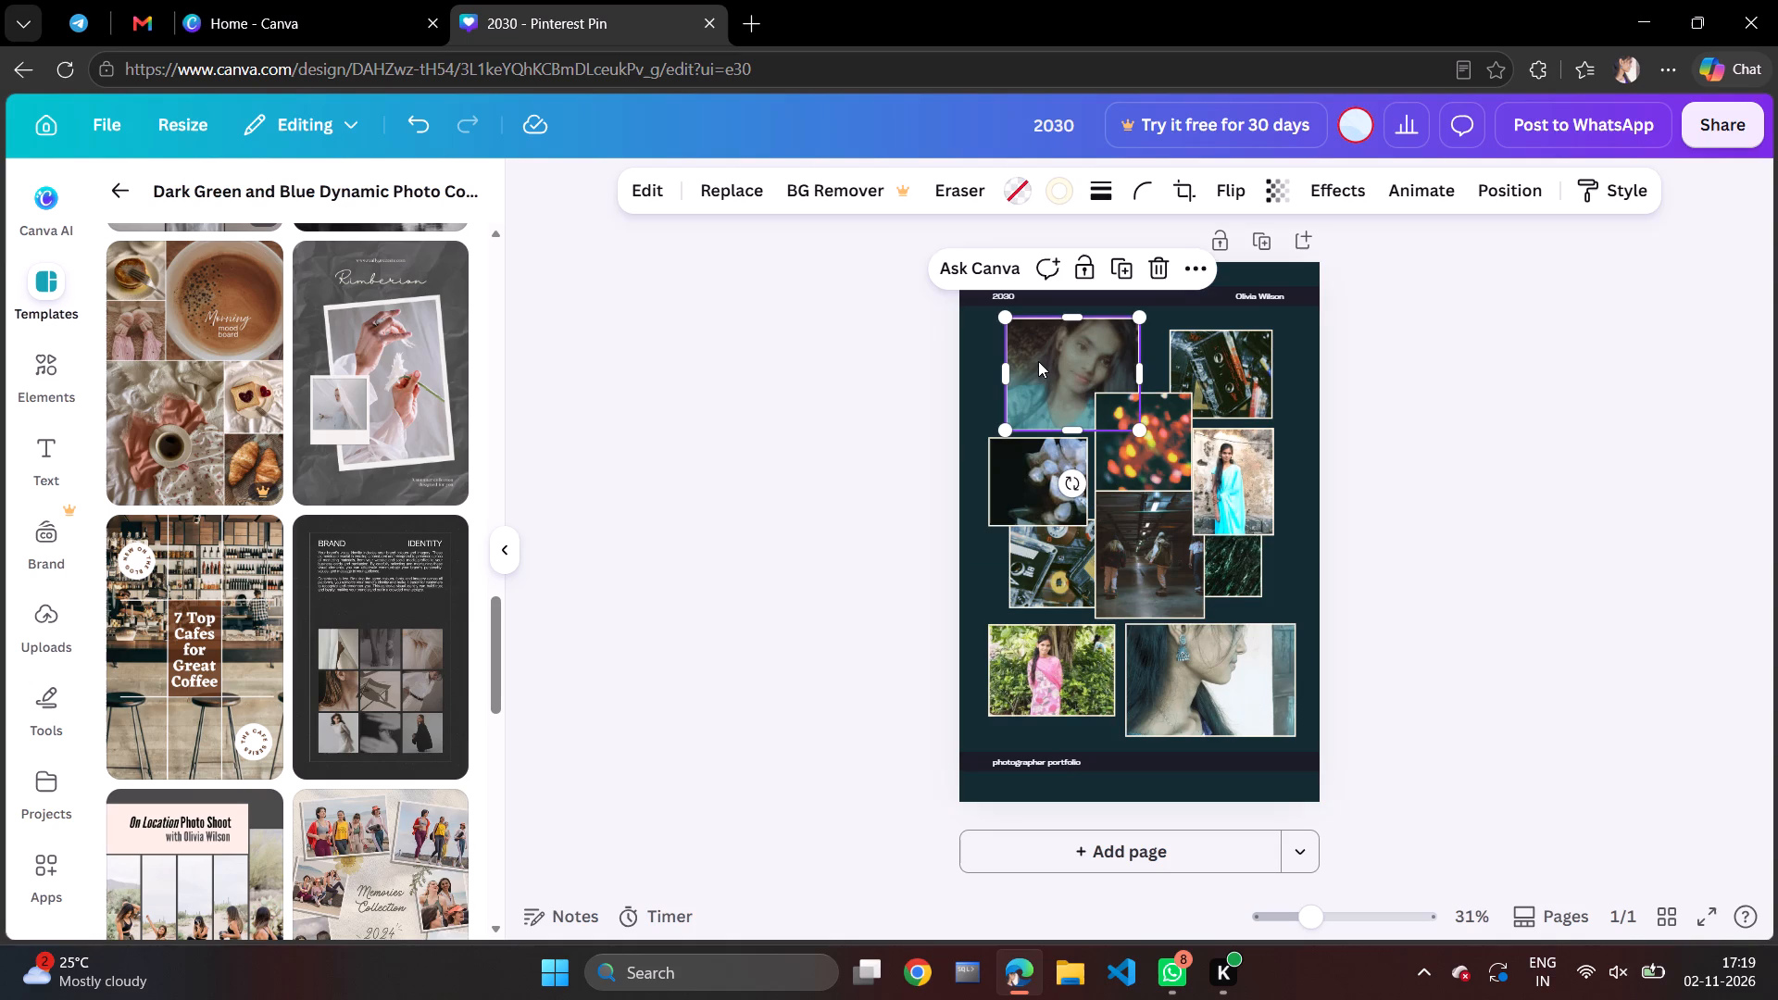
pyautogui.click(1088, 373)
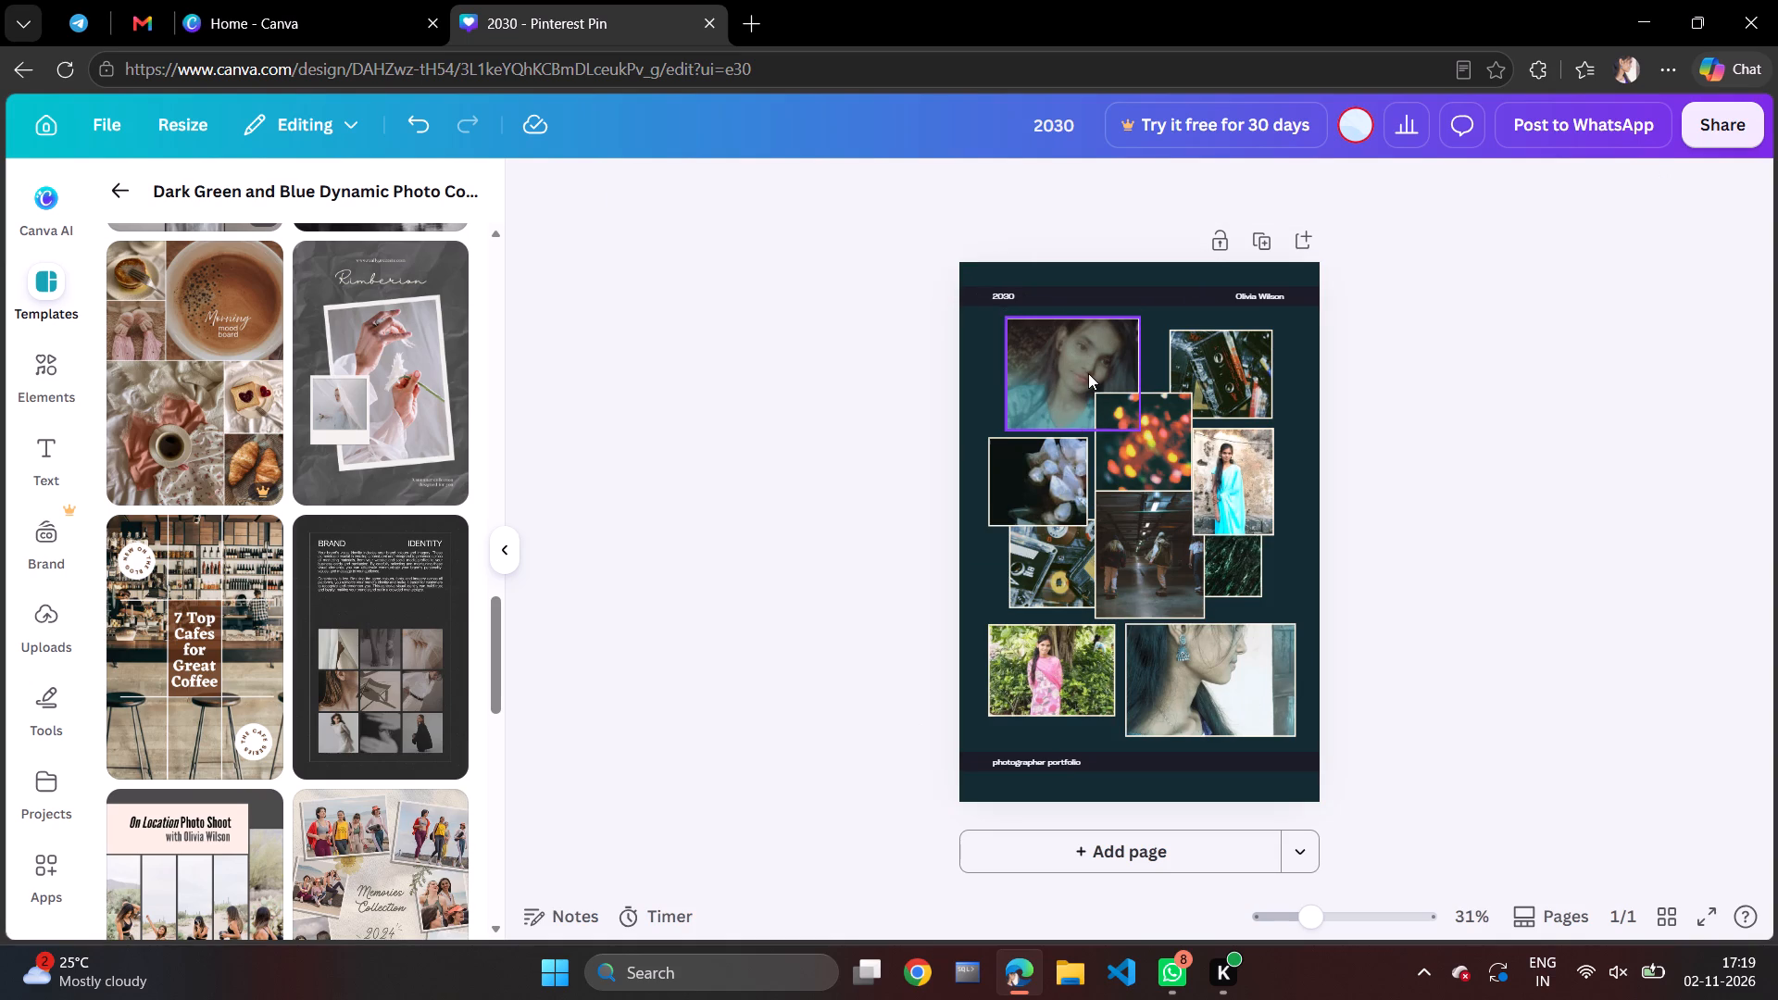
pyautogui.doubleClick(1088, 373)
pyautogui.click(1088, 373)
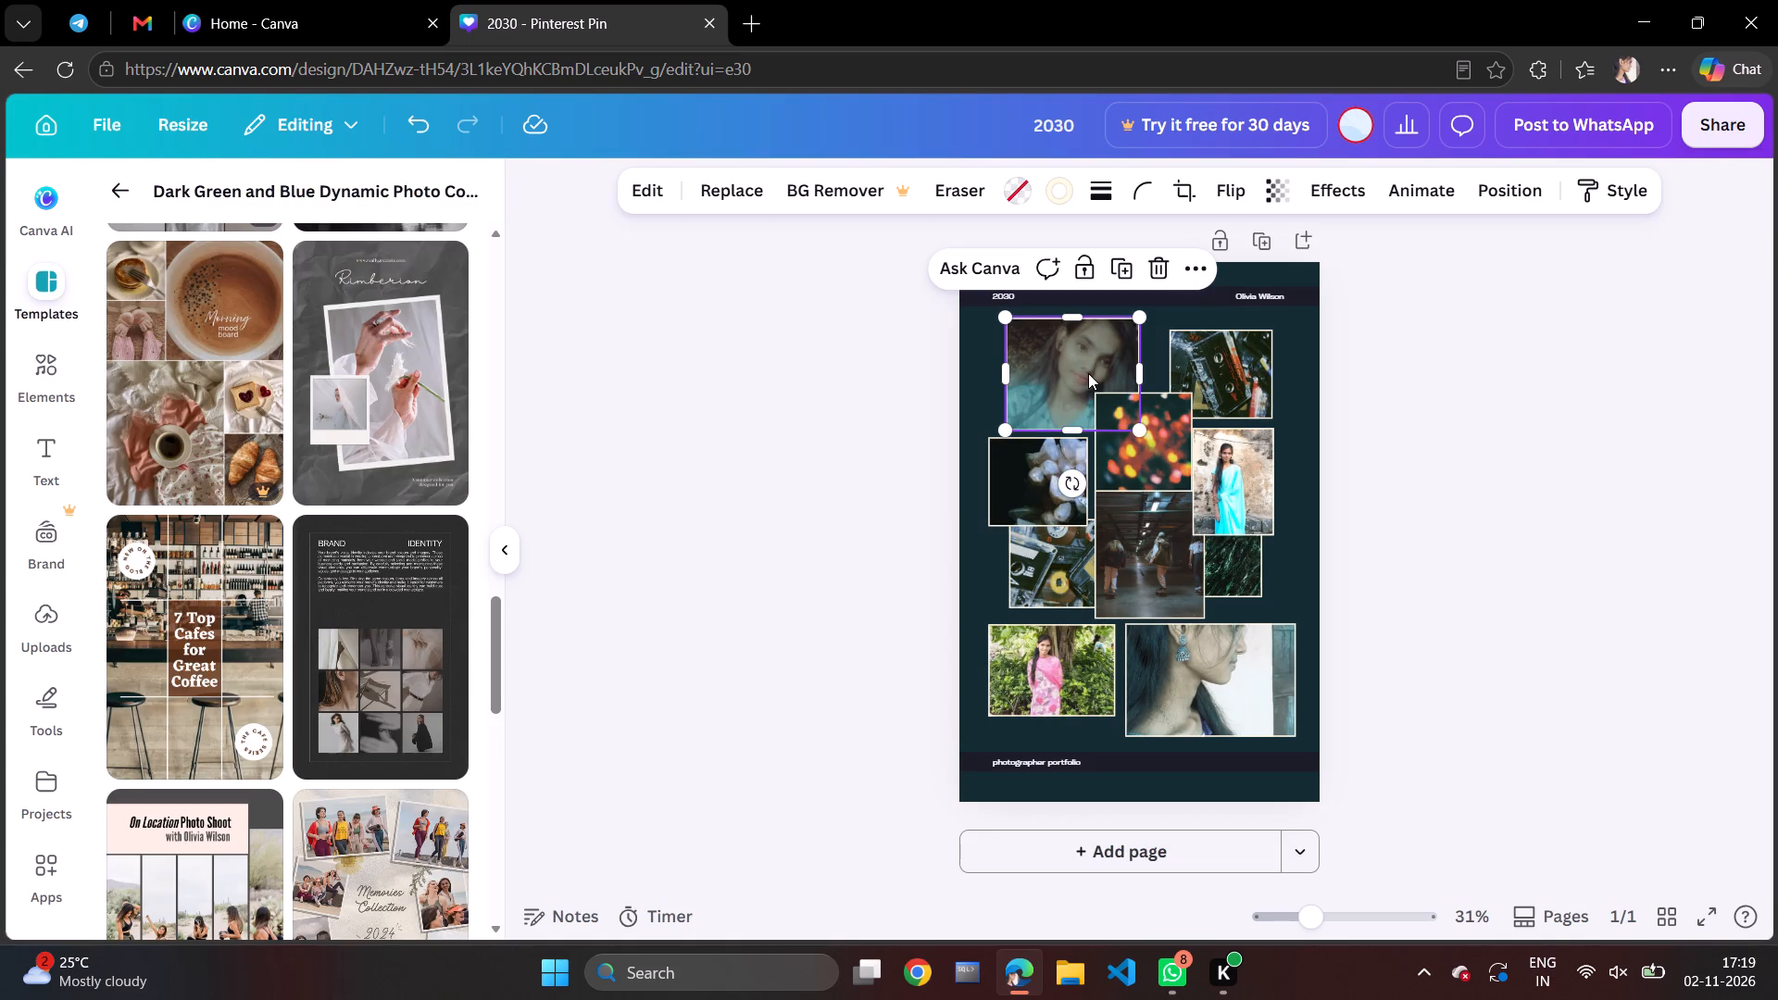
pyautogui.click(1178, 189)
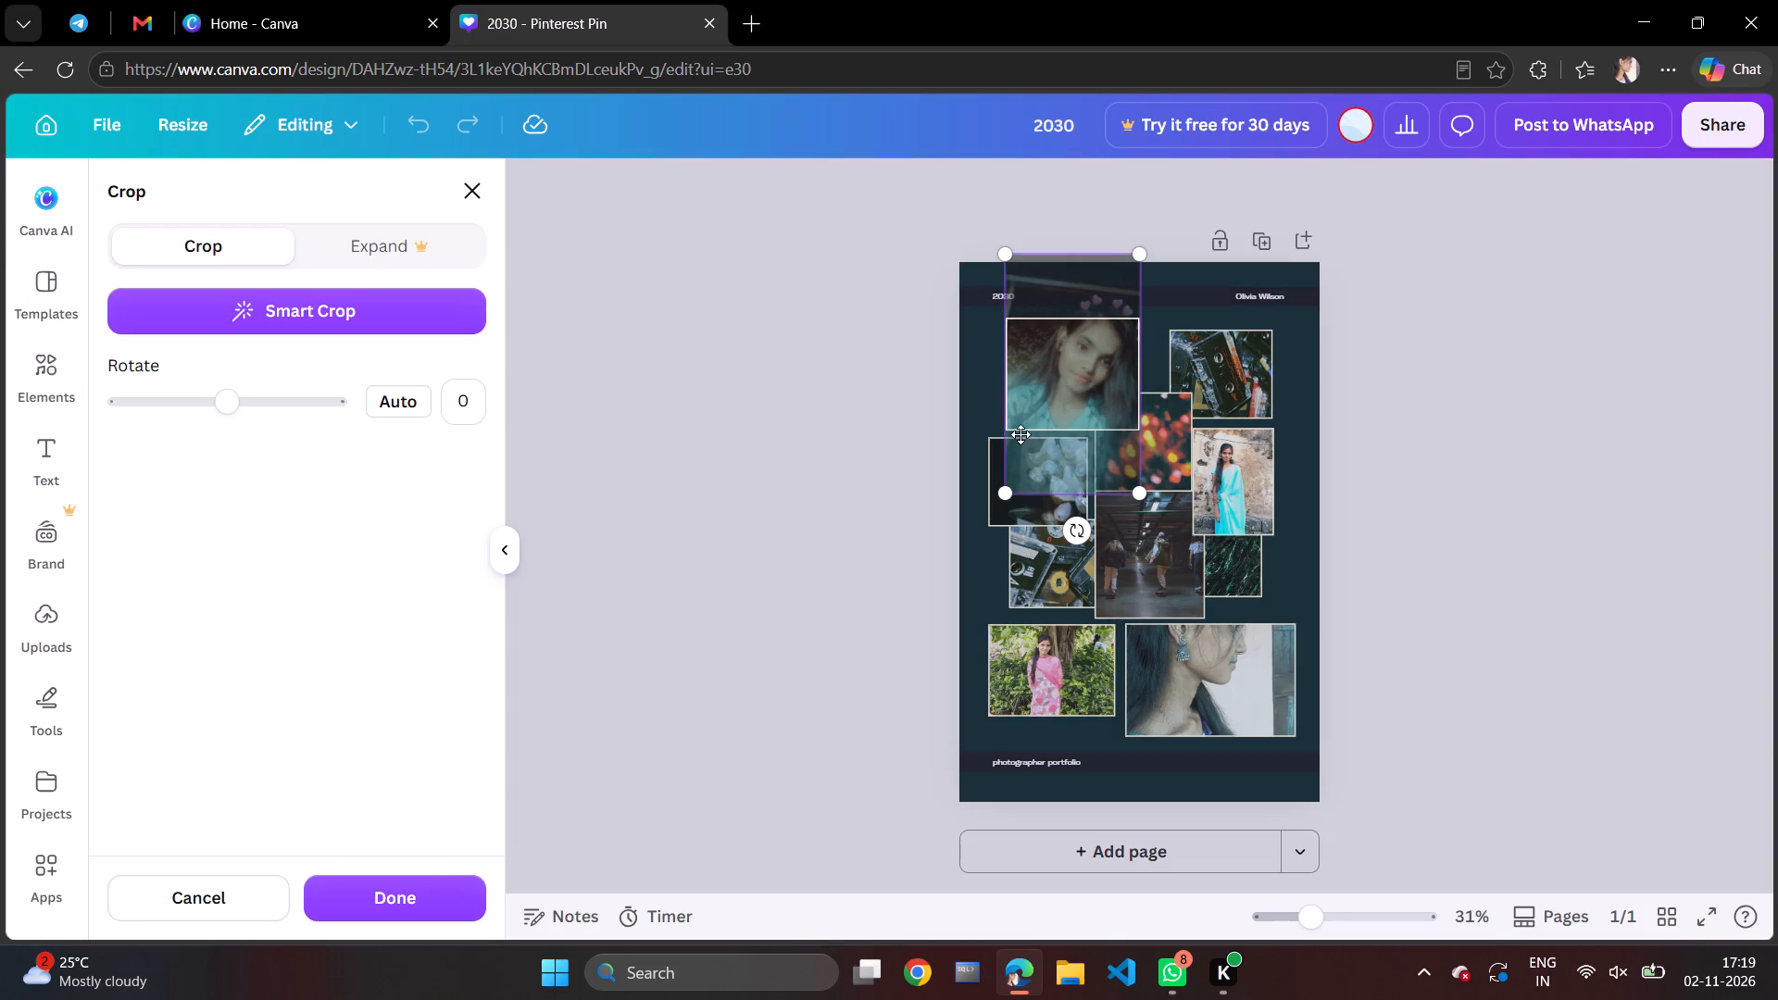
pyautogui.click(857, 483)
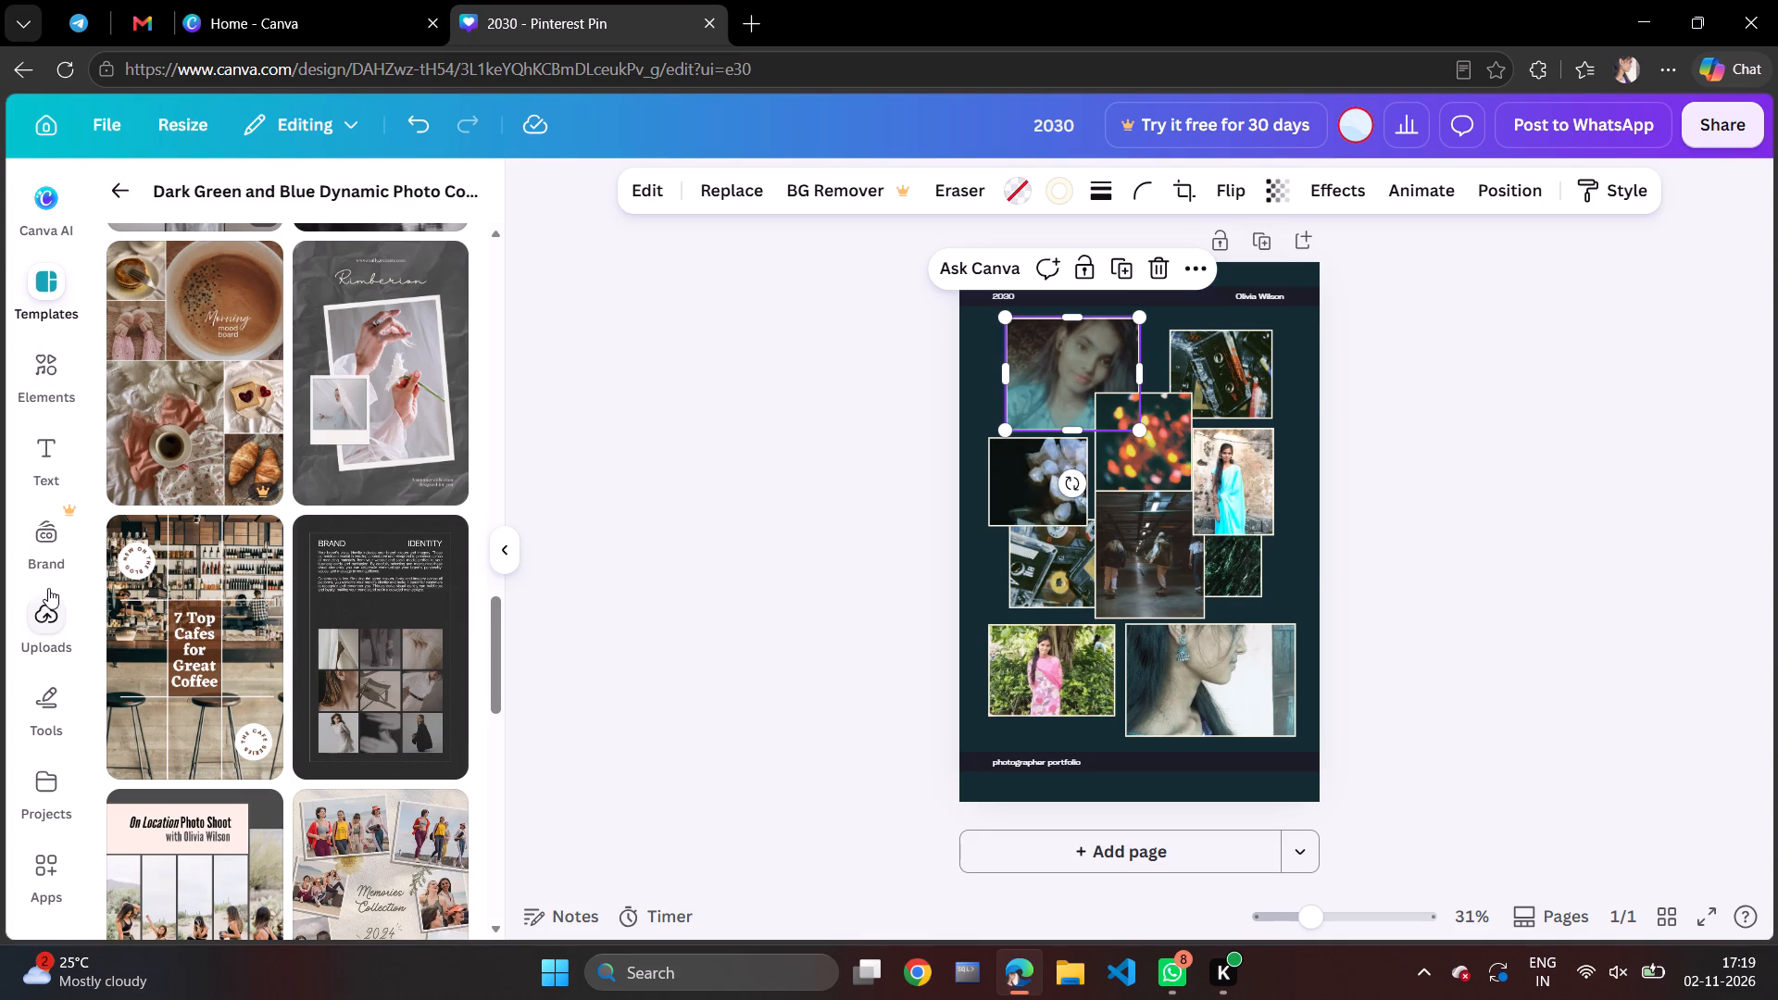
# Go back to the main Pinterest Pin template list and look through the recommended photo collage and moodboard templates.
pyautogui.click(42, 298)
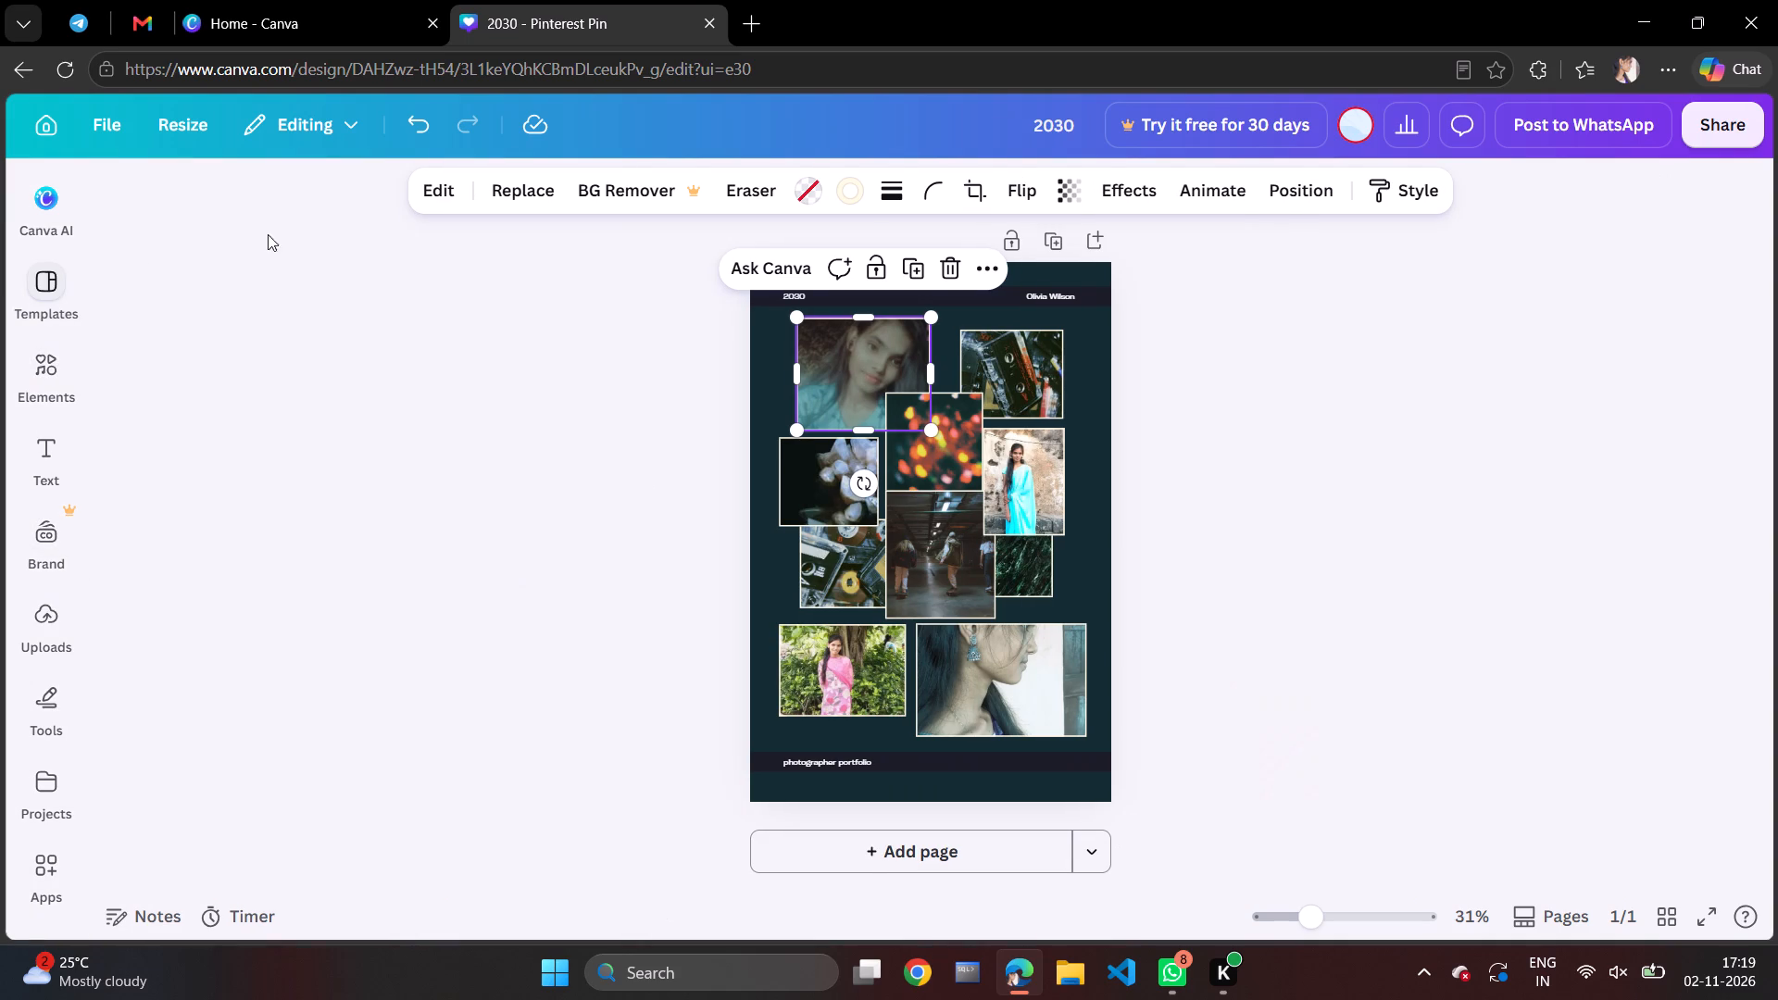
pyautogui.click(61, 293)
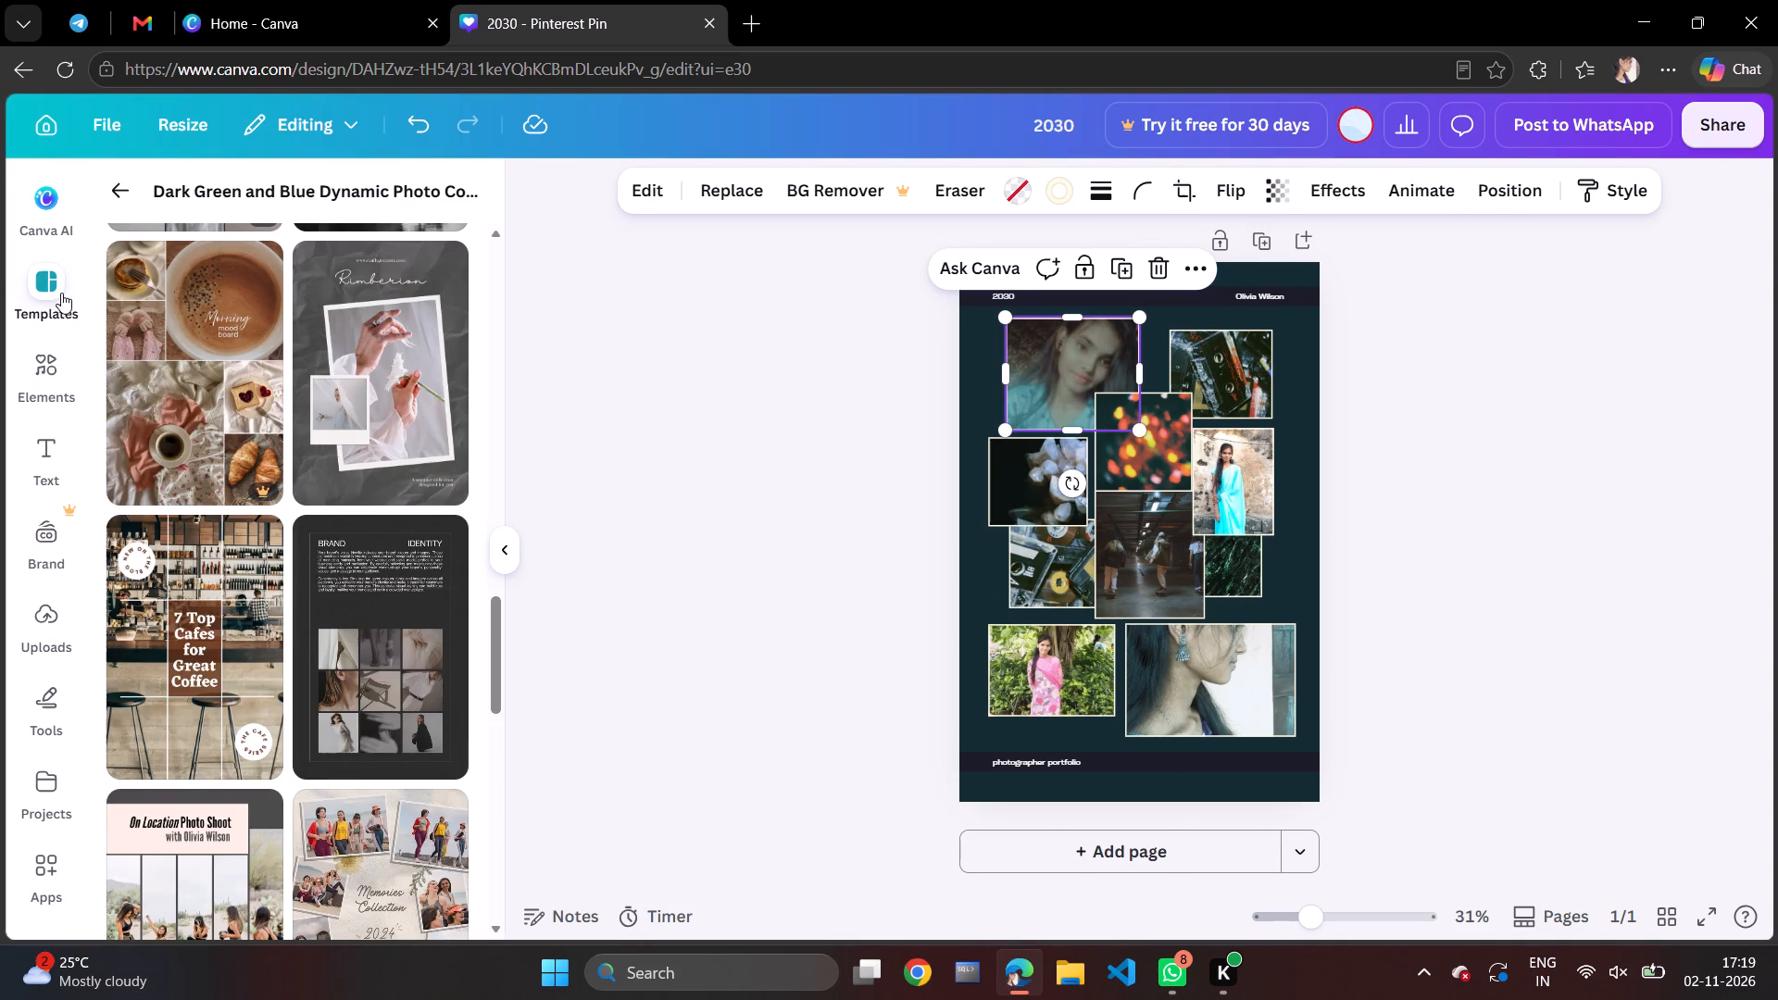
pyautogui.click(121, 182)
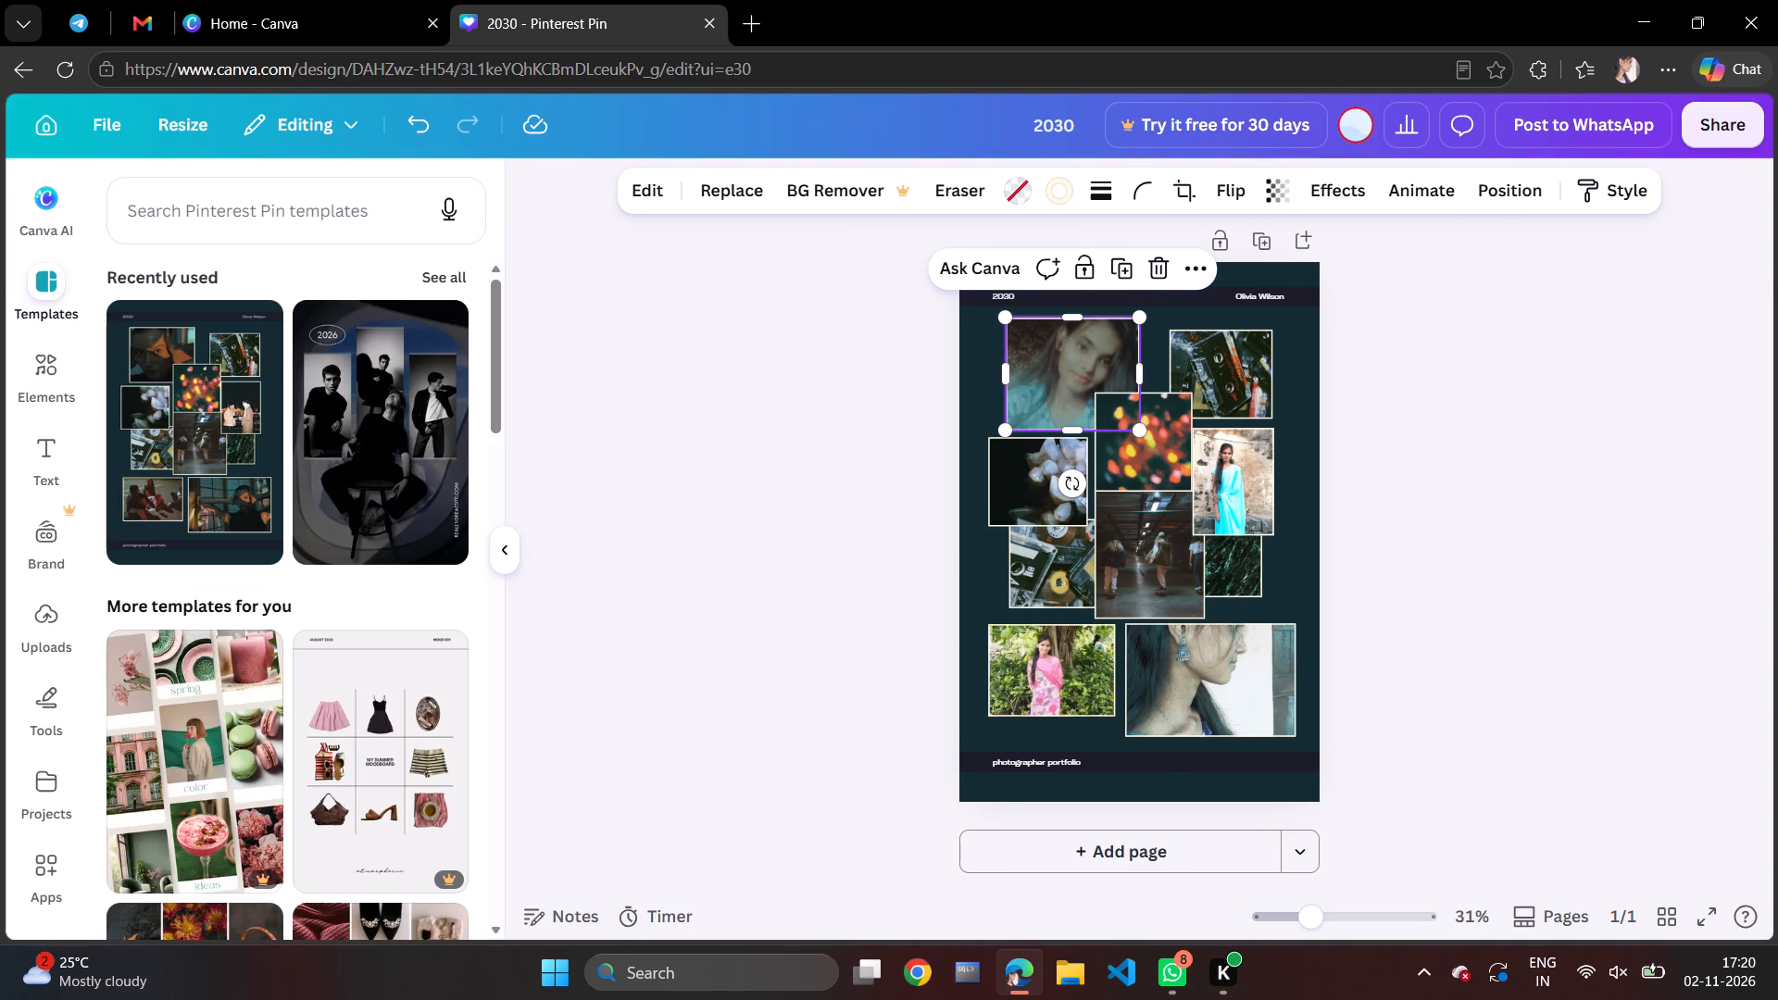
pyautogui.scroll(2, 258, 509)
pyautogui.scroll(-4, 258, 509)
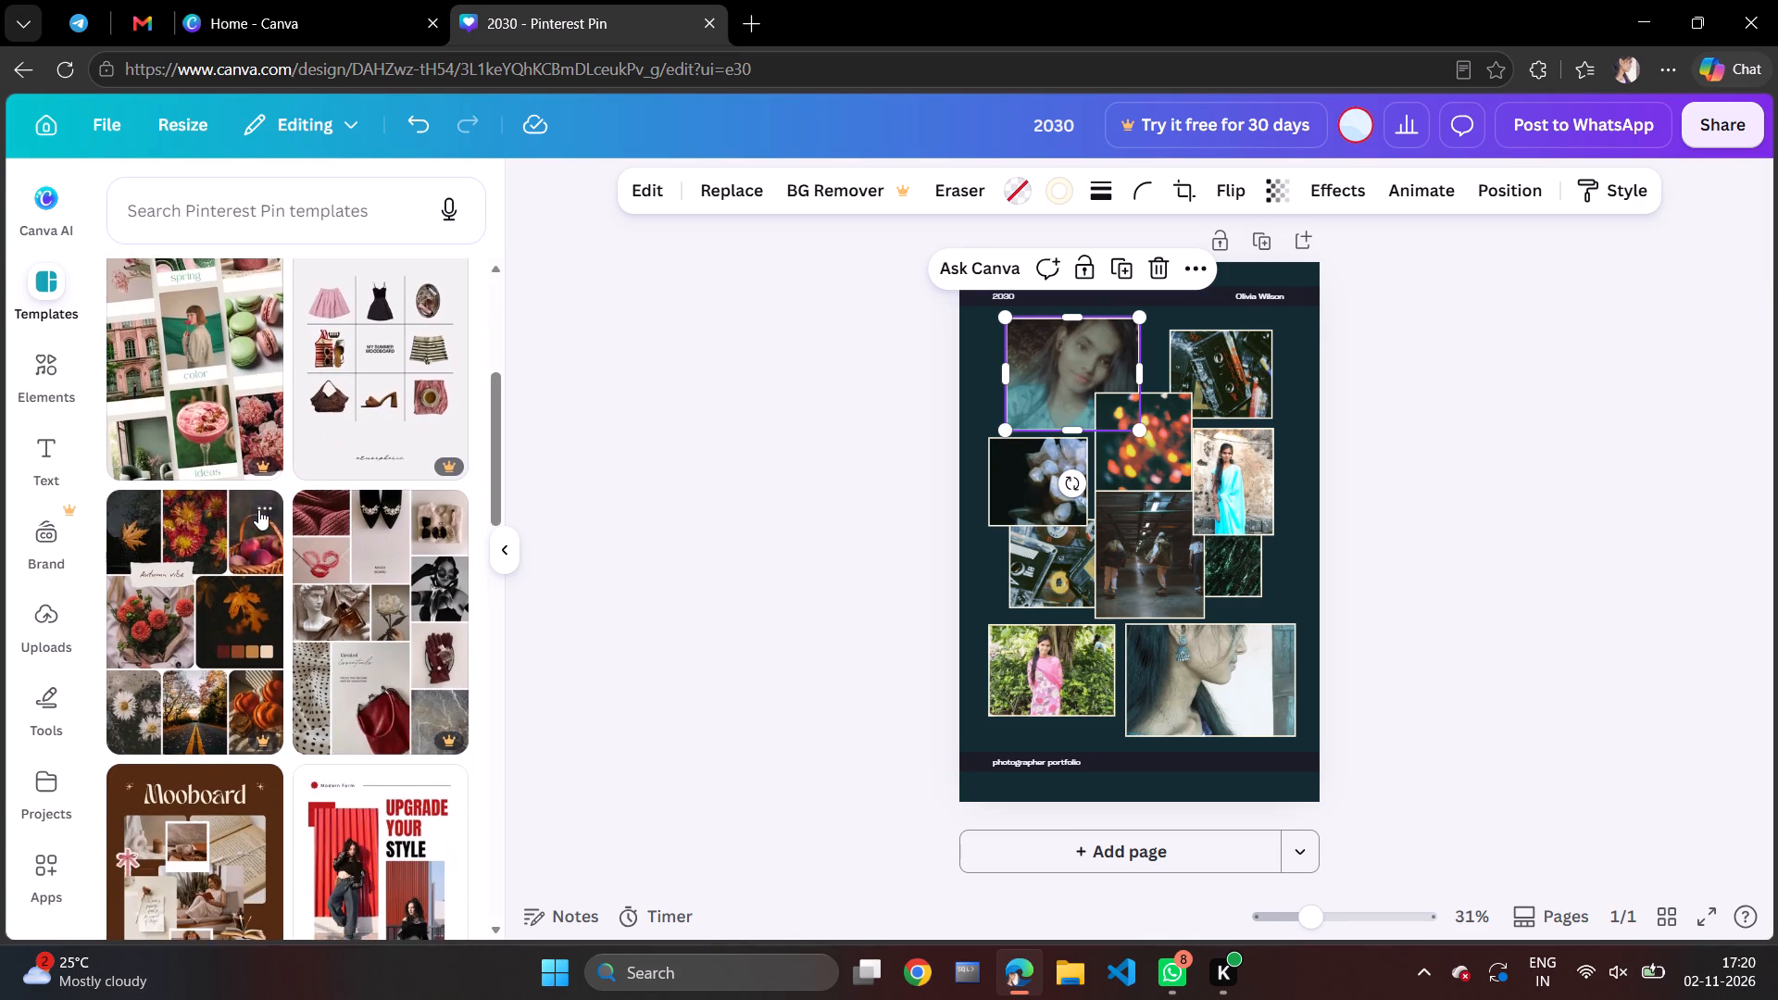
pyautogui.scroll(-6, 258, 509)
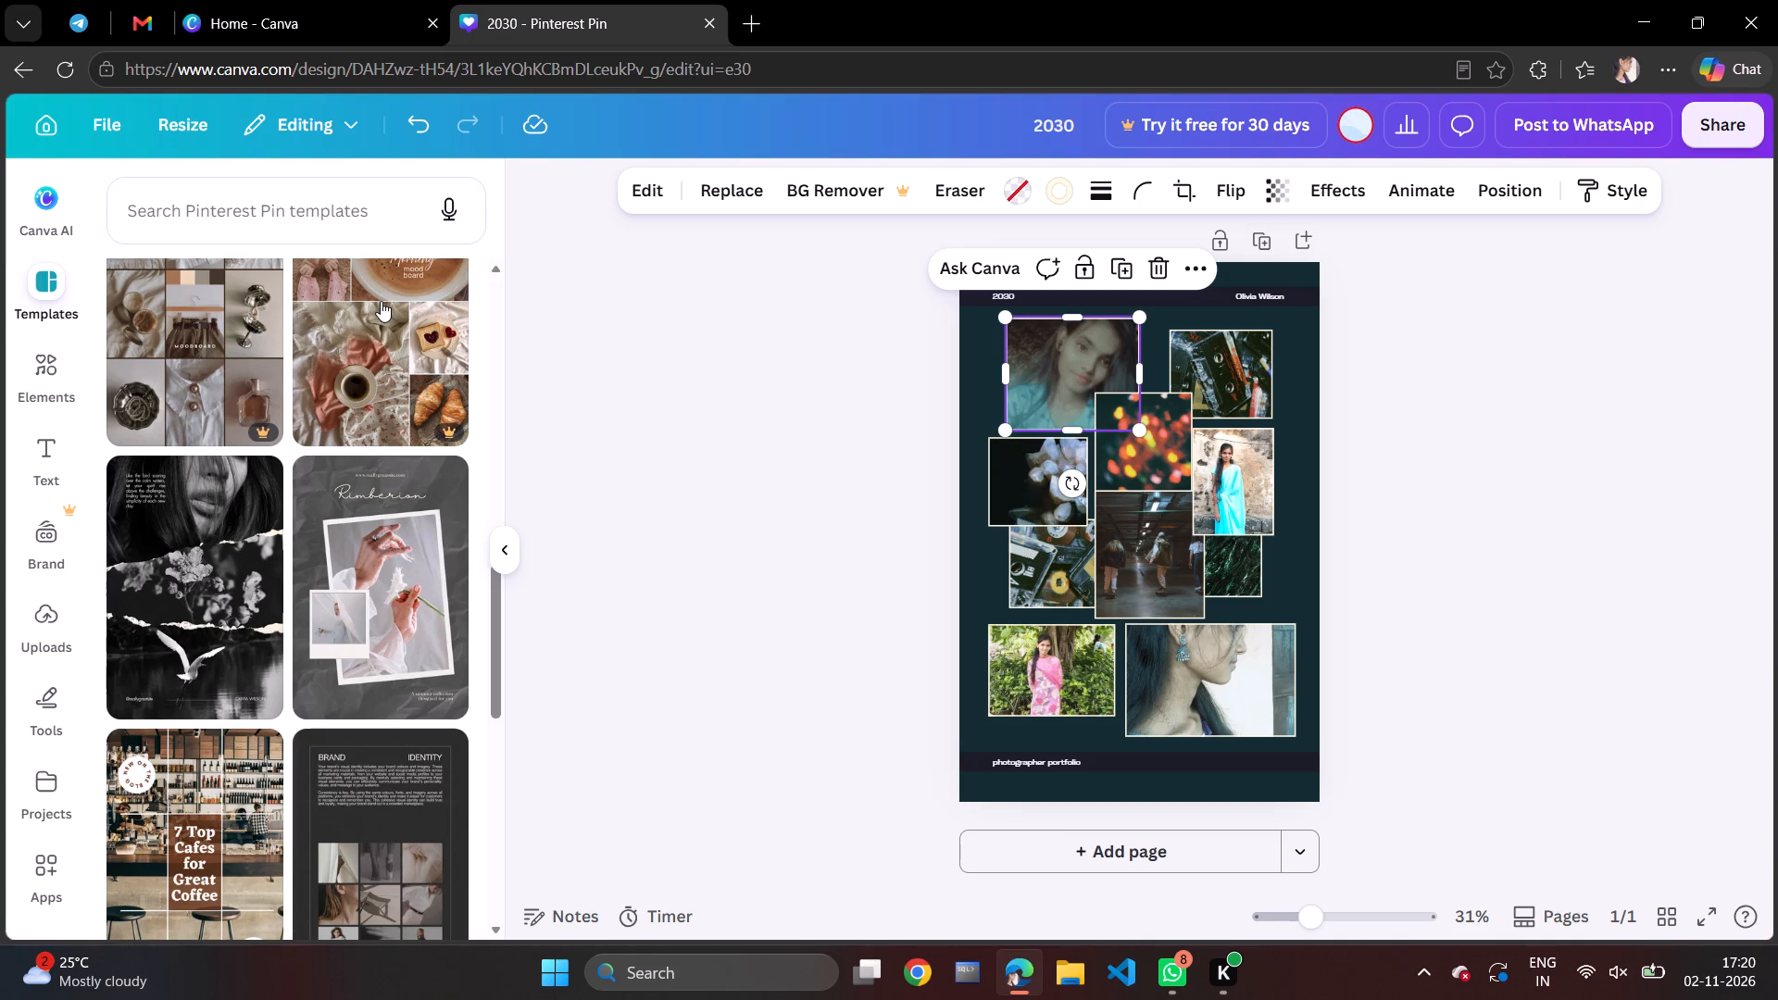
pyautogui.scroll(-6, 381, 301)
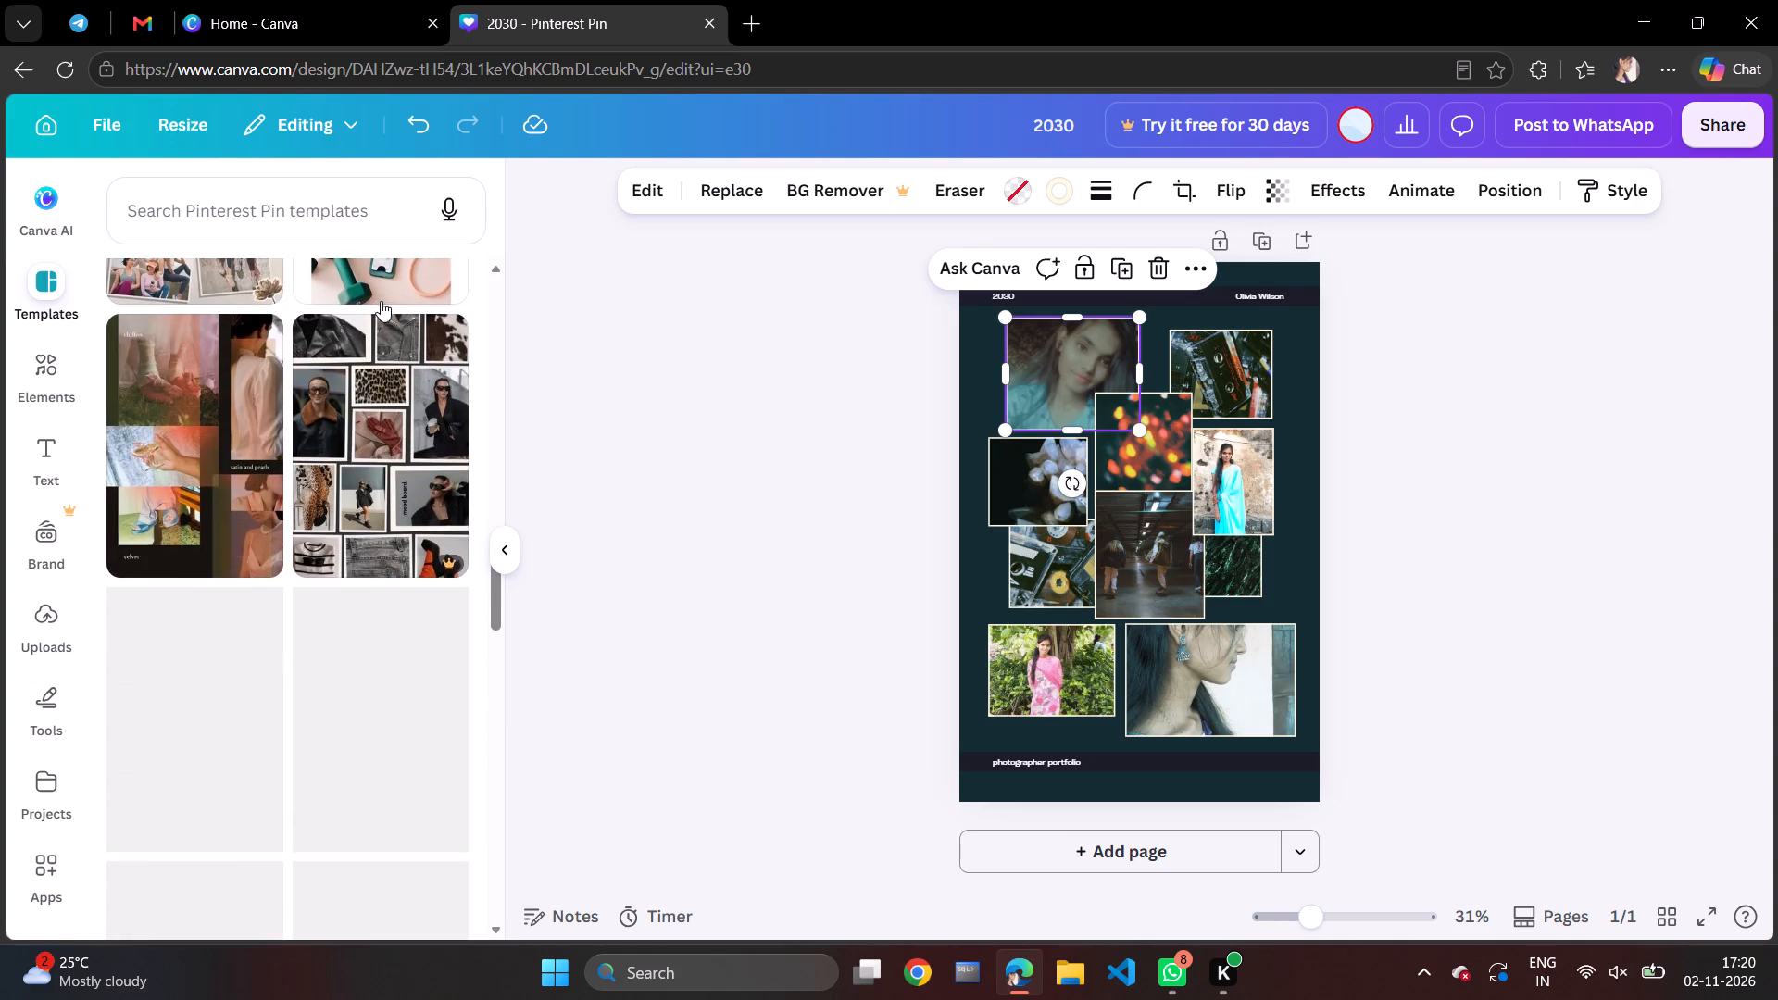
pyautogui.scroll(-4, 381, 301)
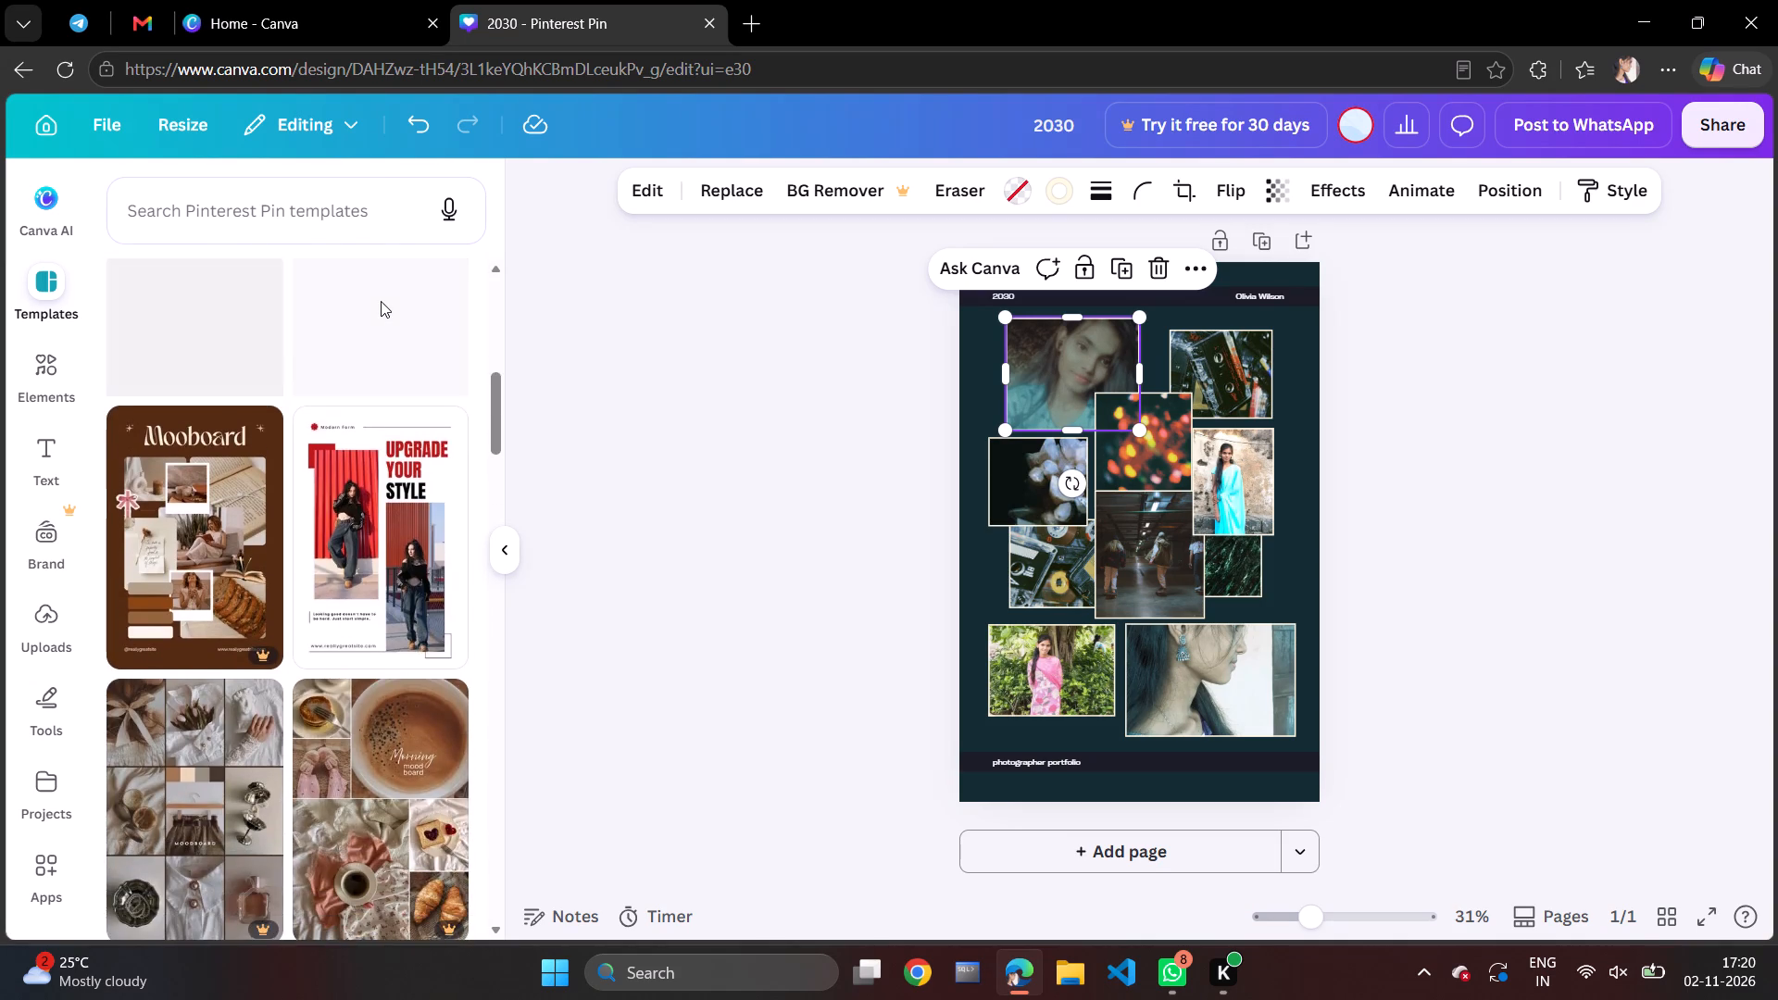
pyautogui.scroll(-3, 381, 301)
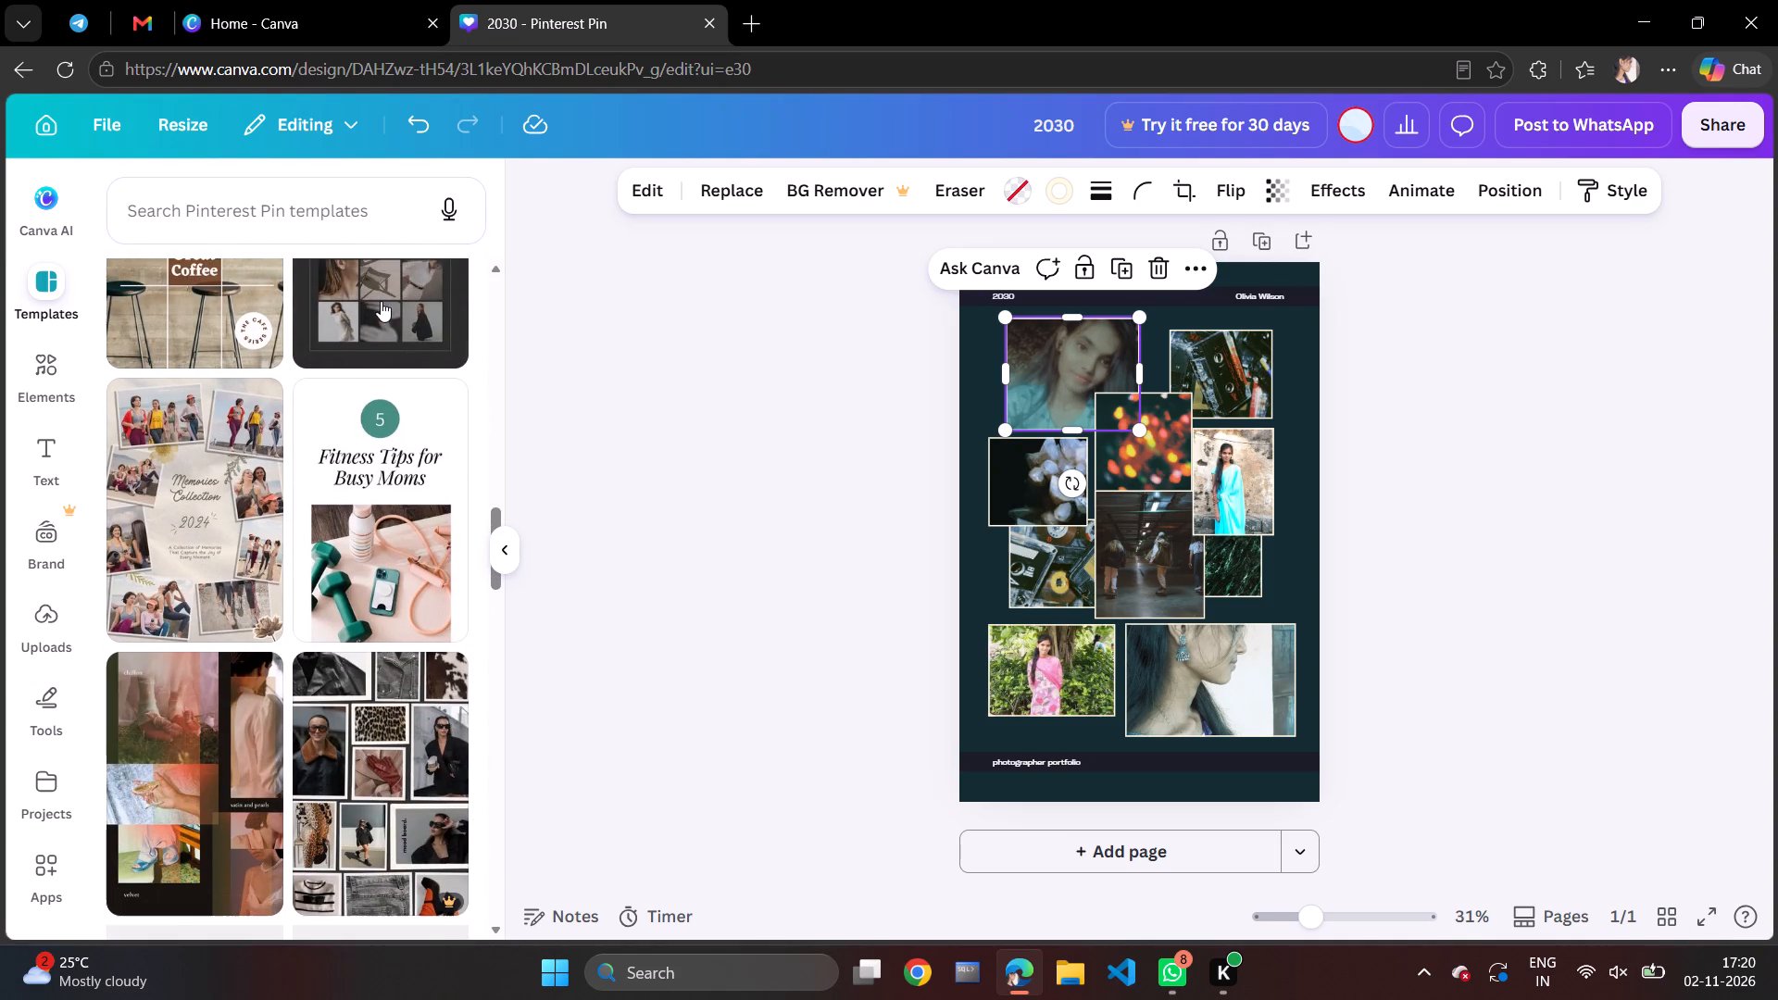
# Apply the beige Memories Collection 2024 photo collage template to the page, leaving nothing selected on the canvas.
pyautogui.scroll(-1, 381, 301)
pyautogui.click(131, 360)
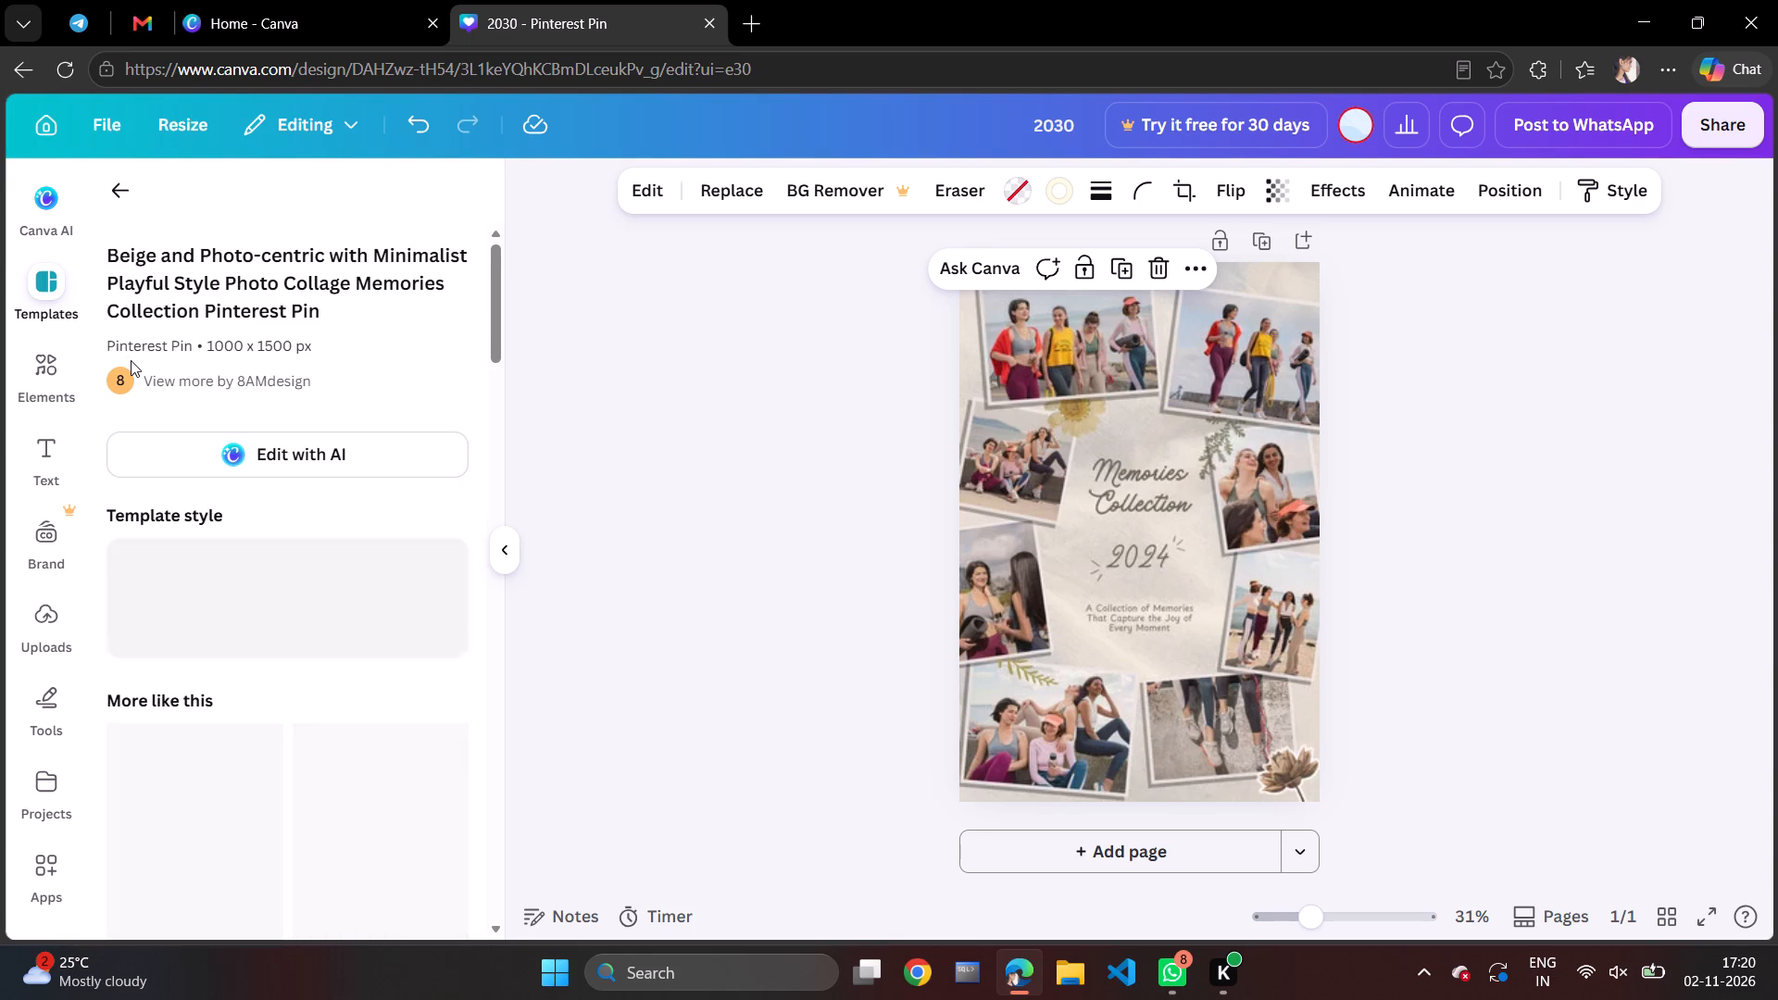
pyautogui.click(775, 554)
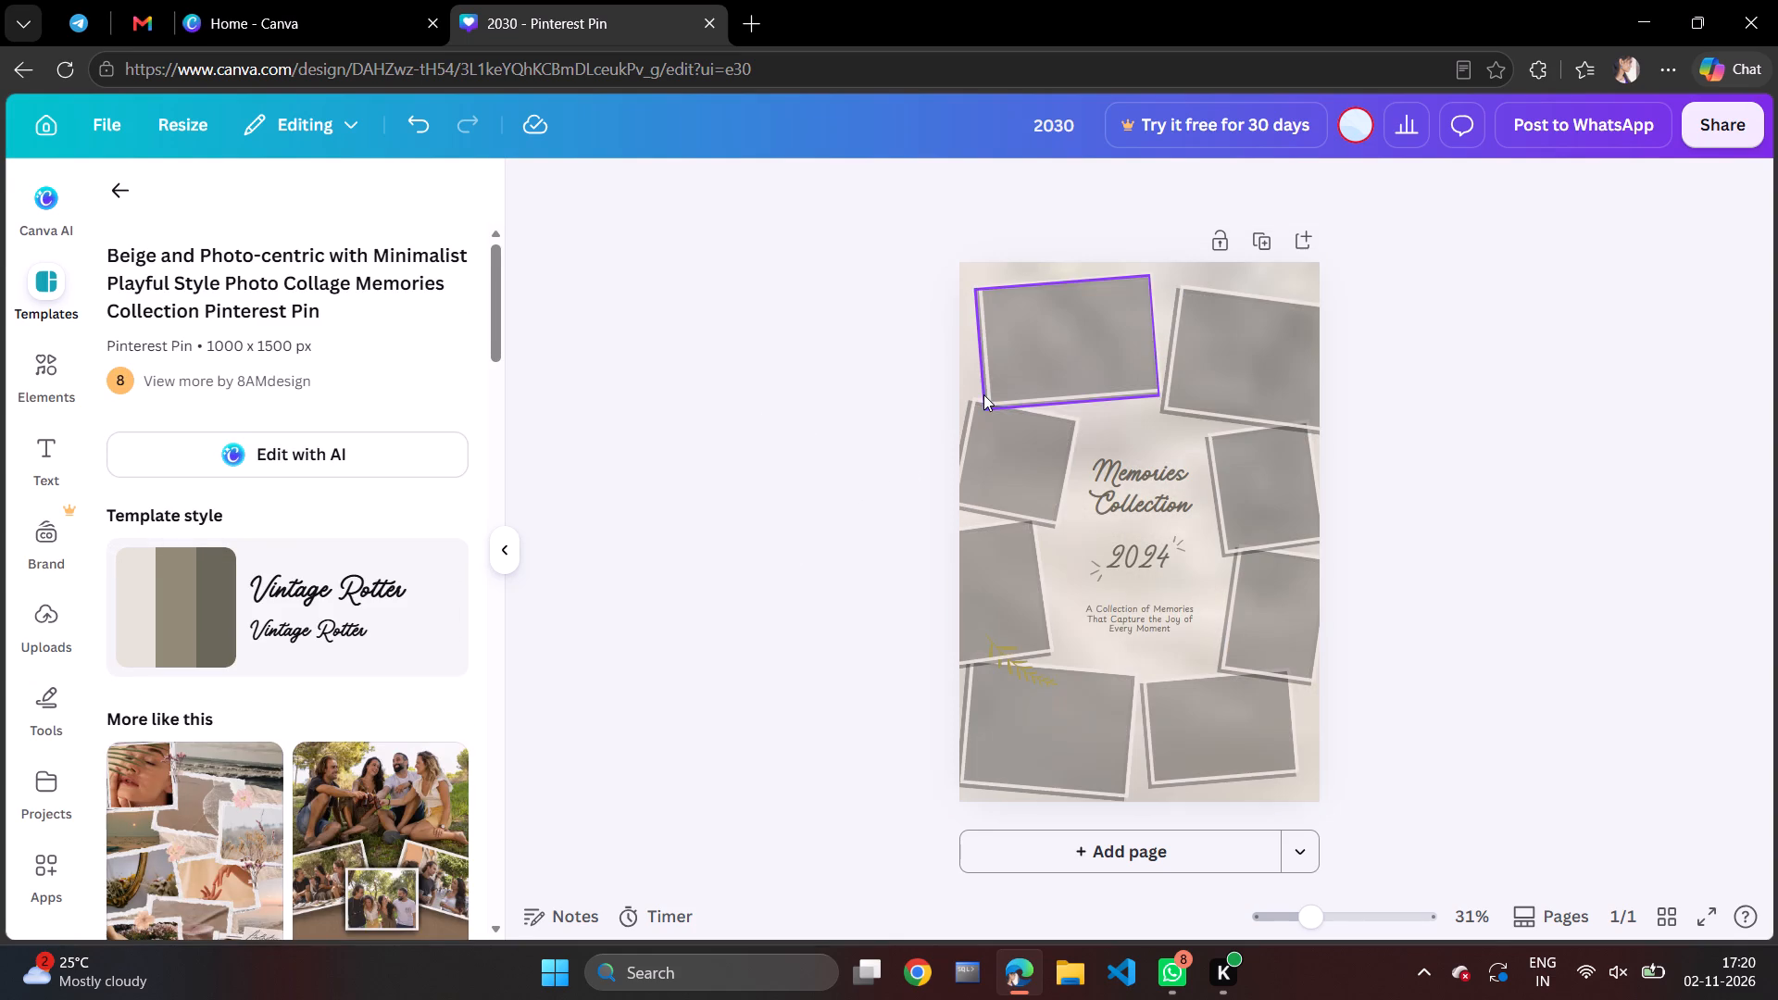
pyautogui.click(739, 555)
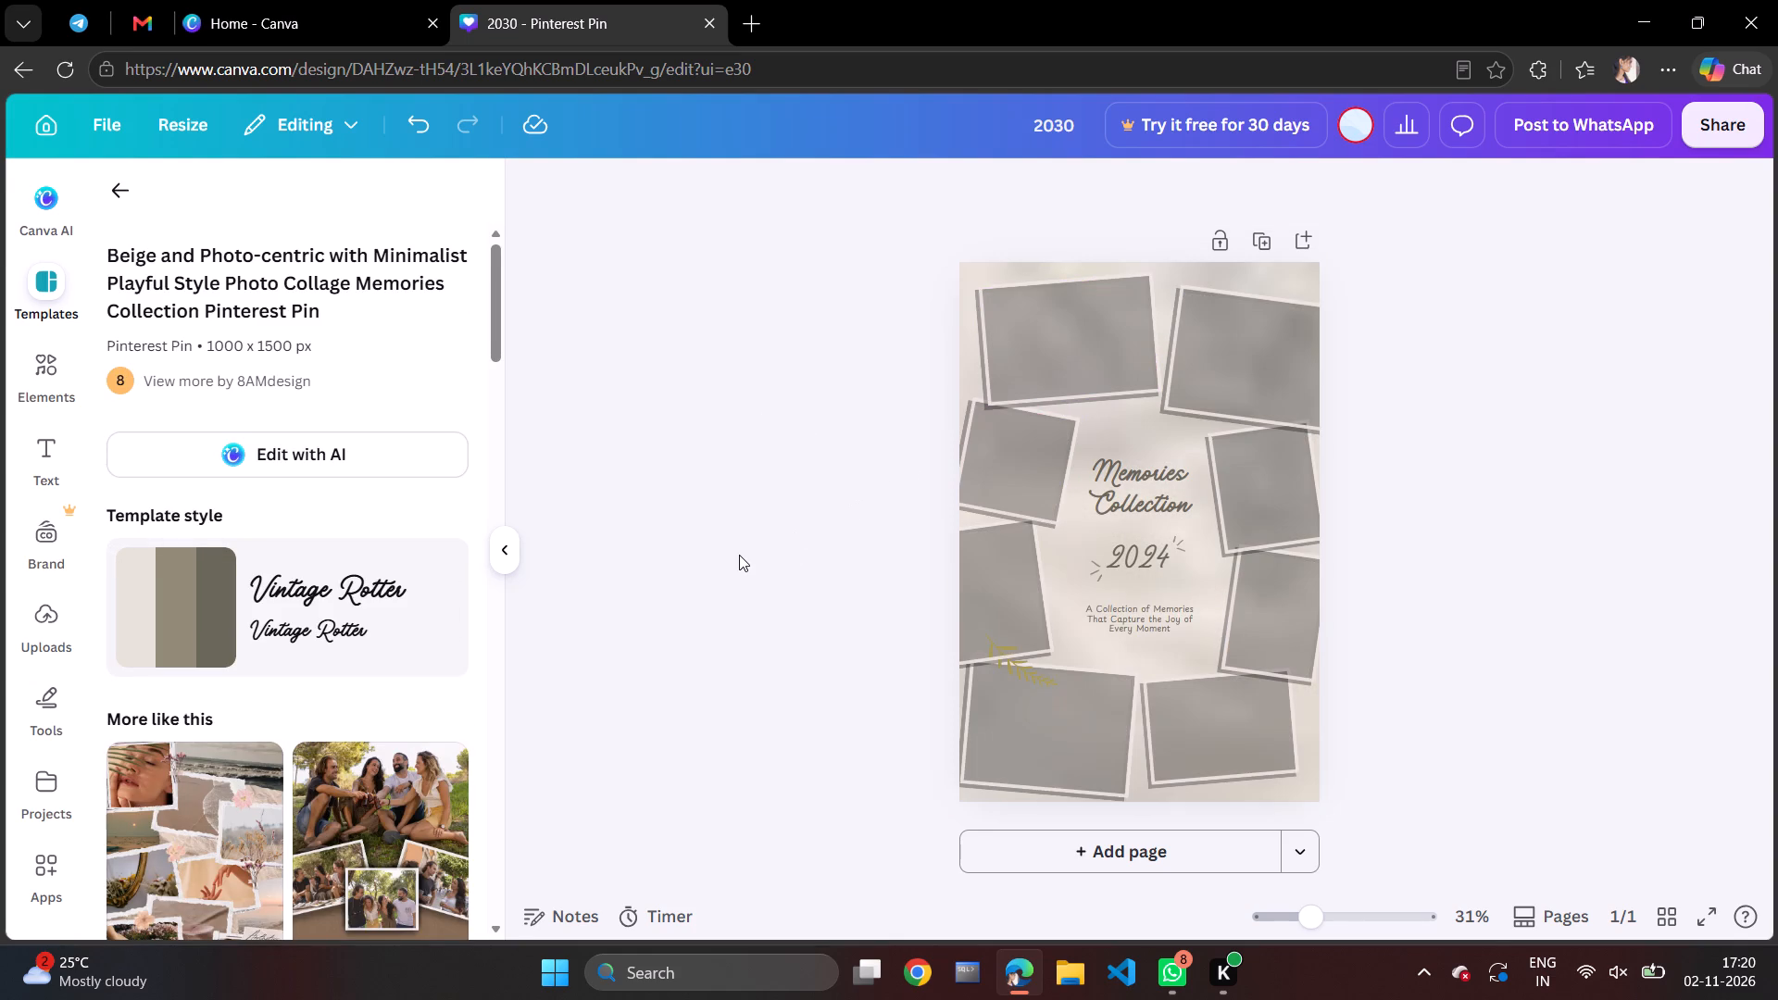
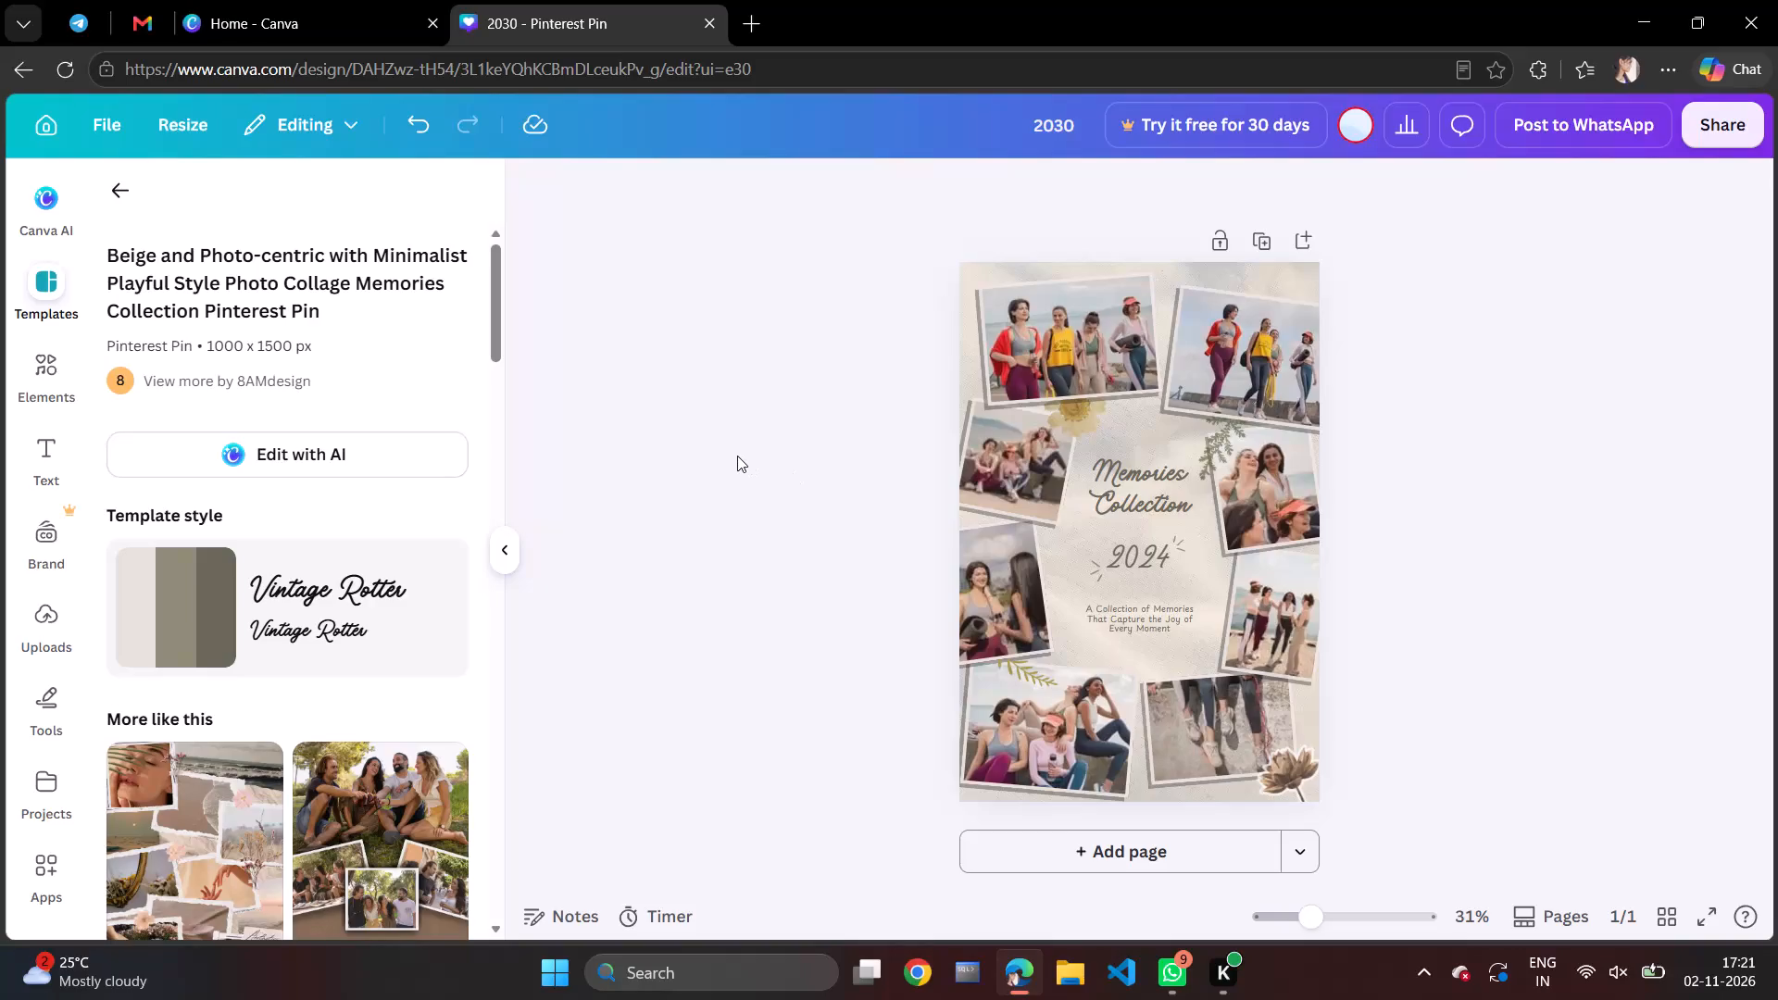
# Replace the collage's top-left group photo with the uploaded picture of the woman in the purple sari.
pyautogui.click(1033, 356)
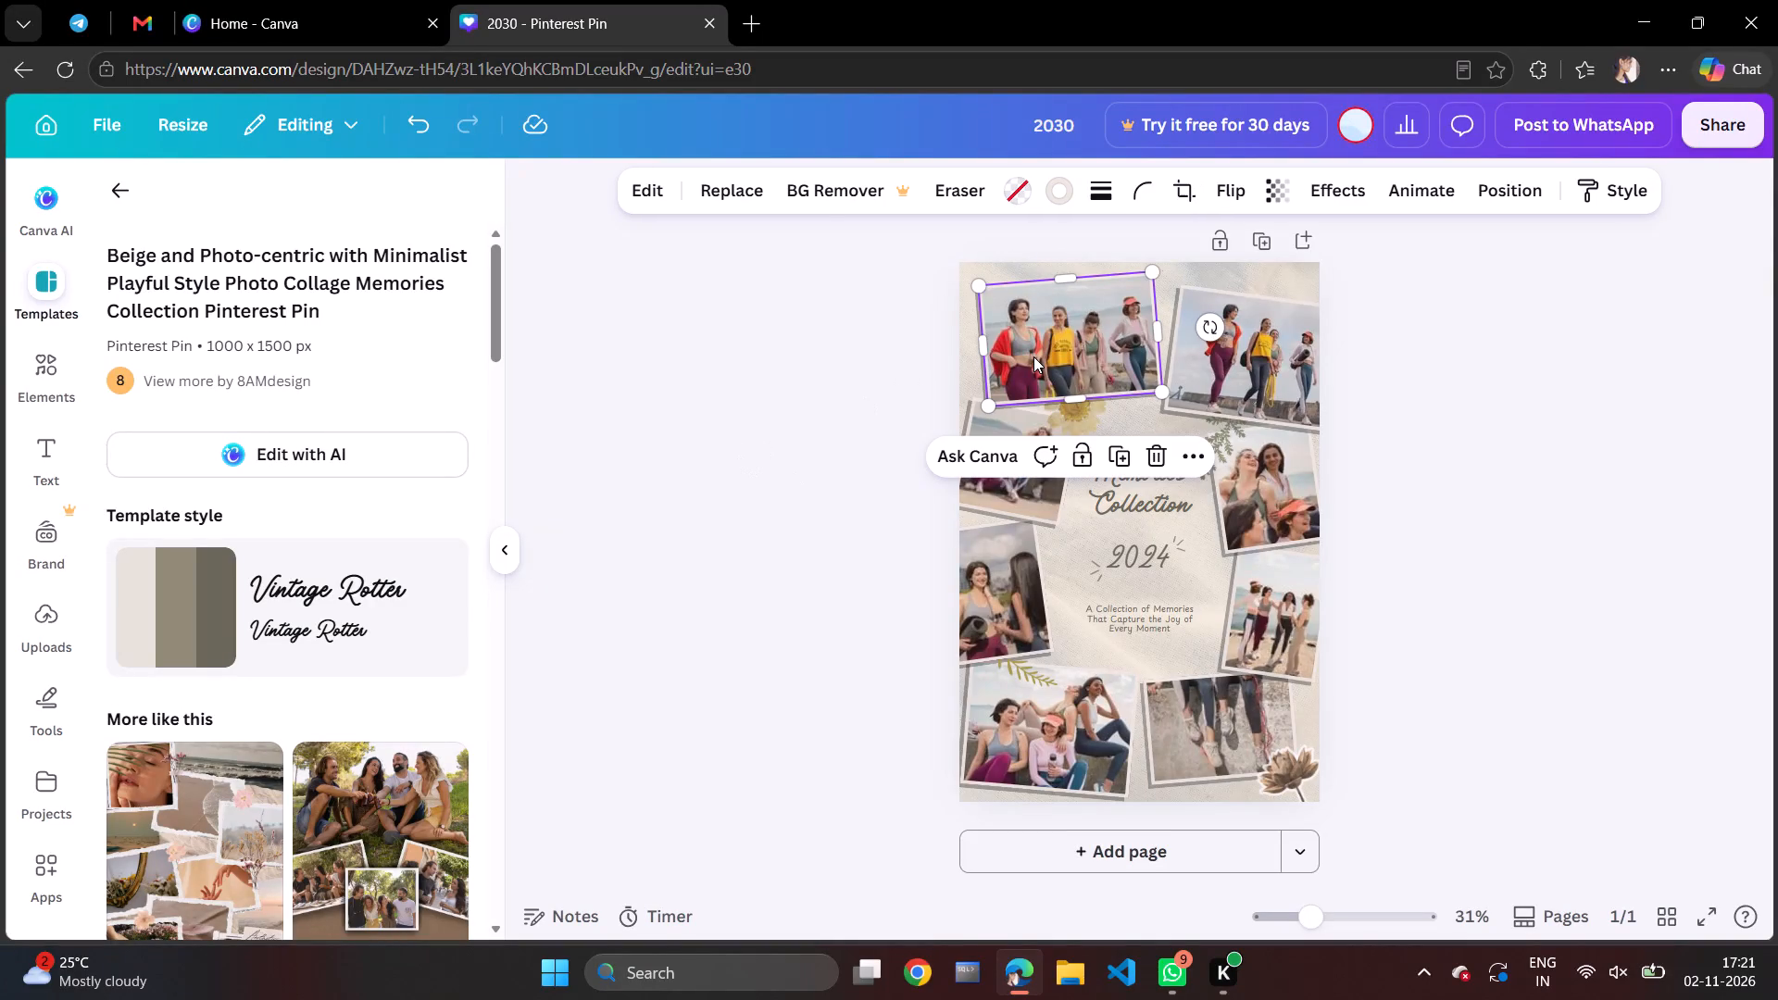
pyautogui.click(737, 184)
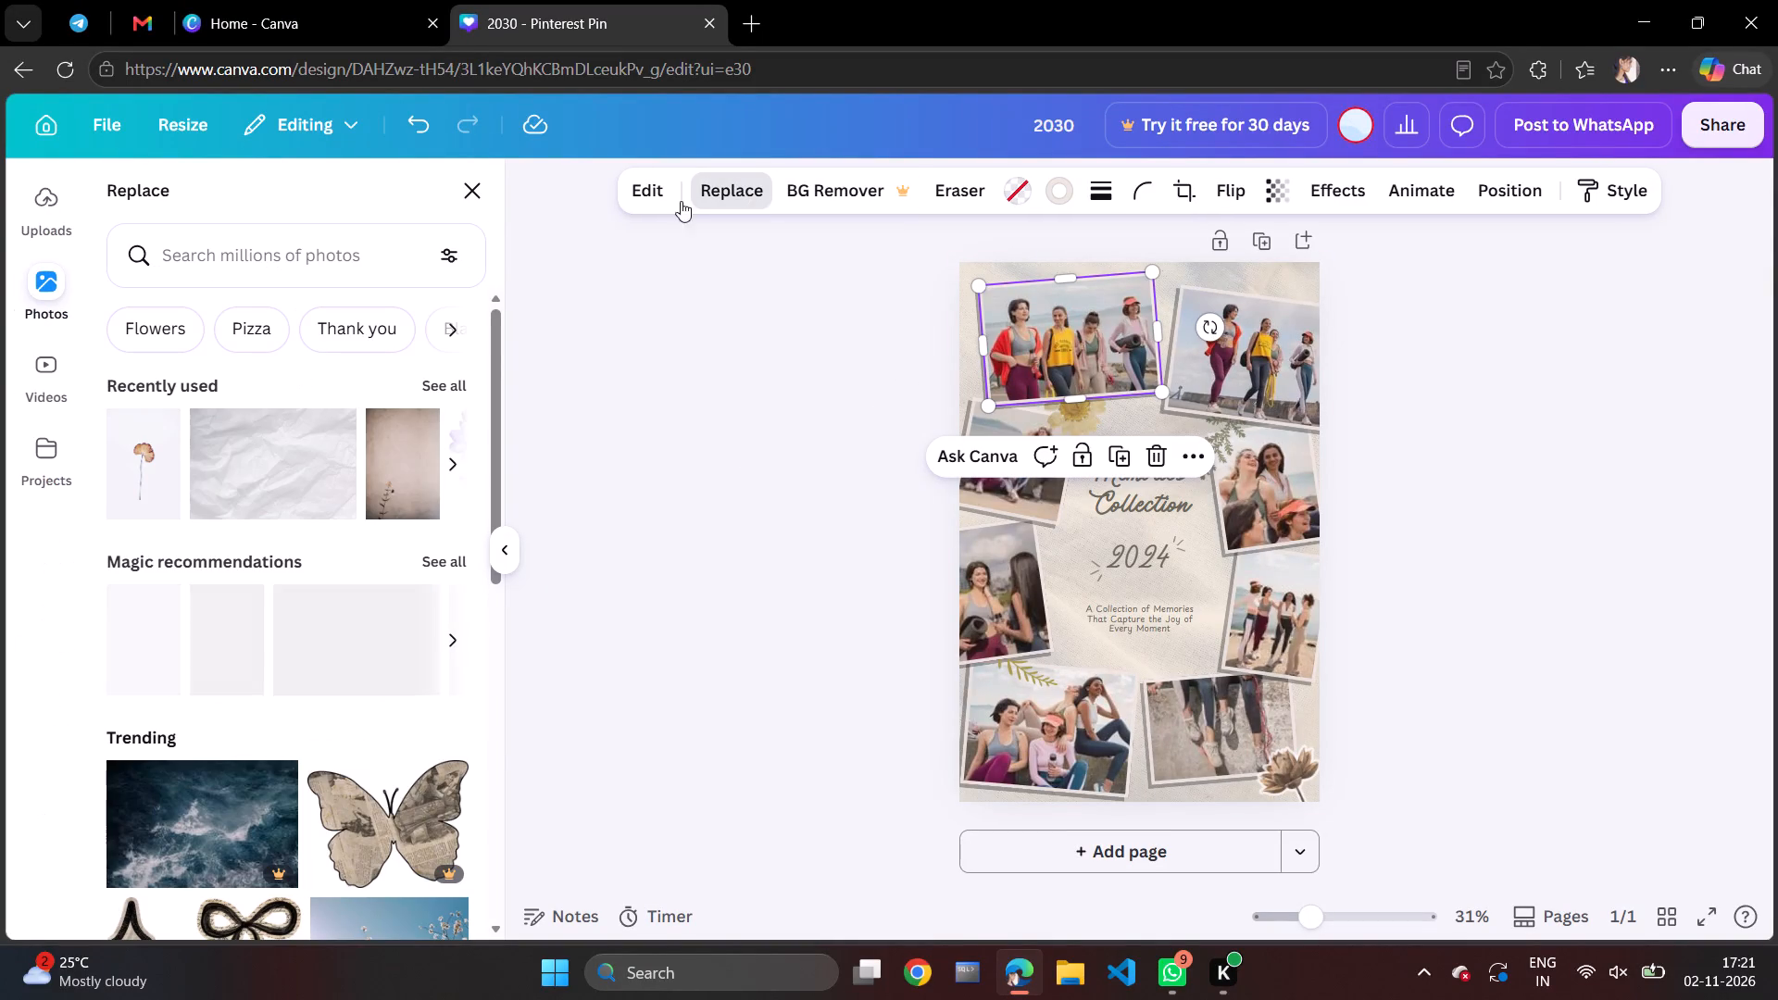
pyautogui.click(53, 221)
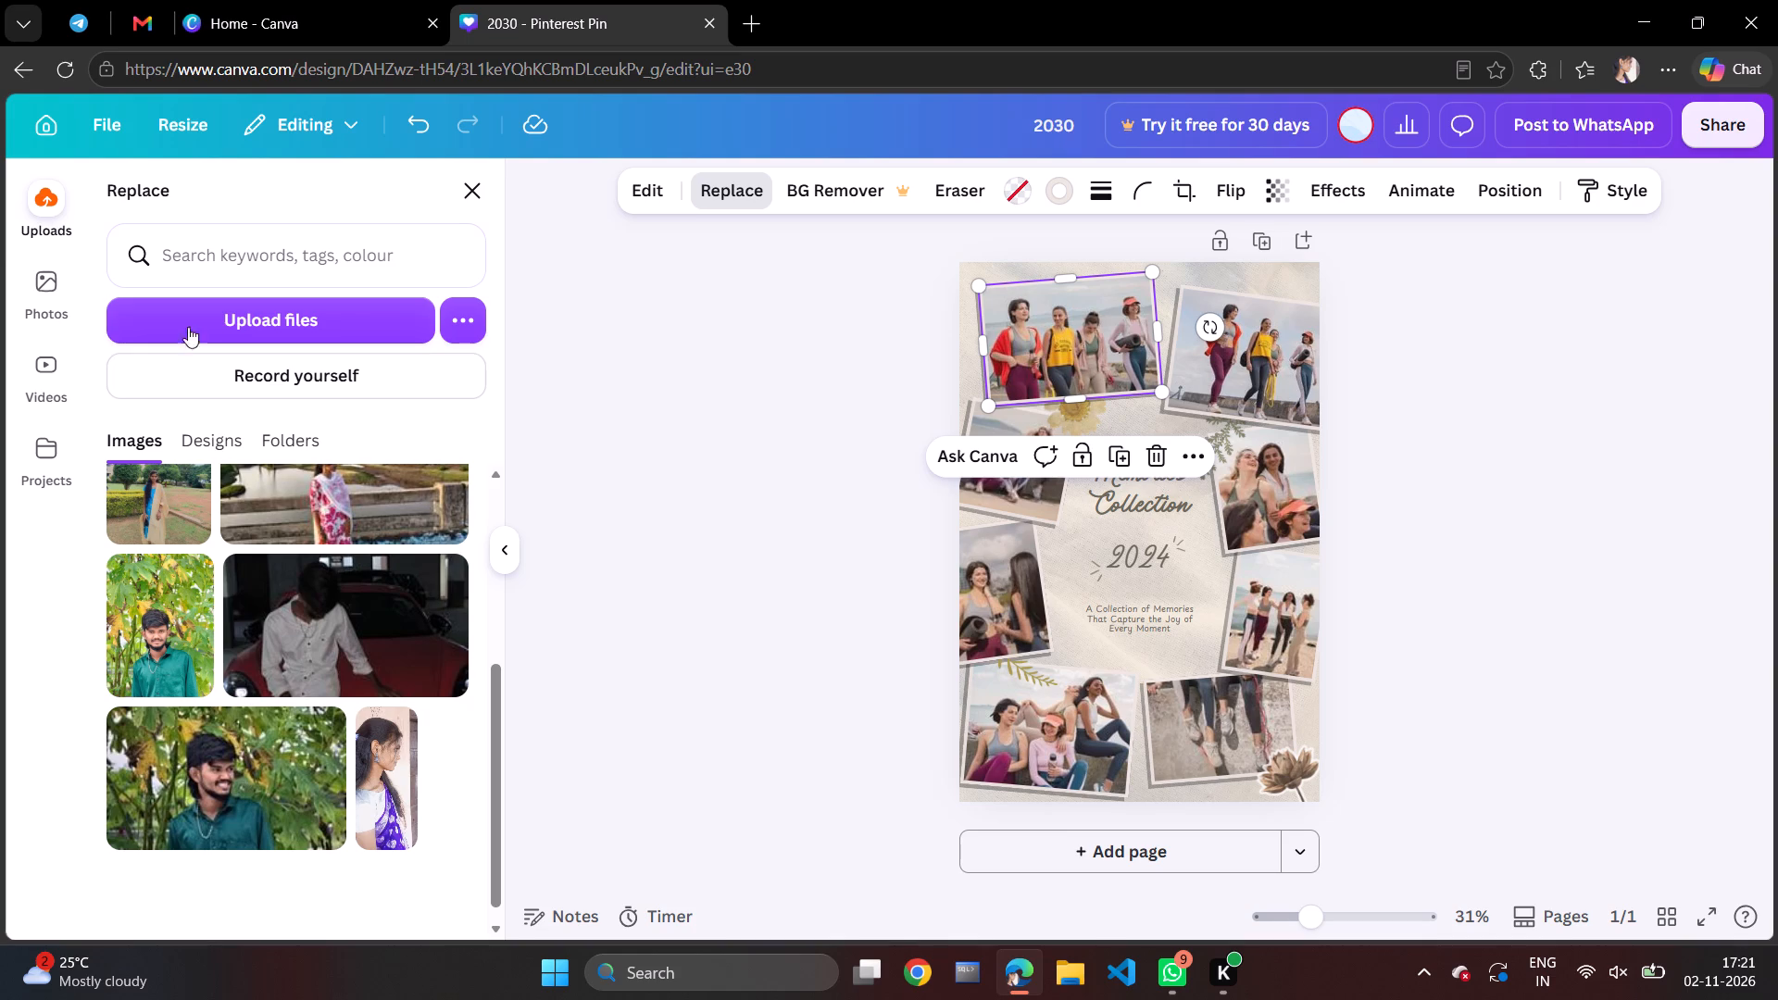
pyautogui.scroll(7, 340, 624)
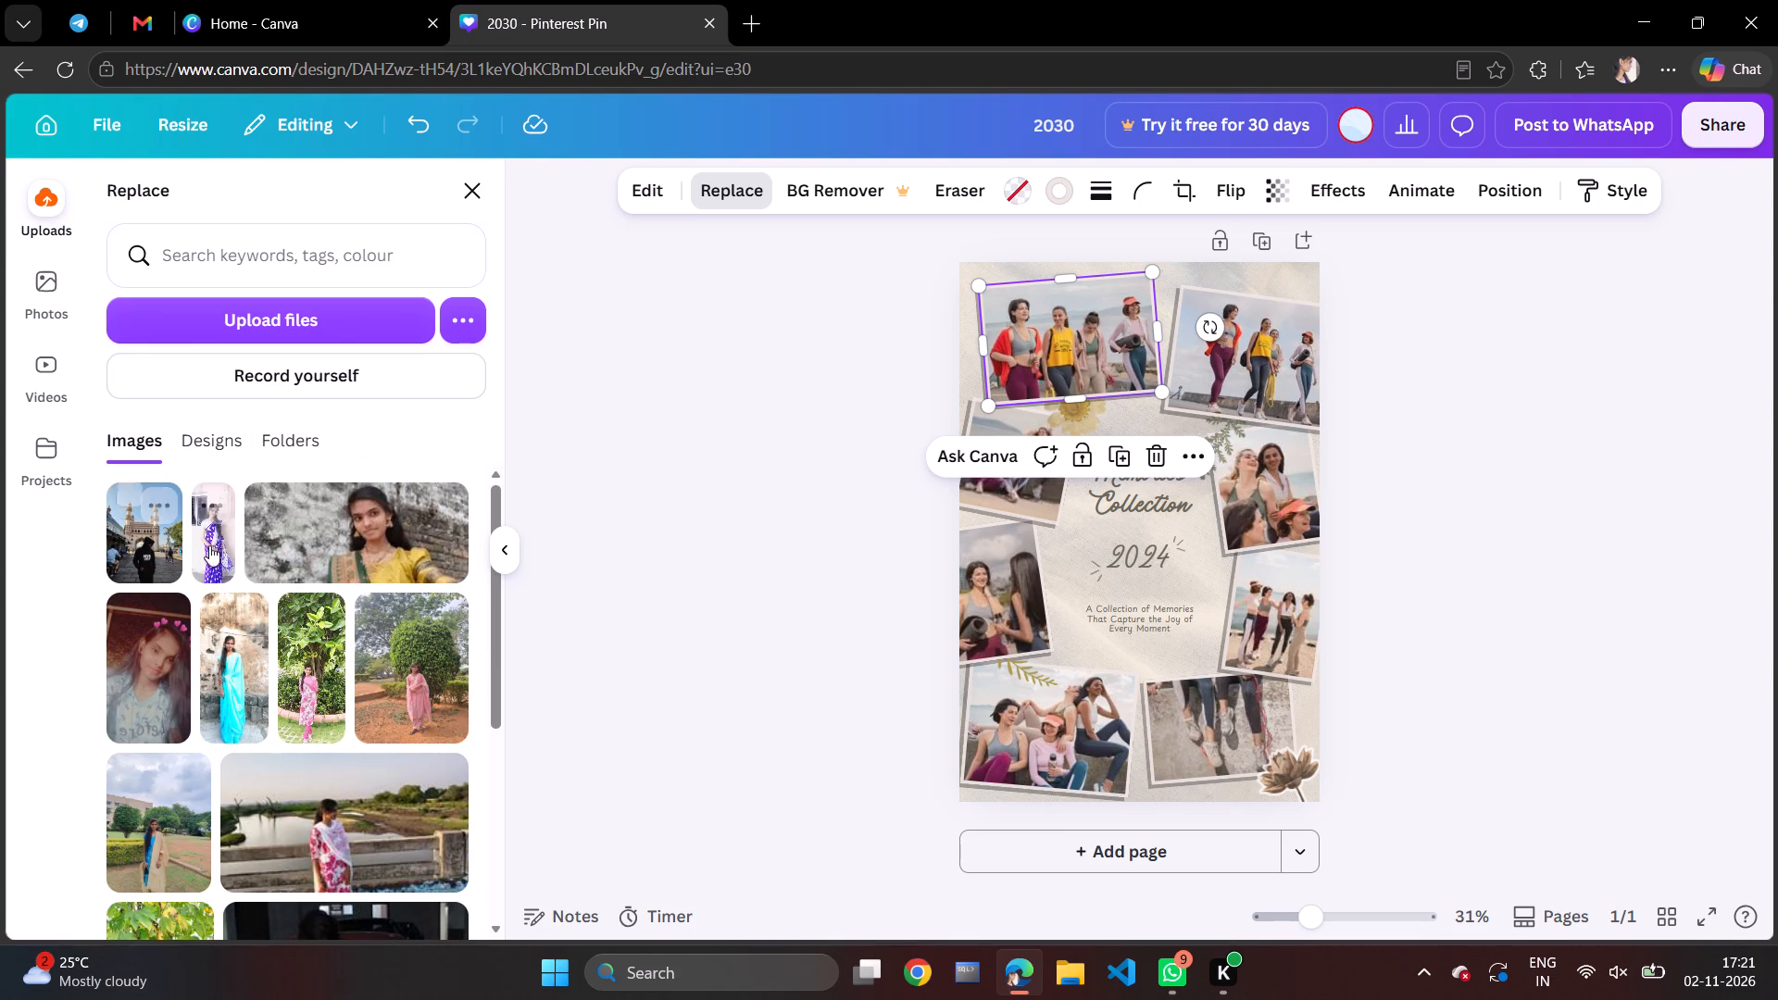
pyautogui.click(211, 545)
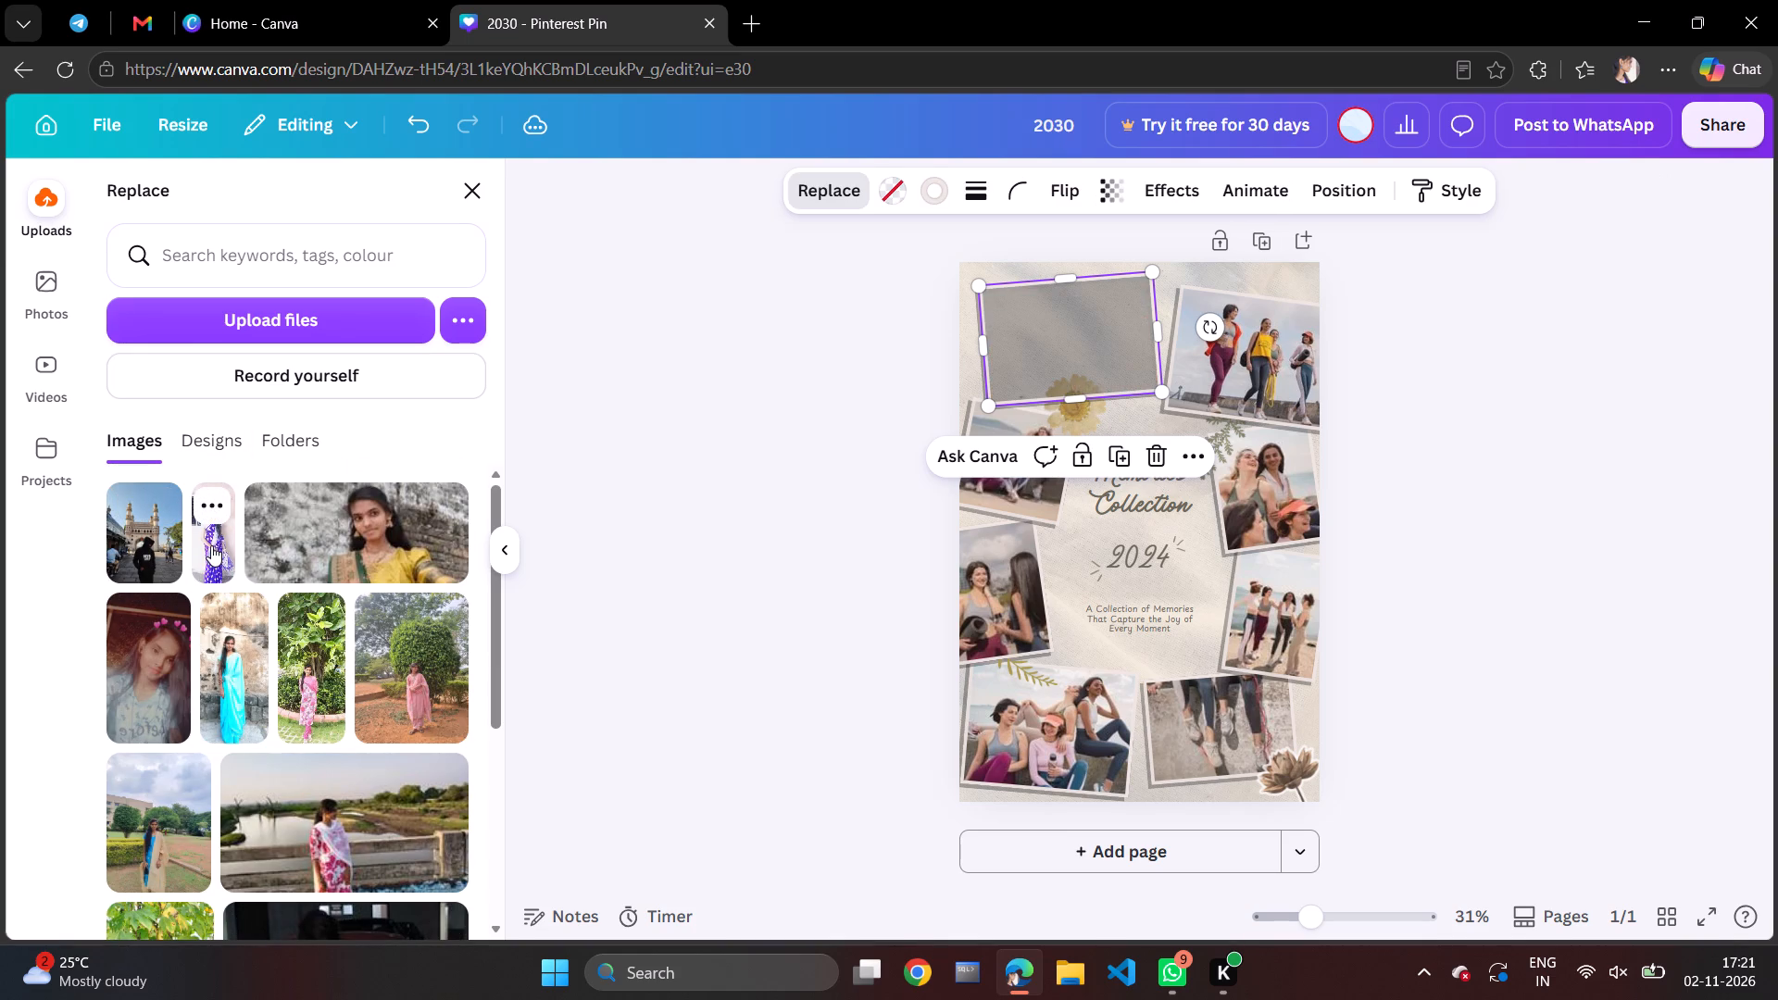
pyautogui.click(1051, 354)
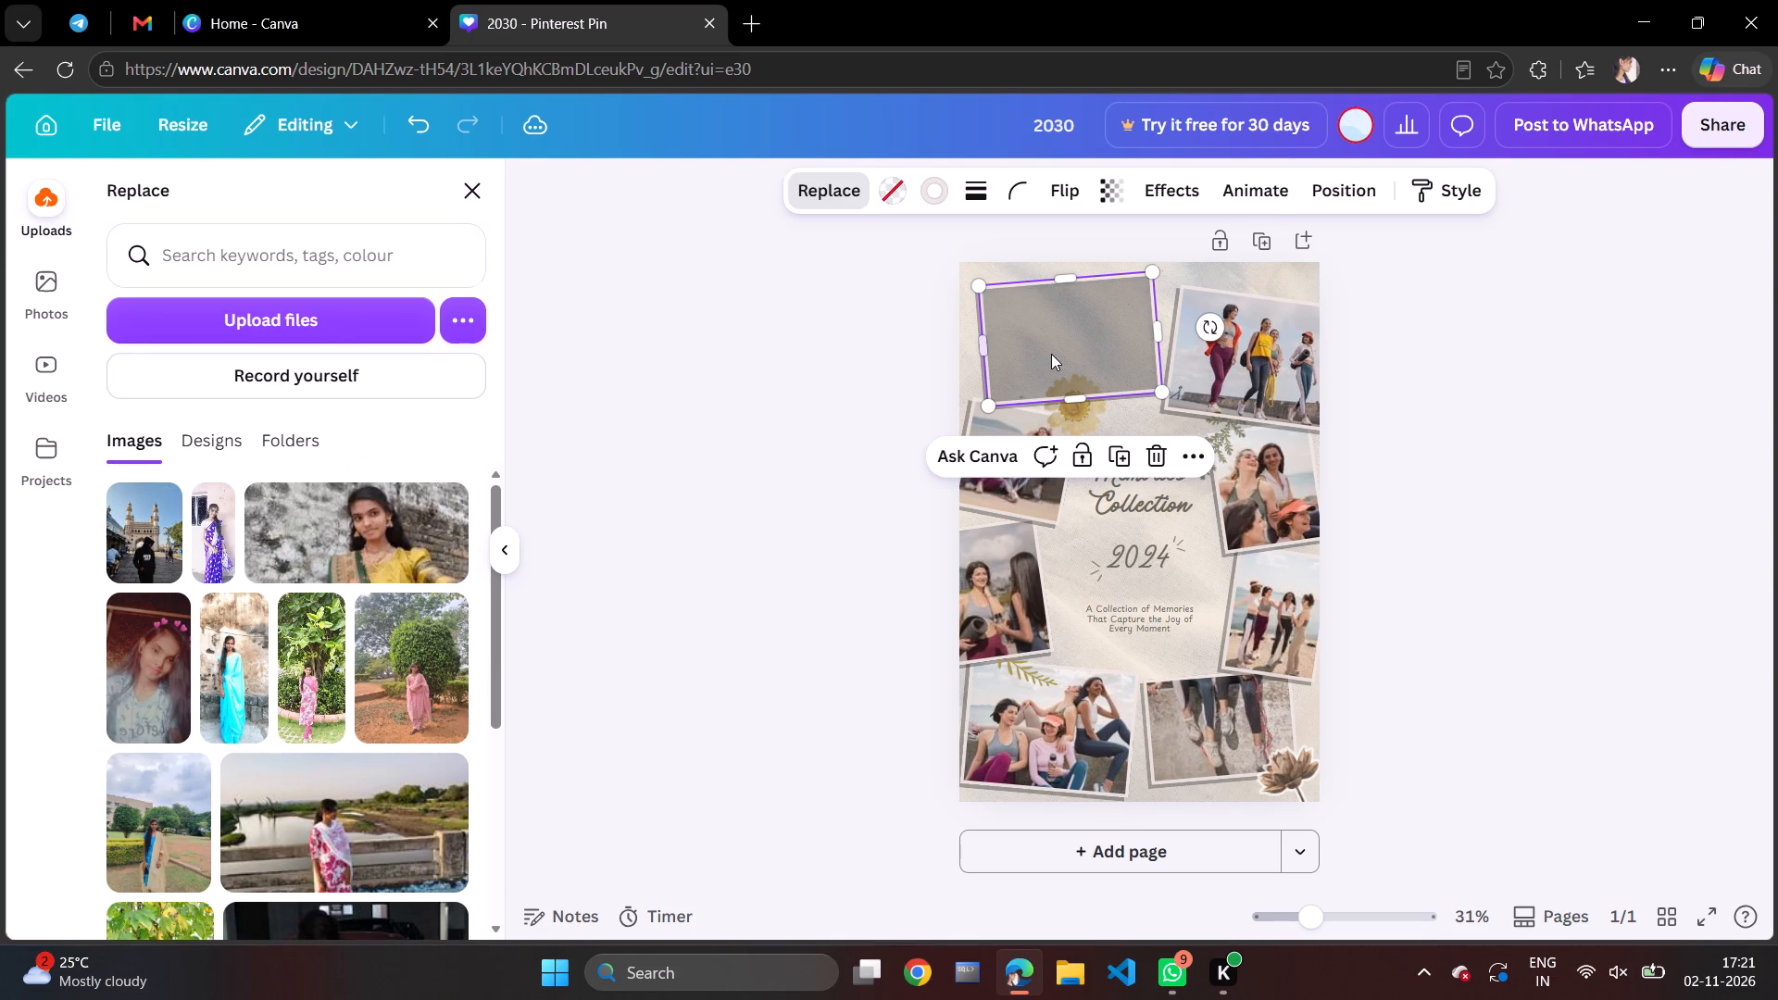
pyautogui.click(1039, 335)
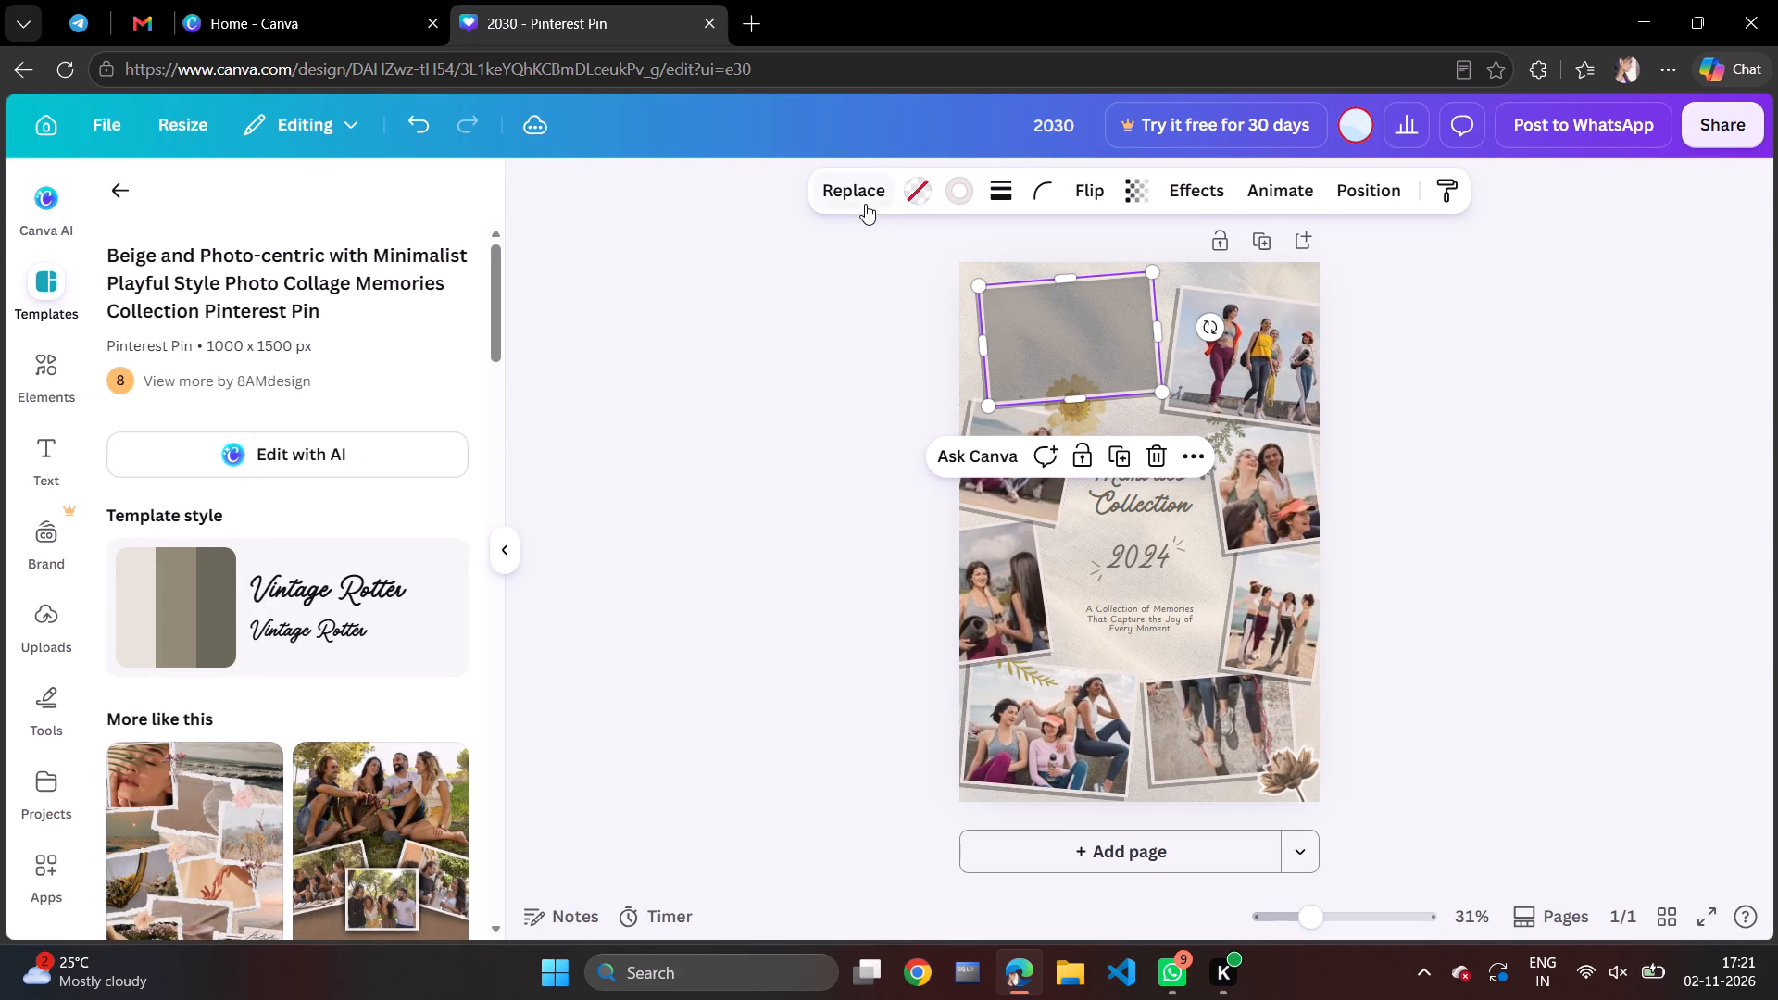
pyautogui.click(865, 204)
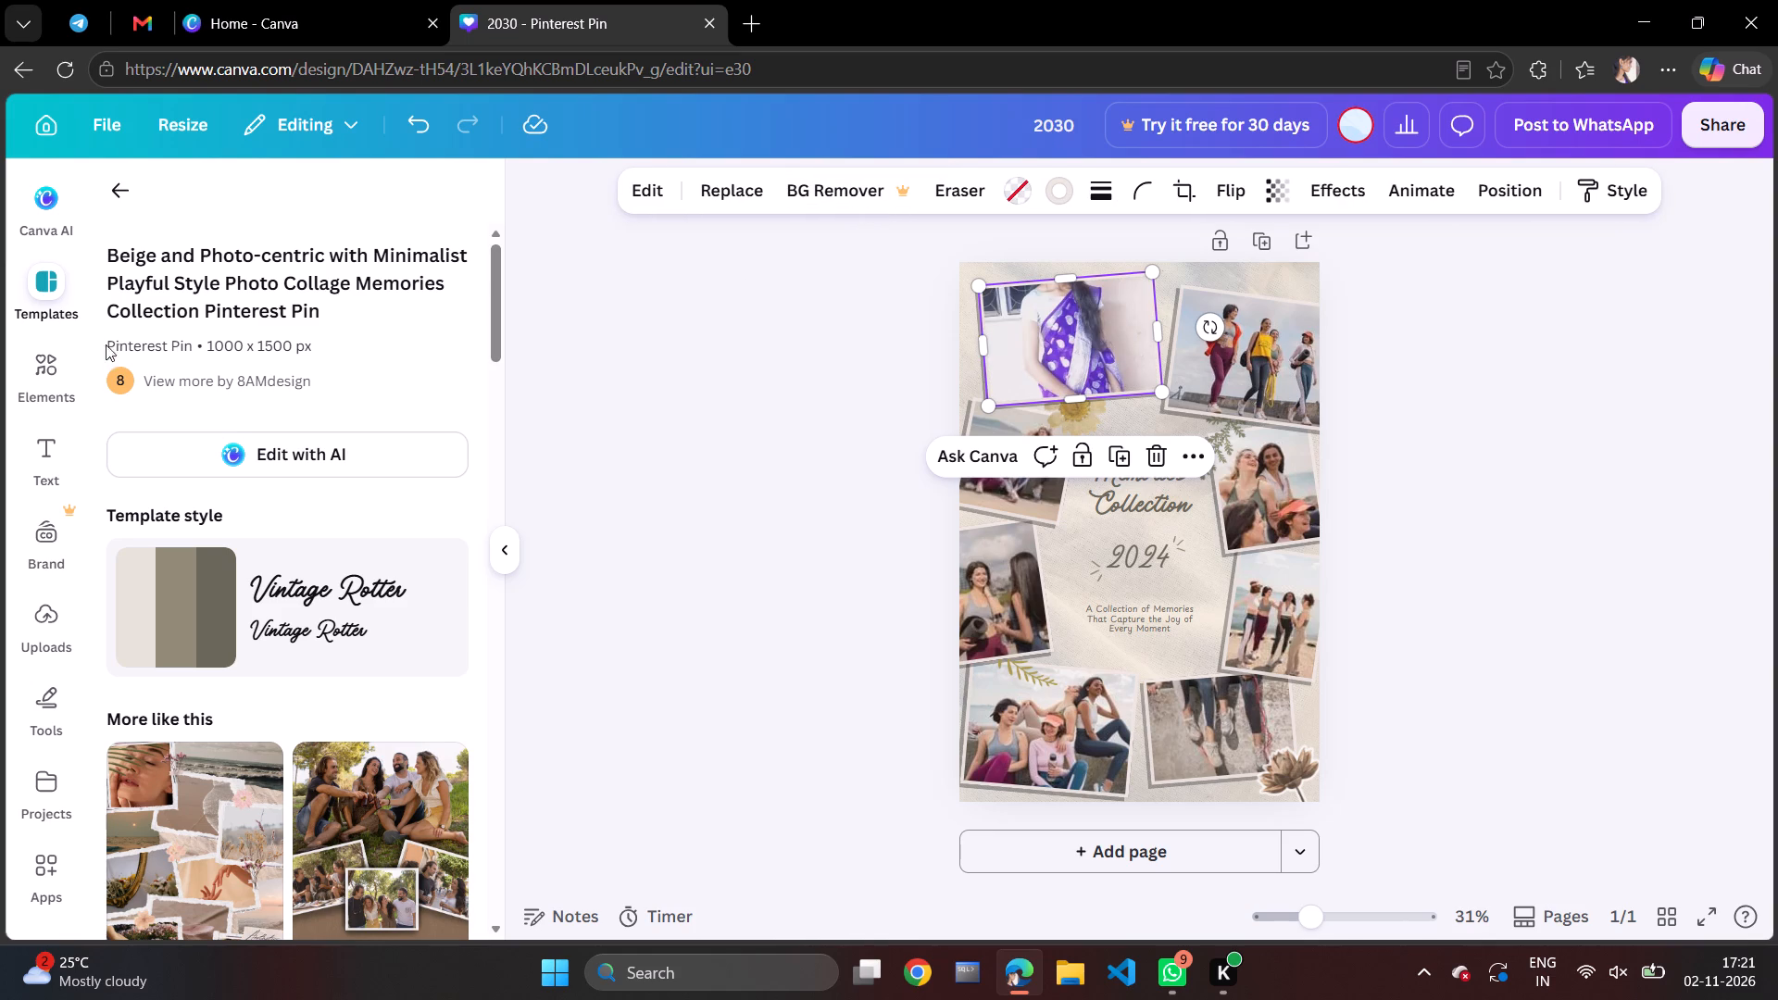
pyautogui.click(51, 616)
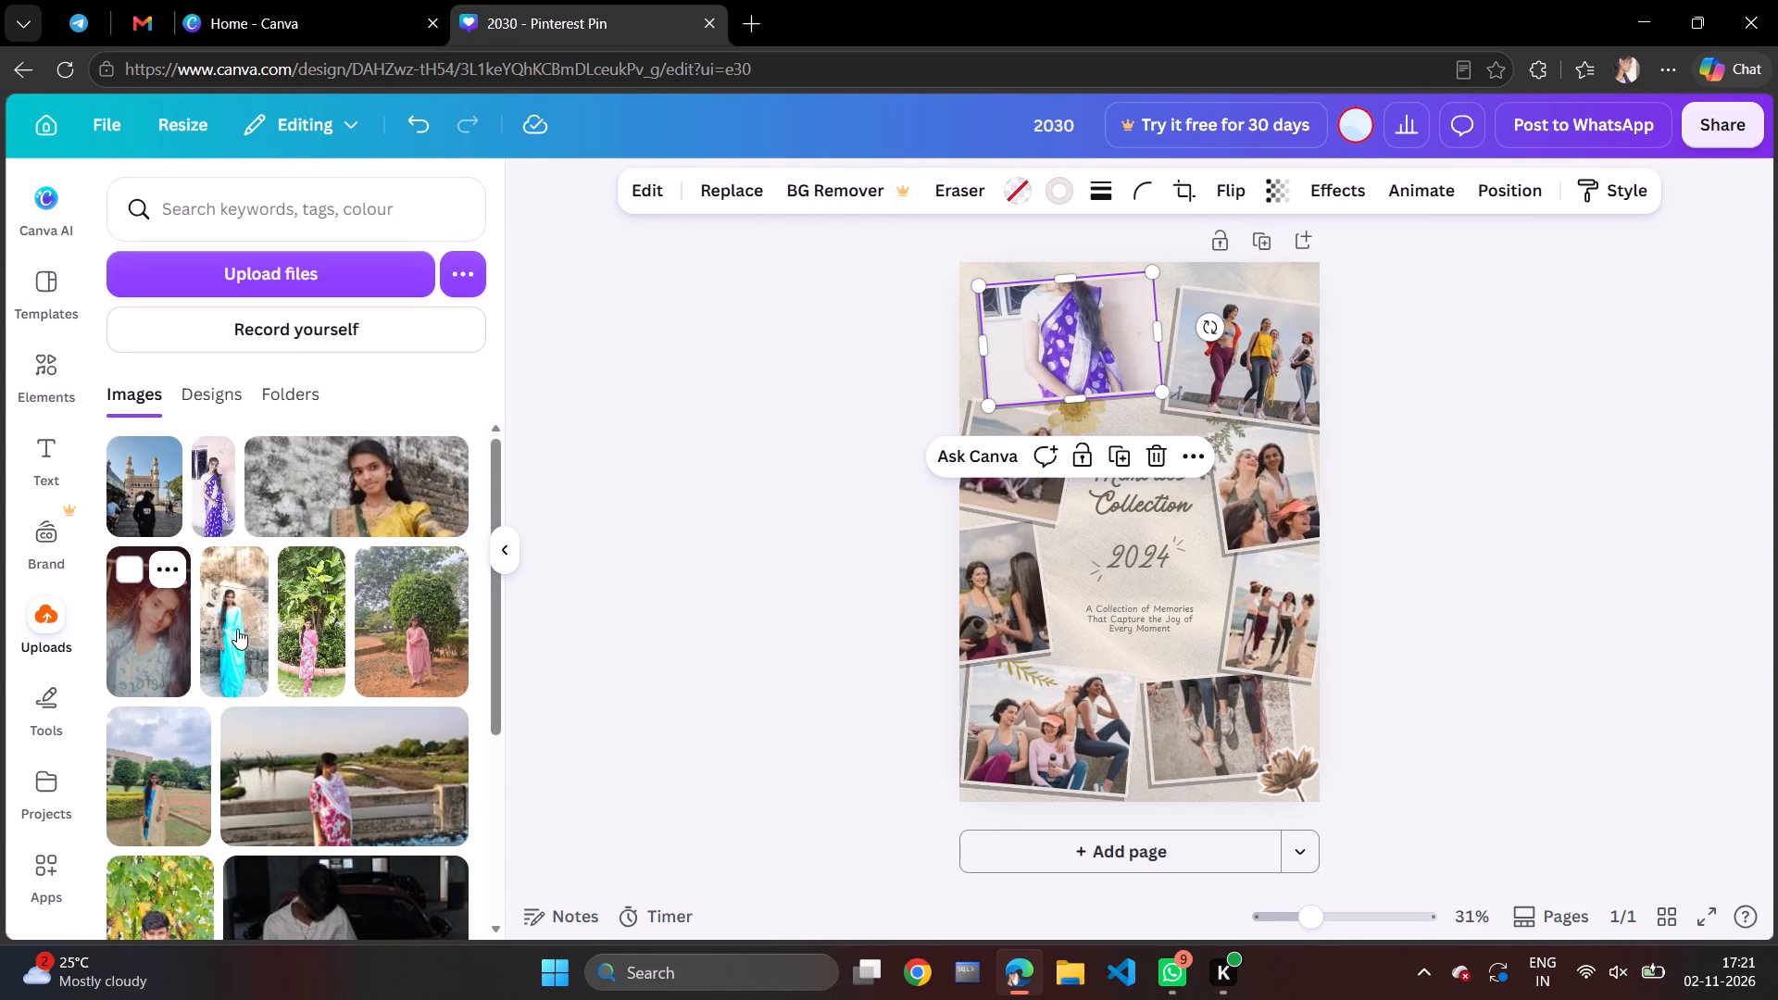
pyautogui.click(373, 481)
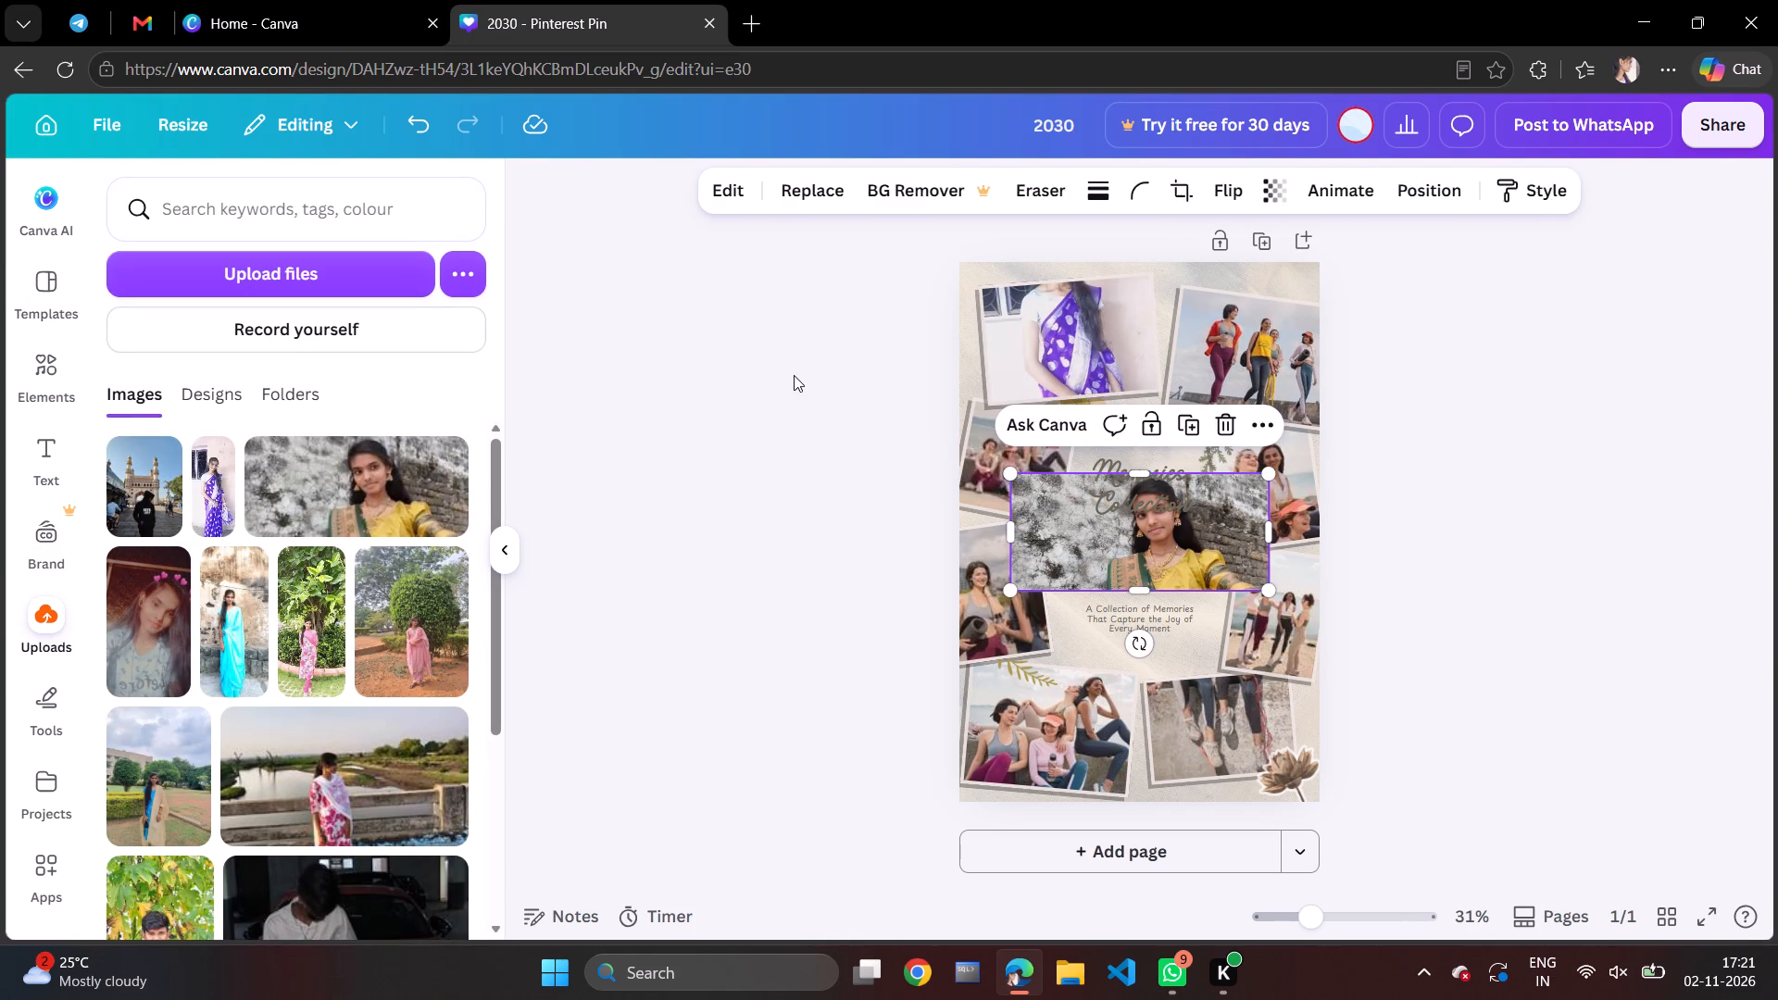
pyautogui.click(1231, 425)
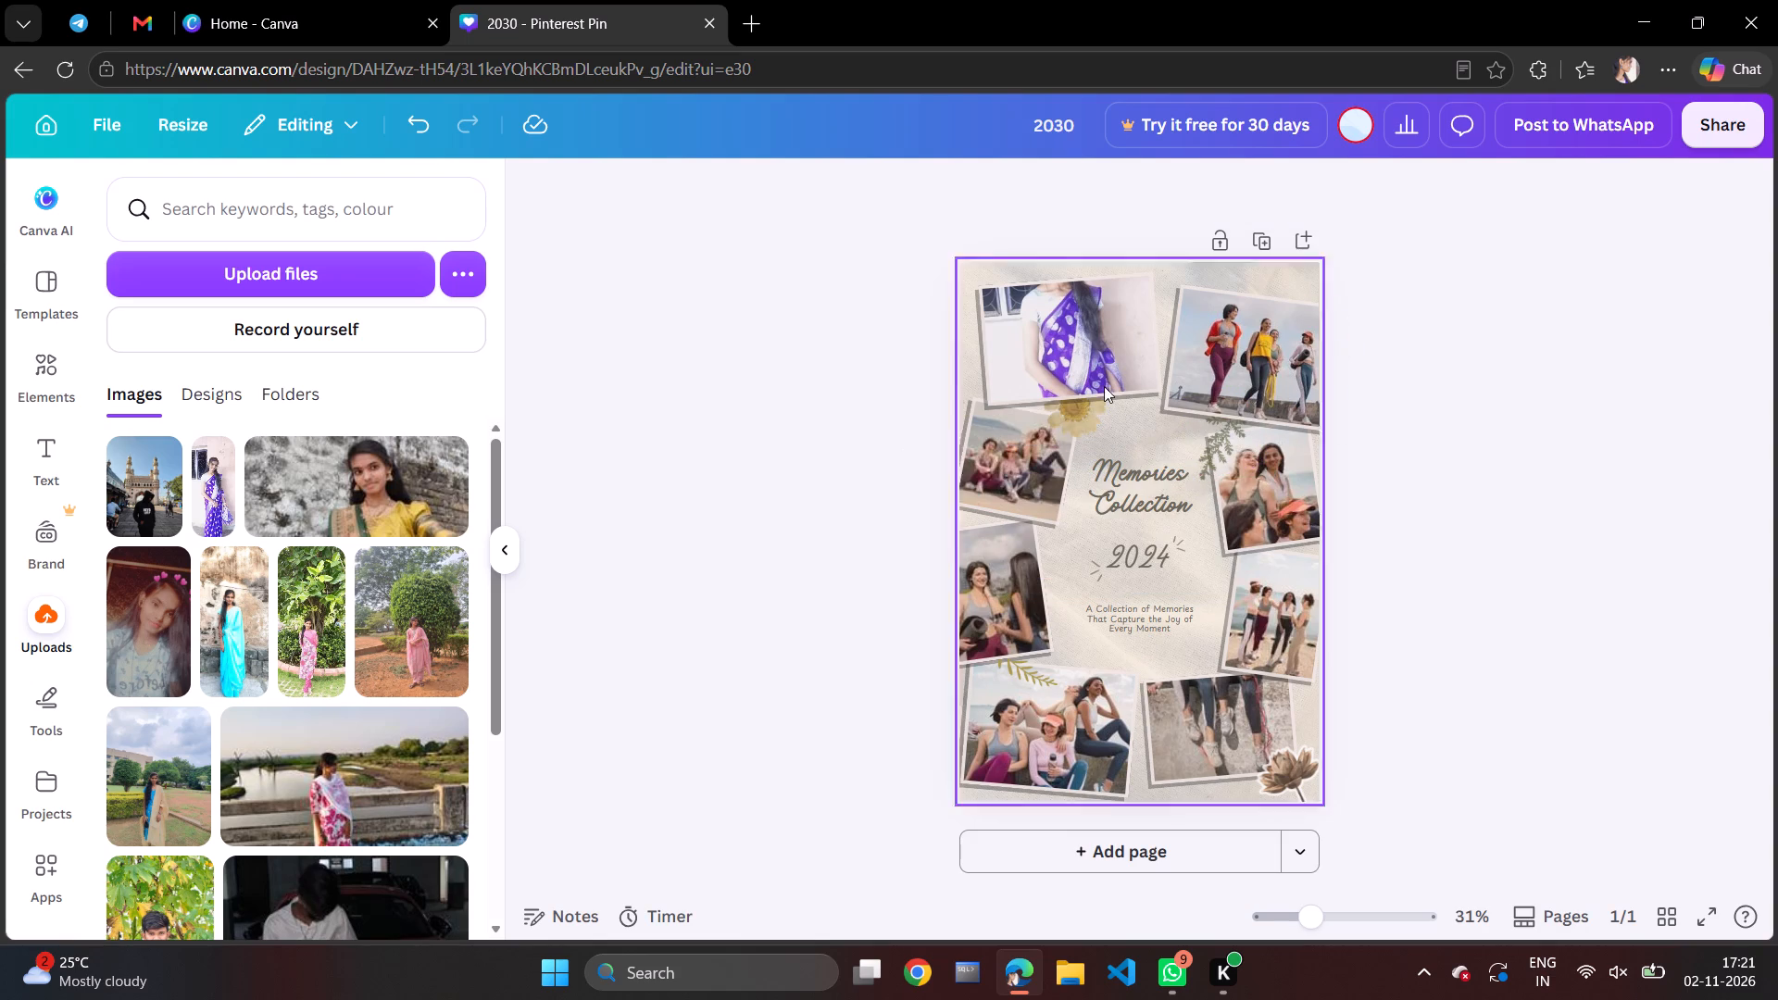
# Replace the purple sari photo in the collage's top-left frame with the uploaded portrait of the woman in yellow.
pyautogui.click(1041, 368)
pyautogui.click(736, 188)
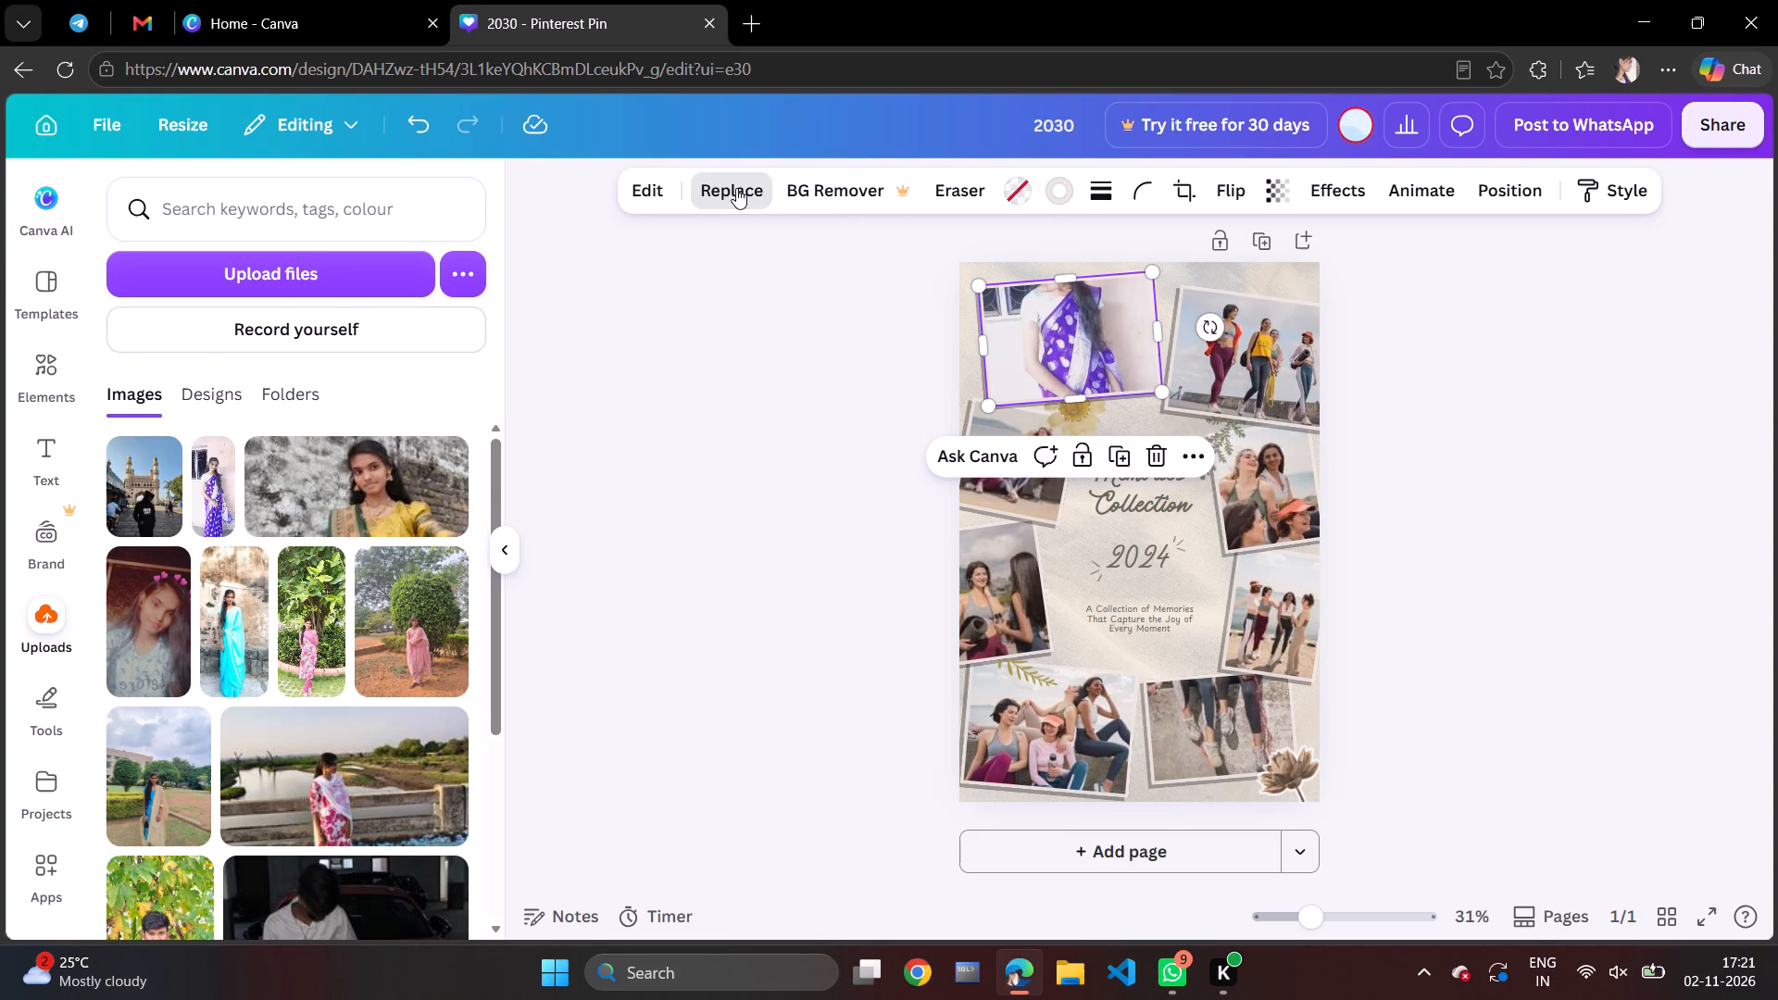
pyautogui.click(385, 539)
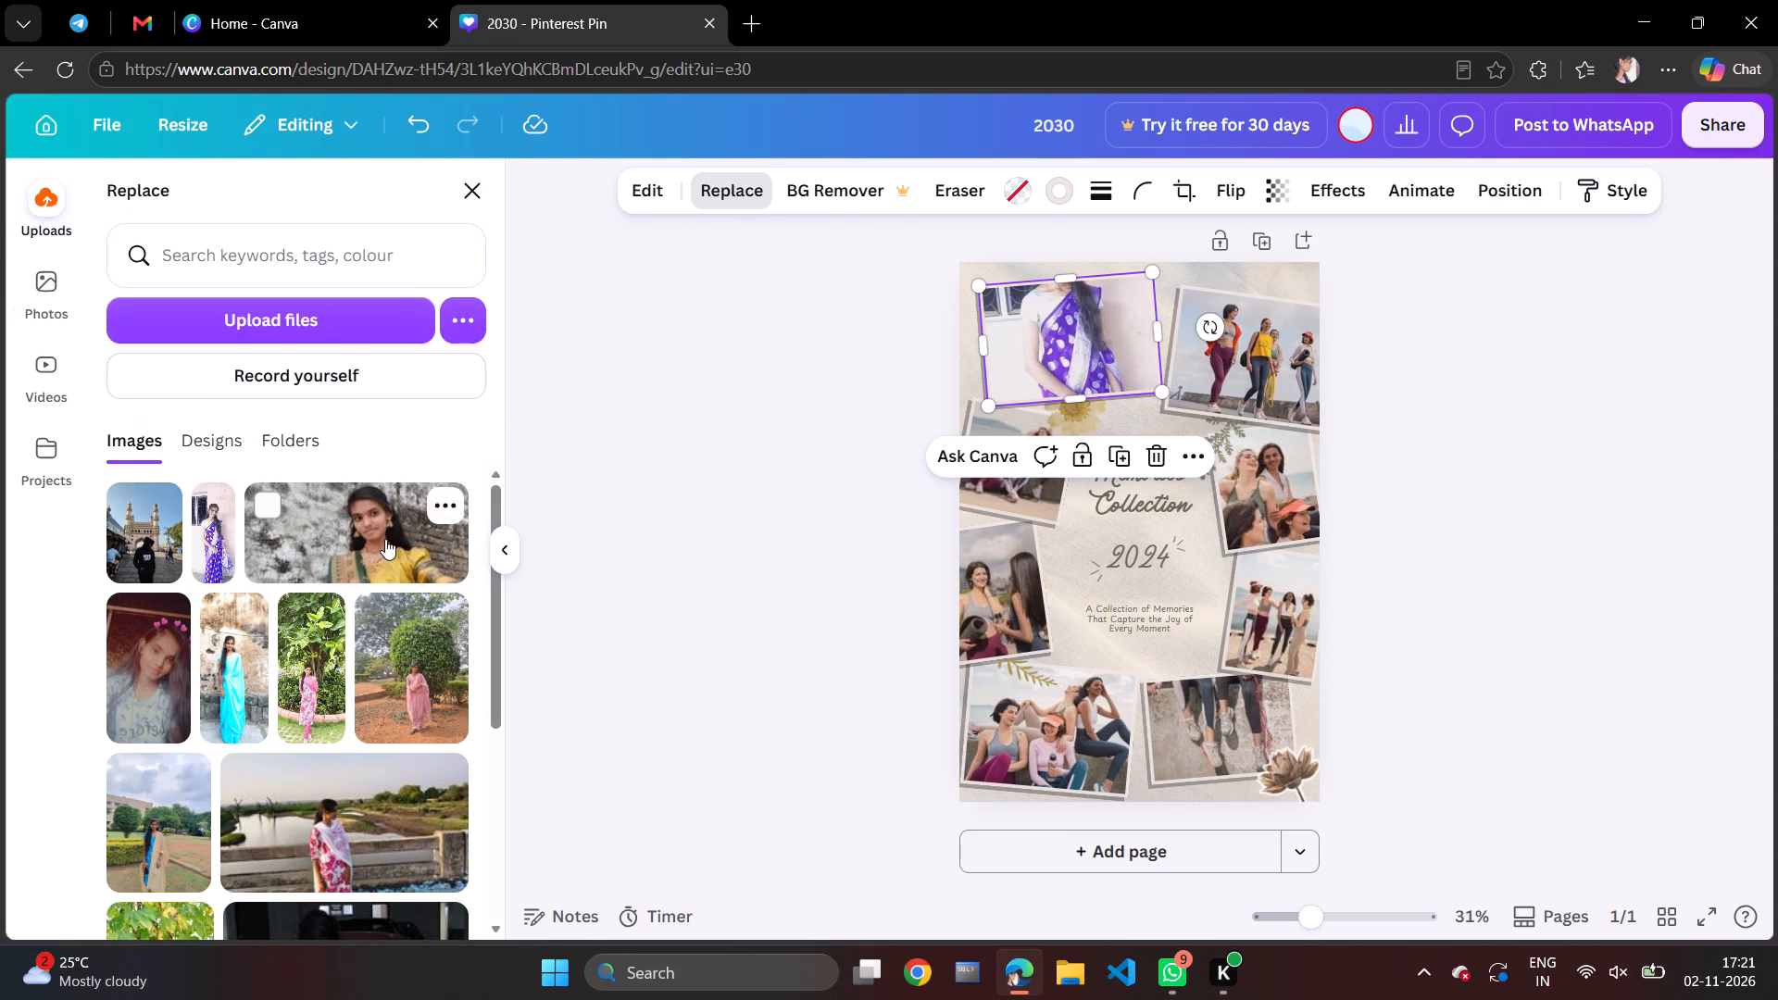
# Replace the collage's top-right group photo with the uploaded picture of the woman standing by the river.
pyautogui.click(1253, 349)
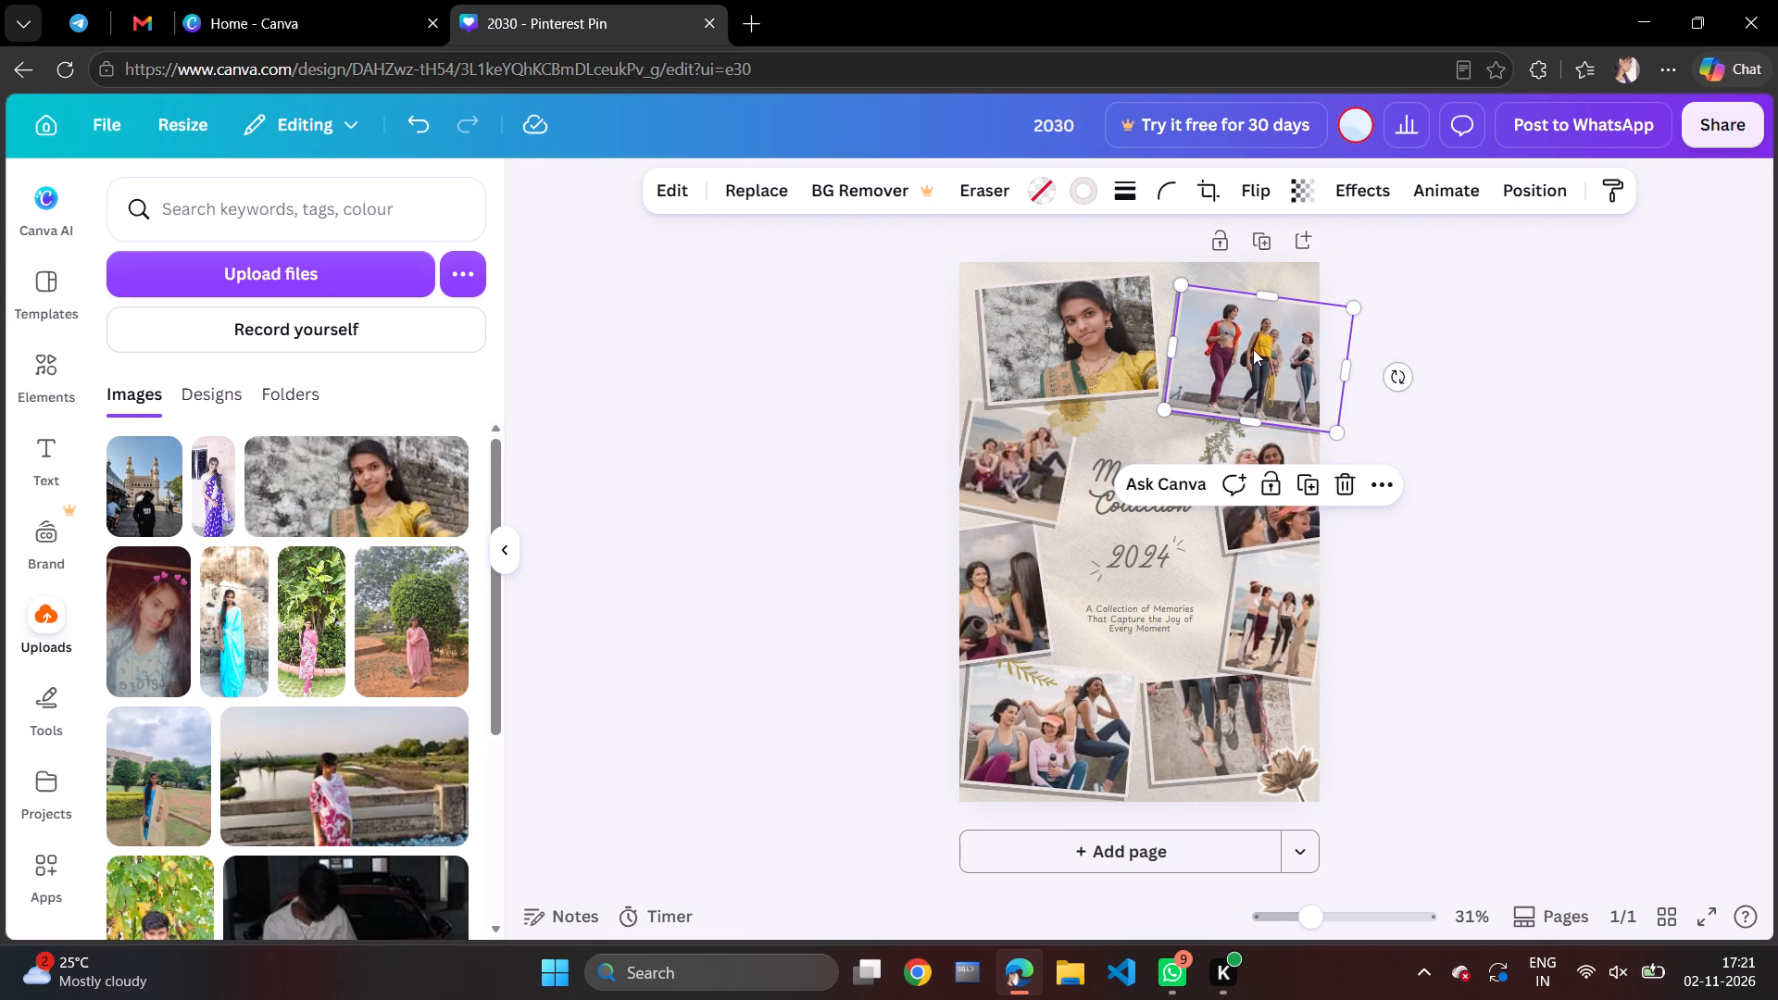
pyautogui.click(739, 189)
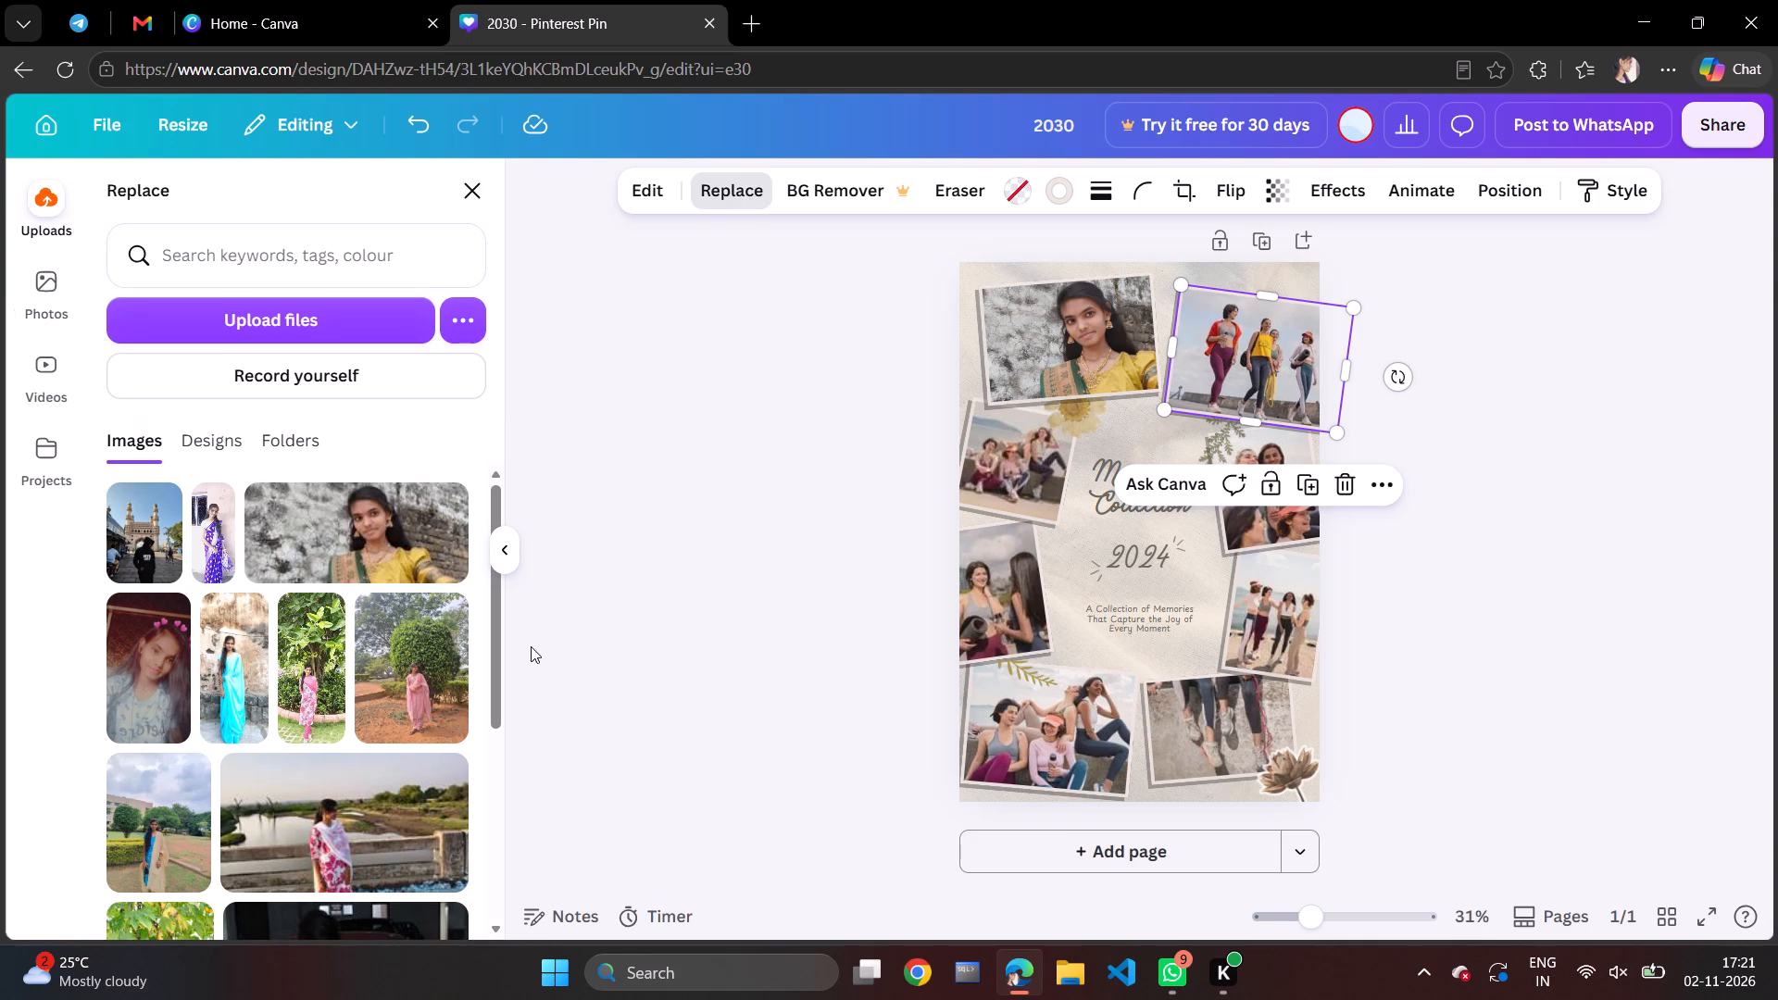
pyautogui.click(353, 801)
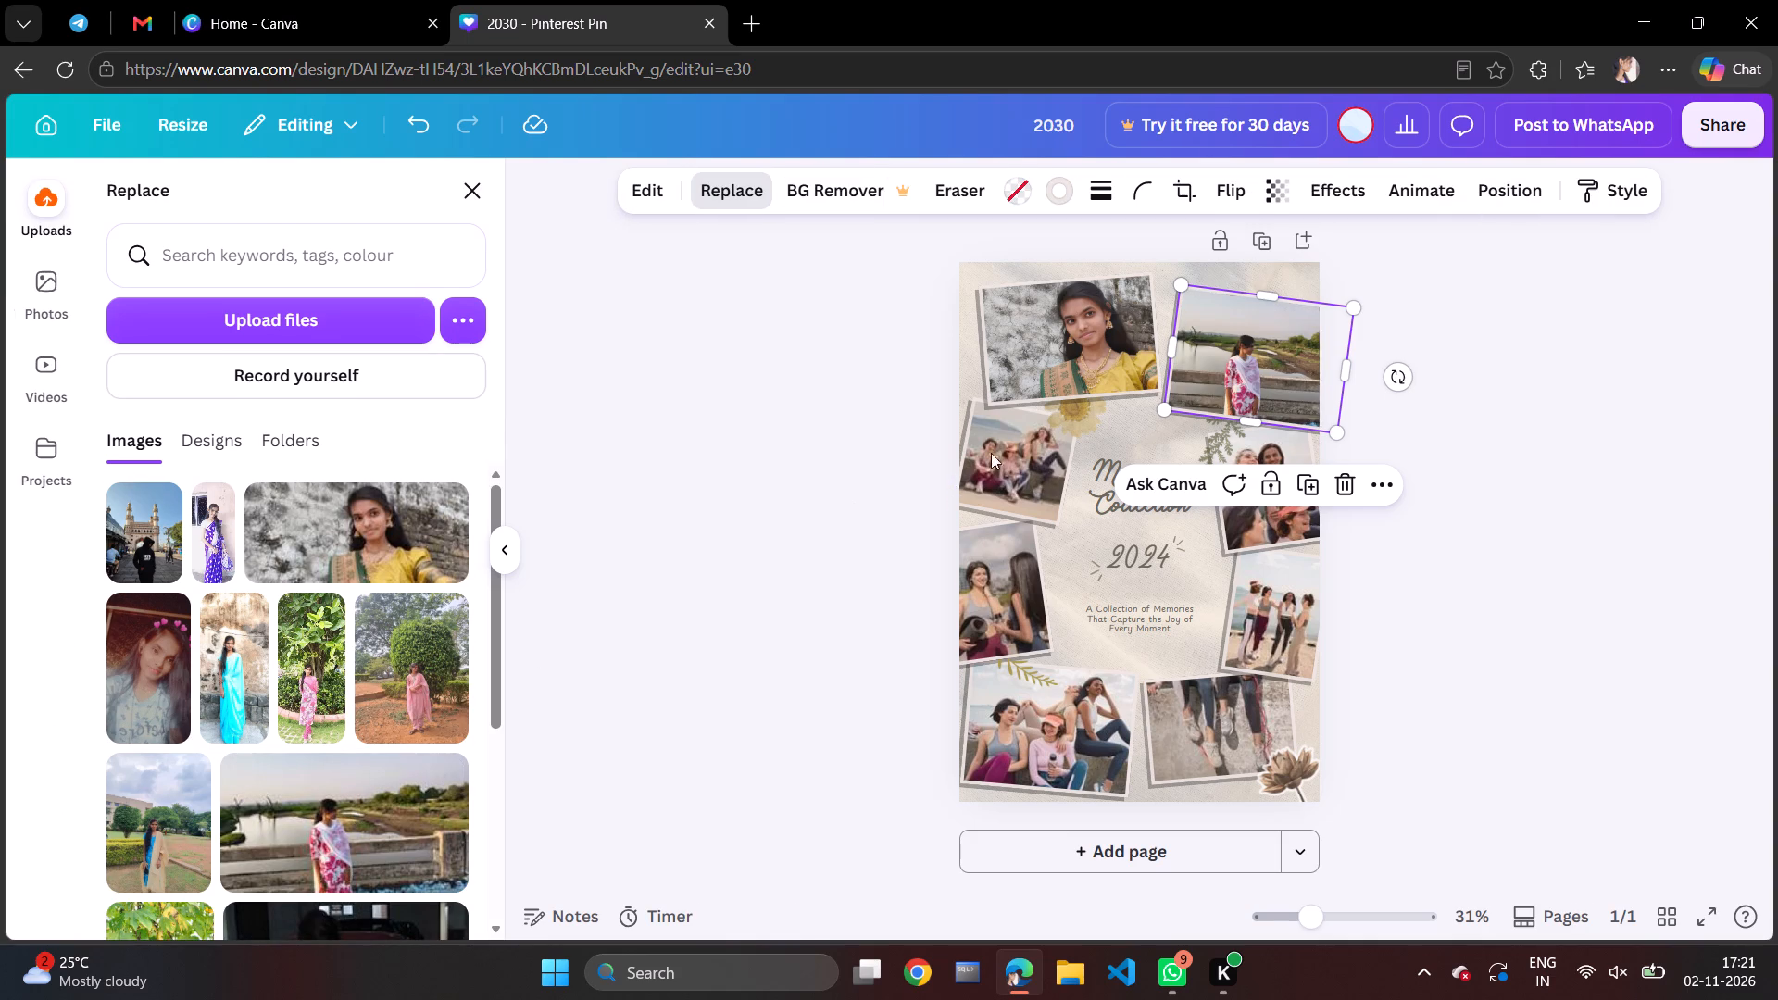
# Replace the group photo below the yellow portrait with the uploaded picture of the woman in pink under the leafy green tree.
pyautogui.click(995, 461)
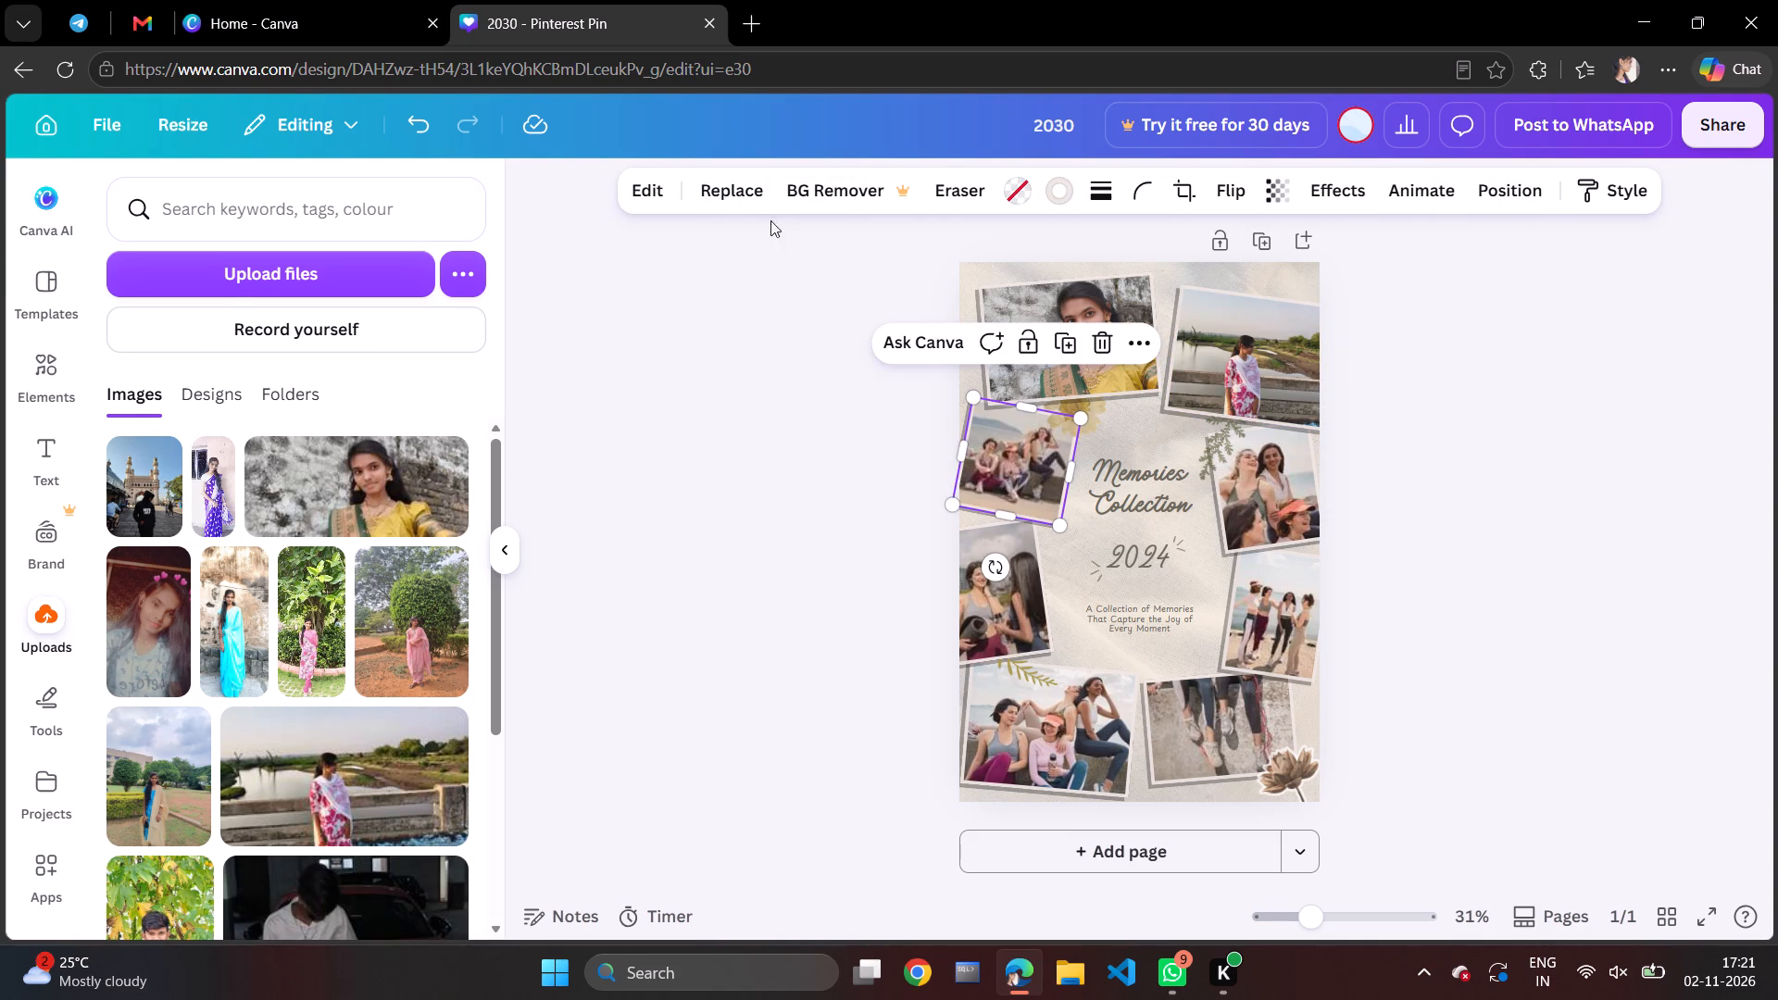
pyautogui.click(741, 202)
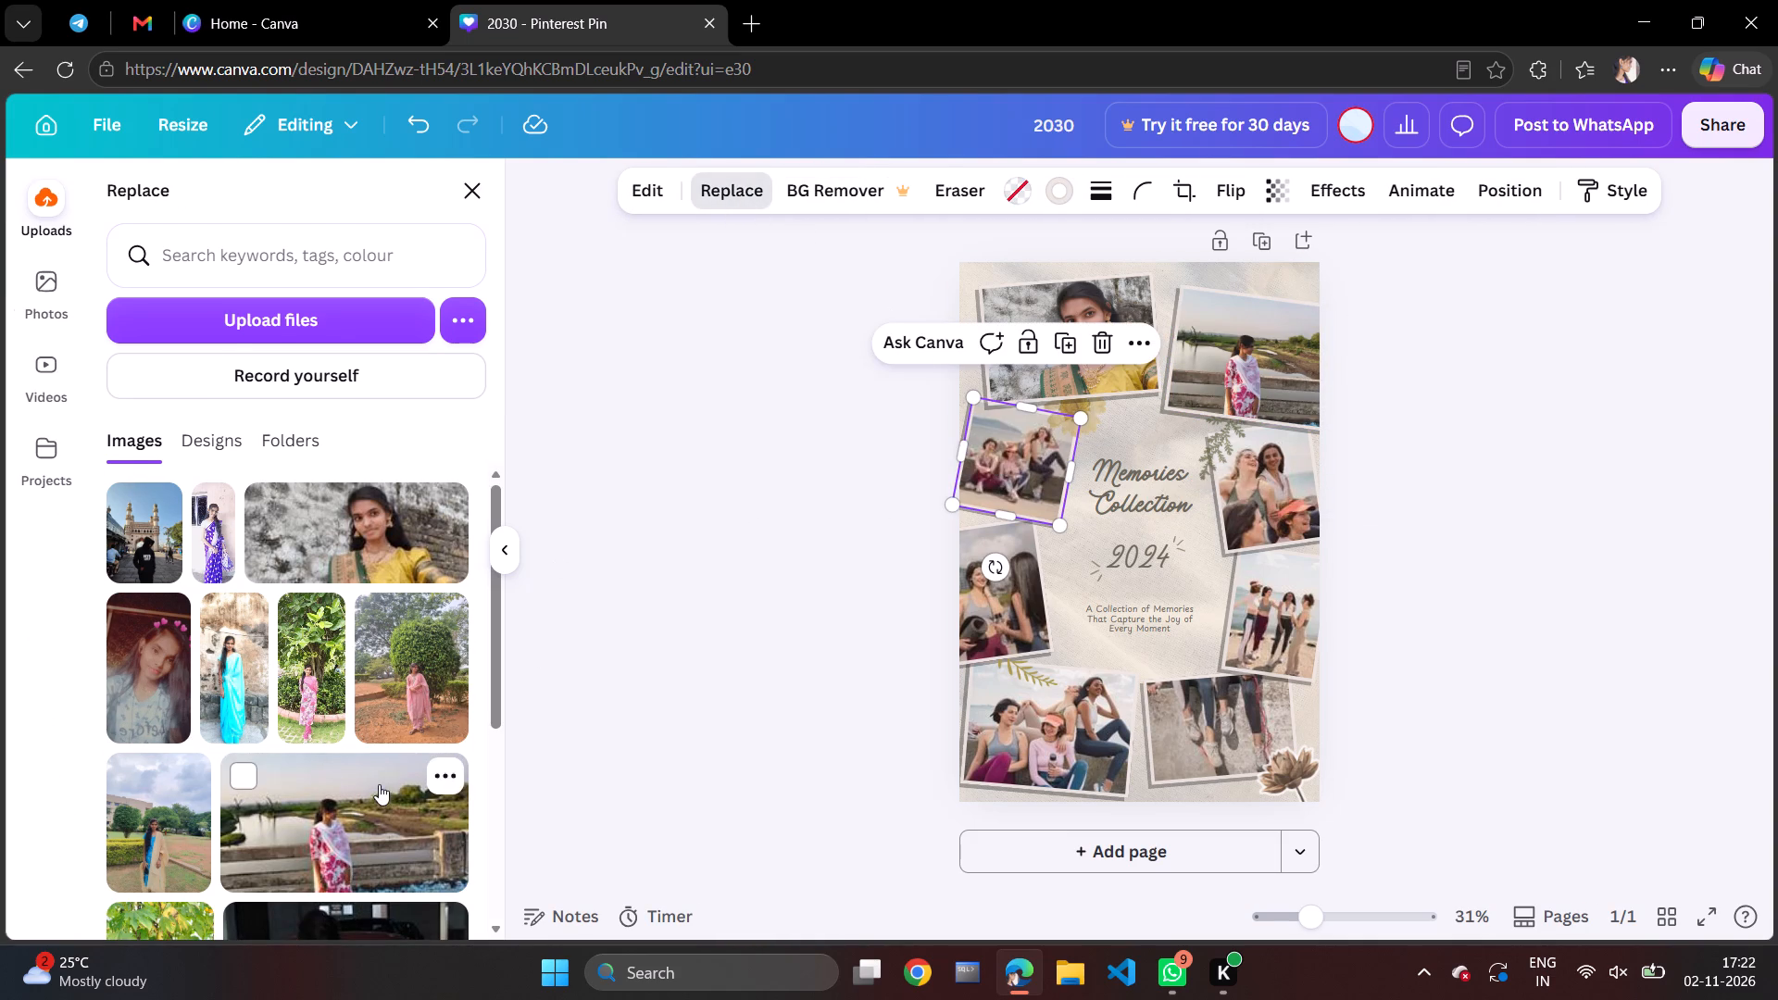
pyautogui.click(307, 698)
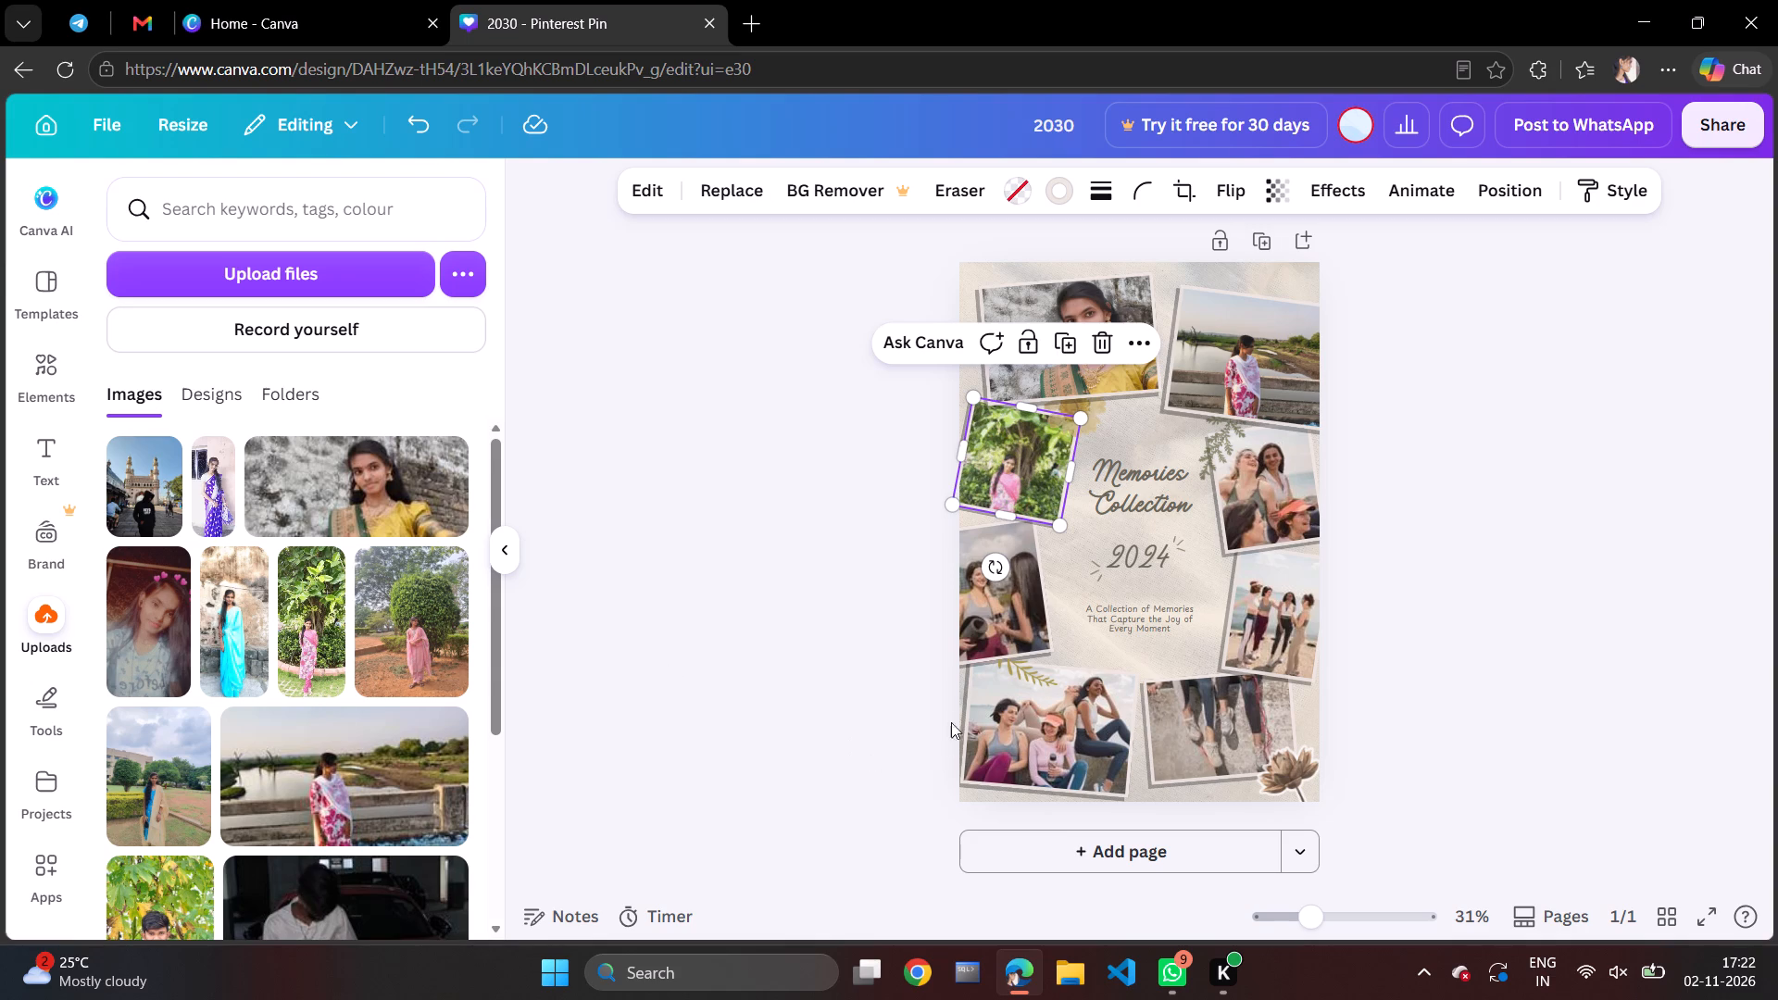
# Replace the photo below the river picture with the uploaded picture of the woman in the purple sari.
pyautogui.click(1261, 513)
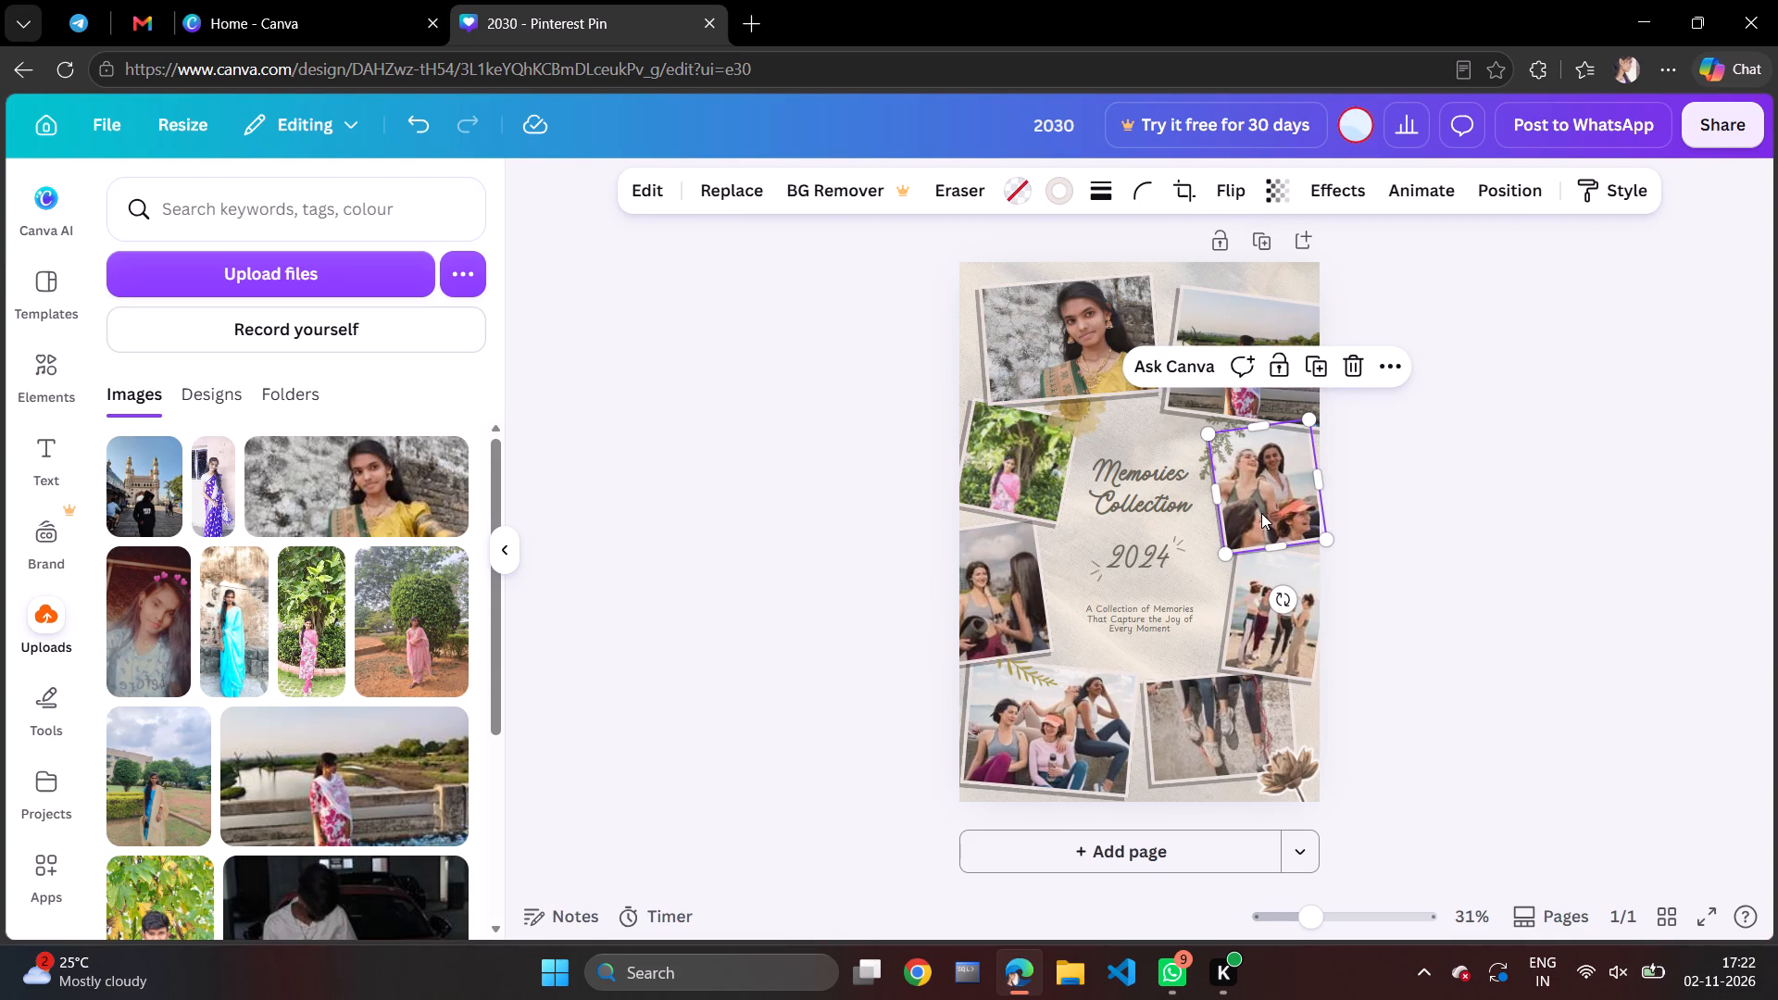
pyautogui.click(732, 185)
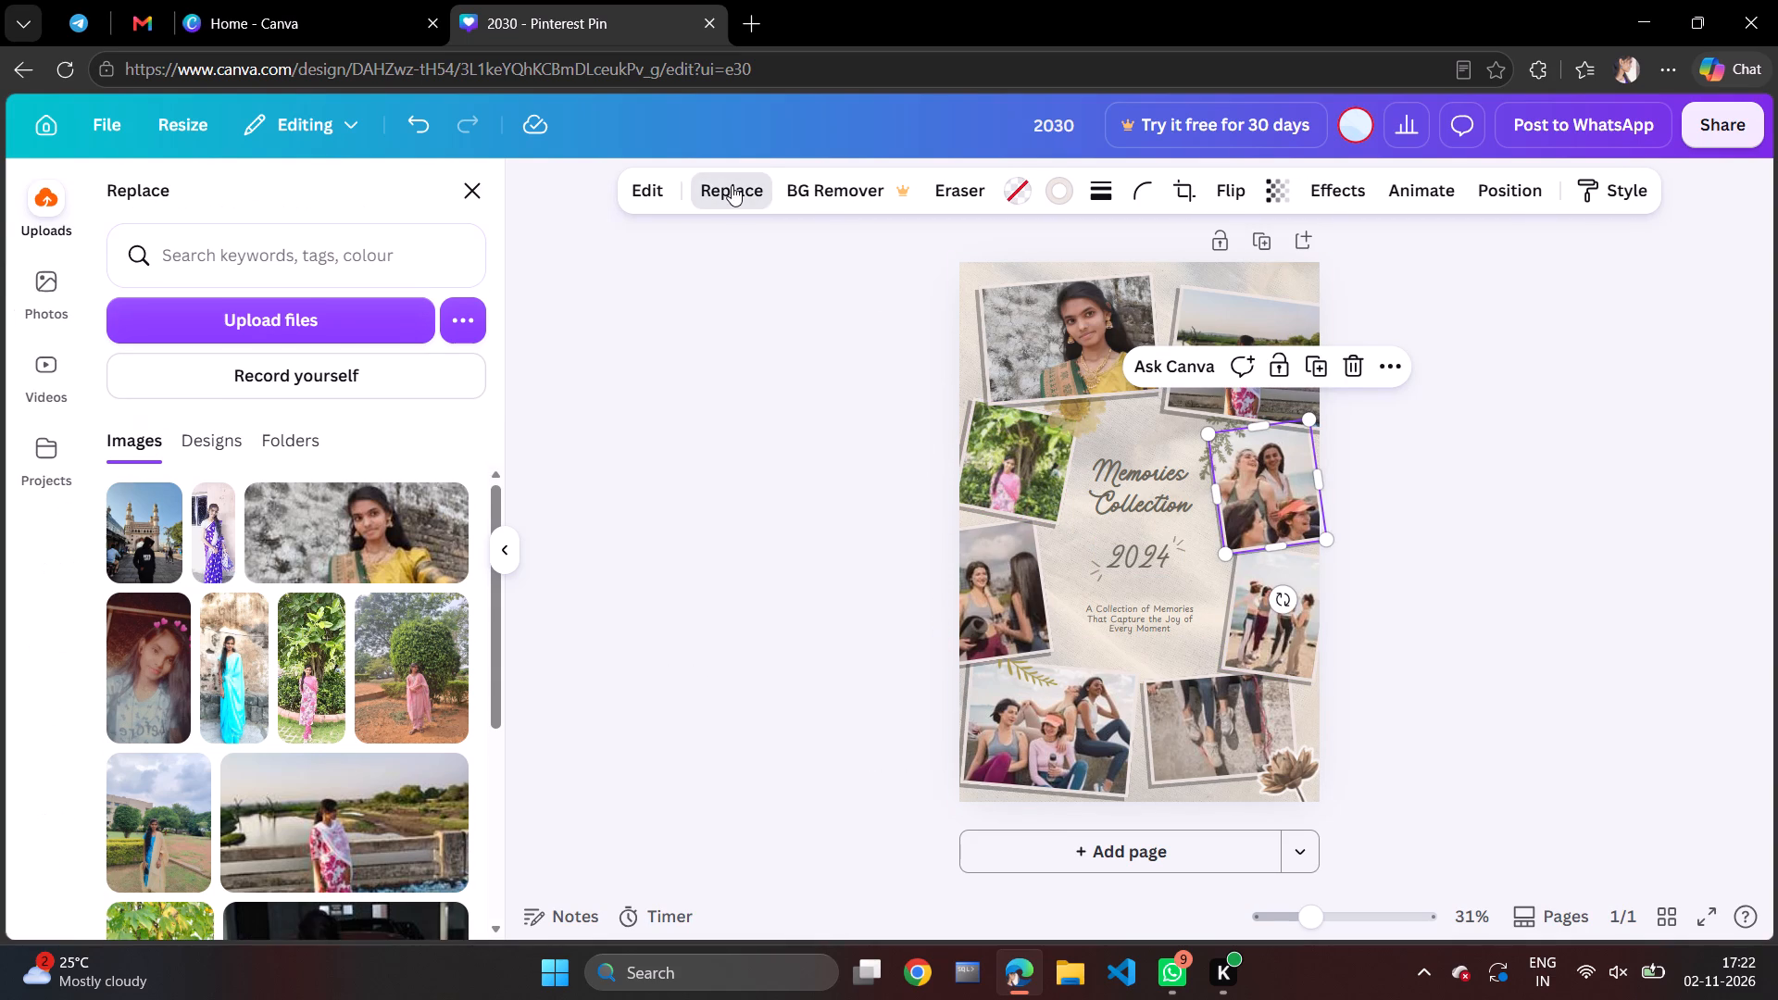
pyautogui.click(208, 528)
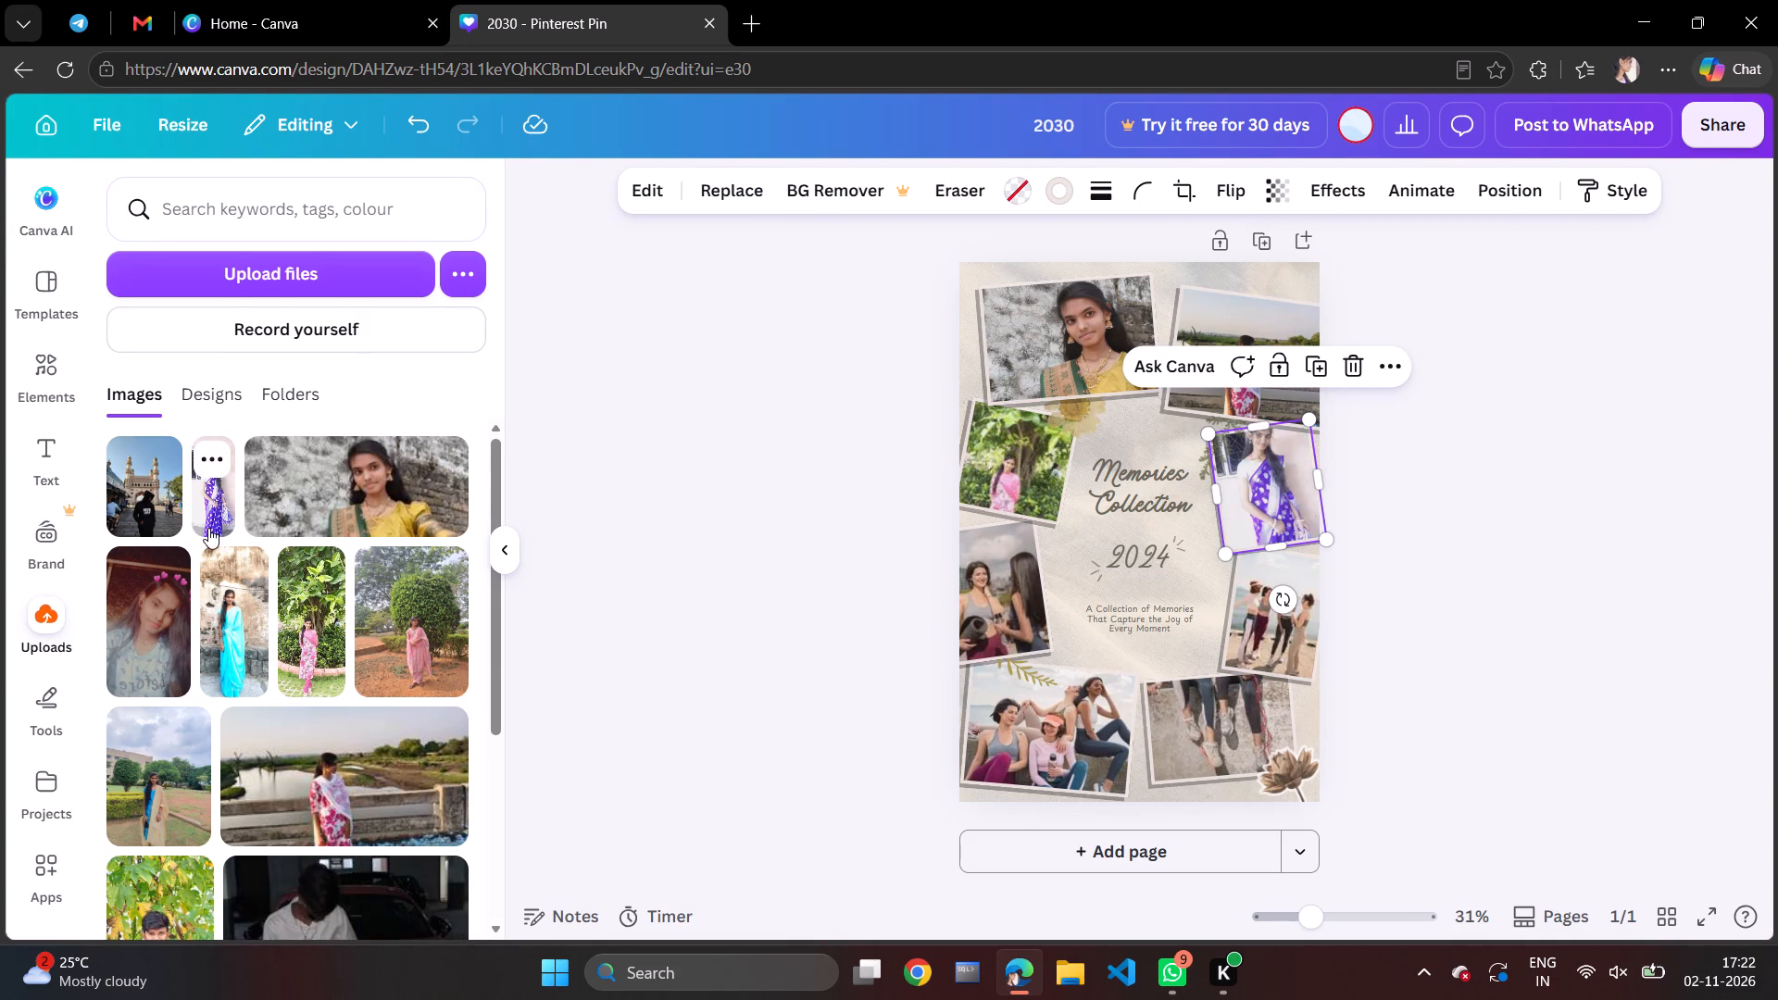
# Replace the photo of two women on the collage's left edge with the uploaded picture of the woman in the turquoise sari.
pyautogui.click(1003, 596)
pyautogui.click(730, 197)
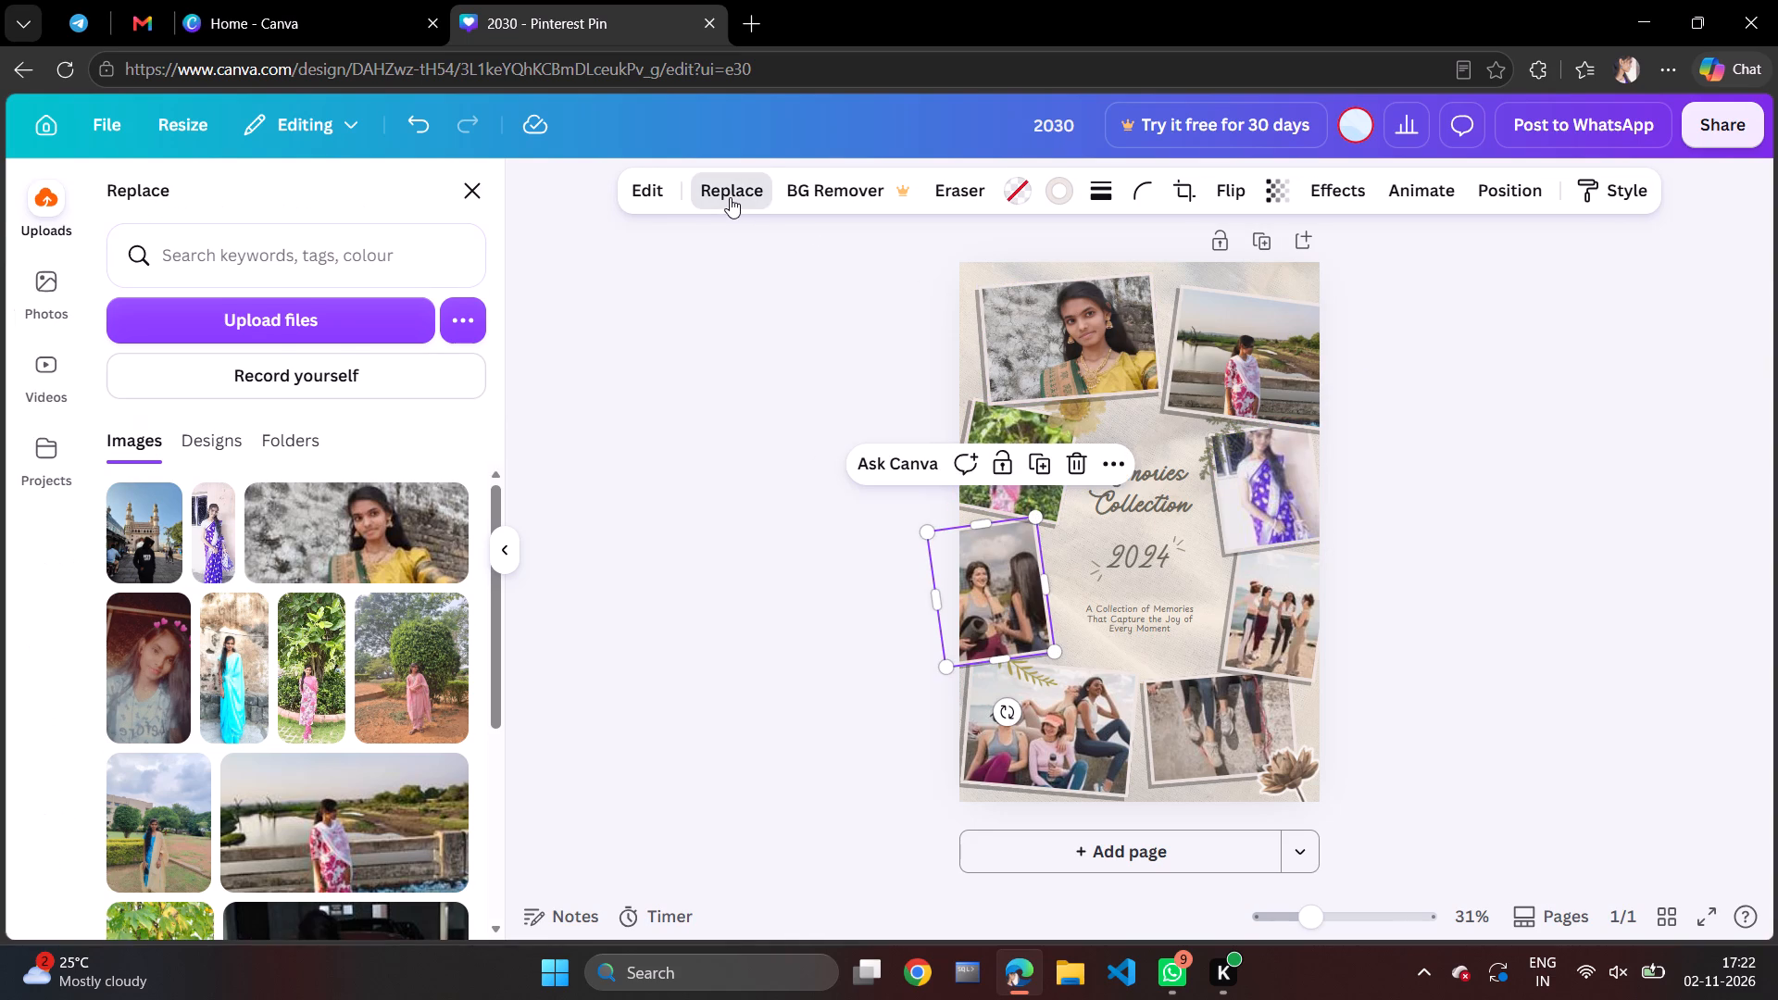
pyautogui.click(225, 673)
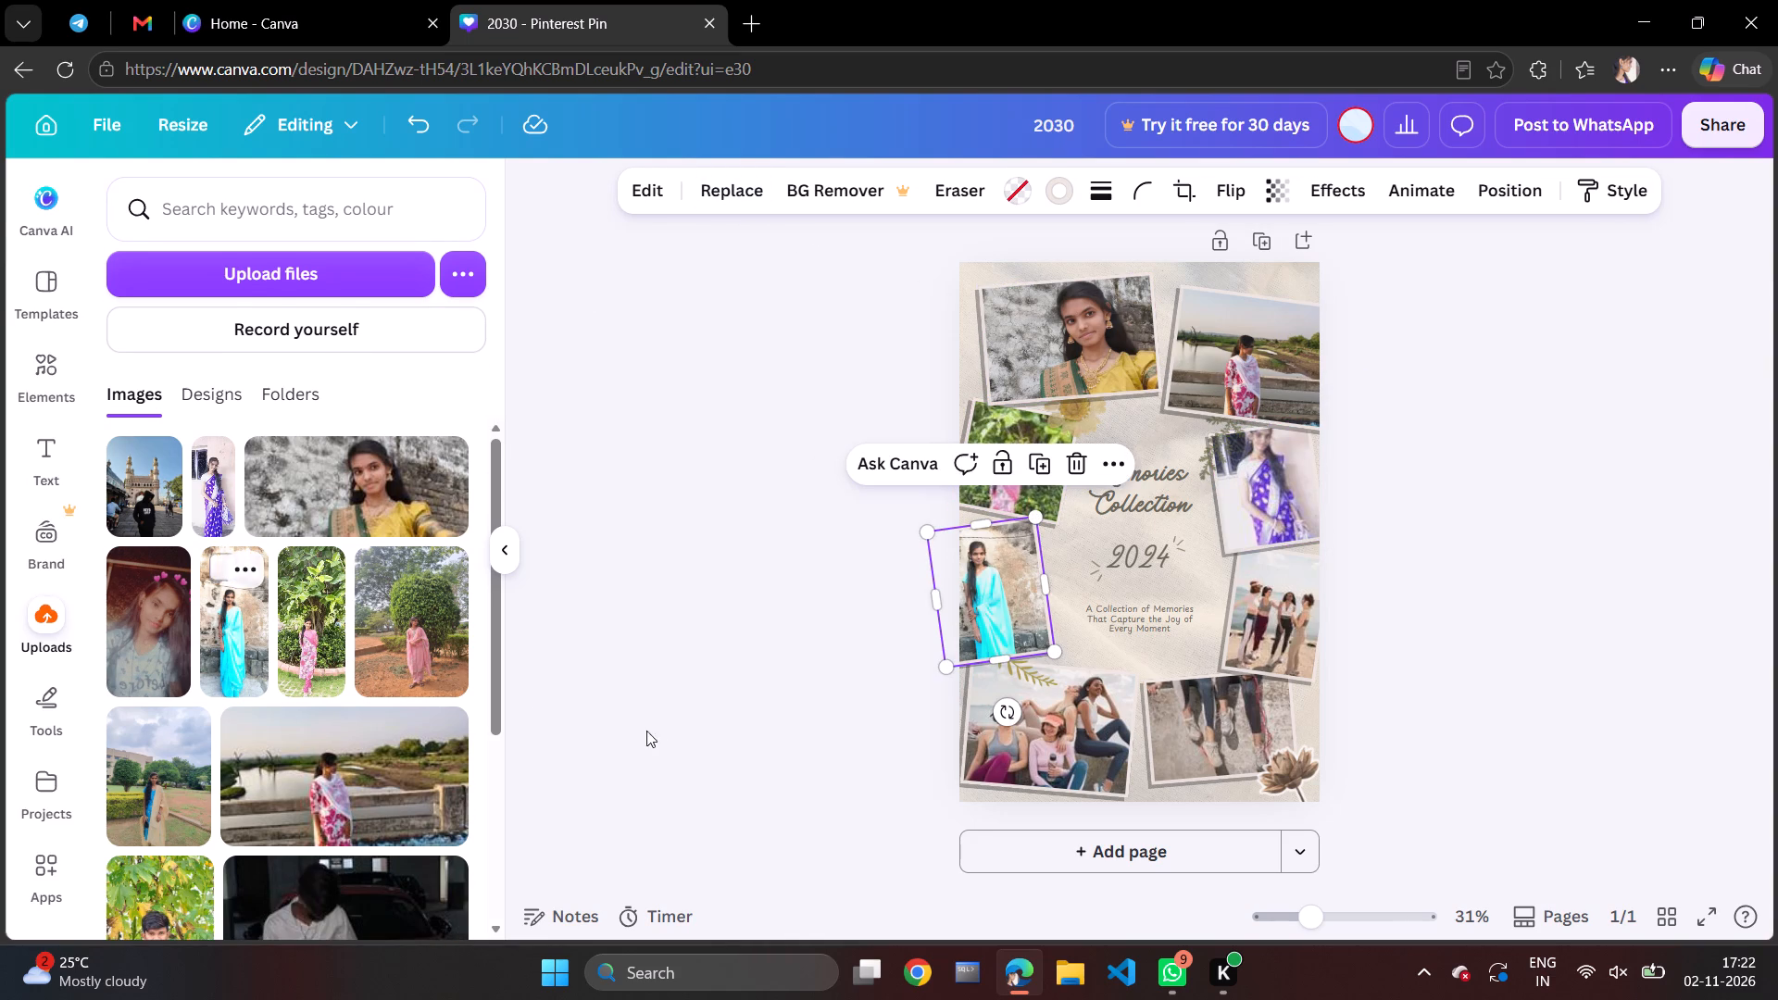
# Replace the walking legs photo in the collage's bottom-right corner with the uploaded picture of the woman in pink by the round tree.
pyautogui.click(1201, 710)
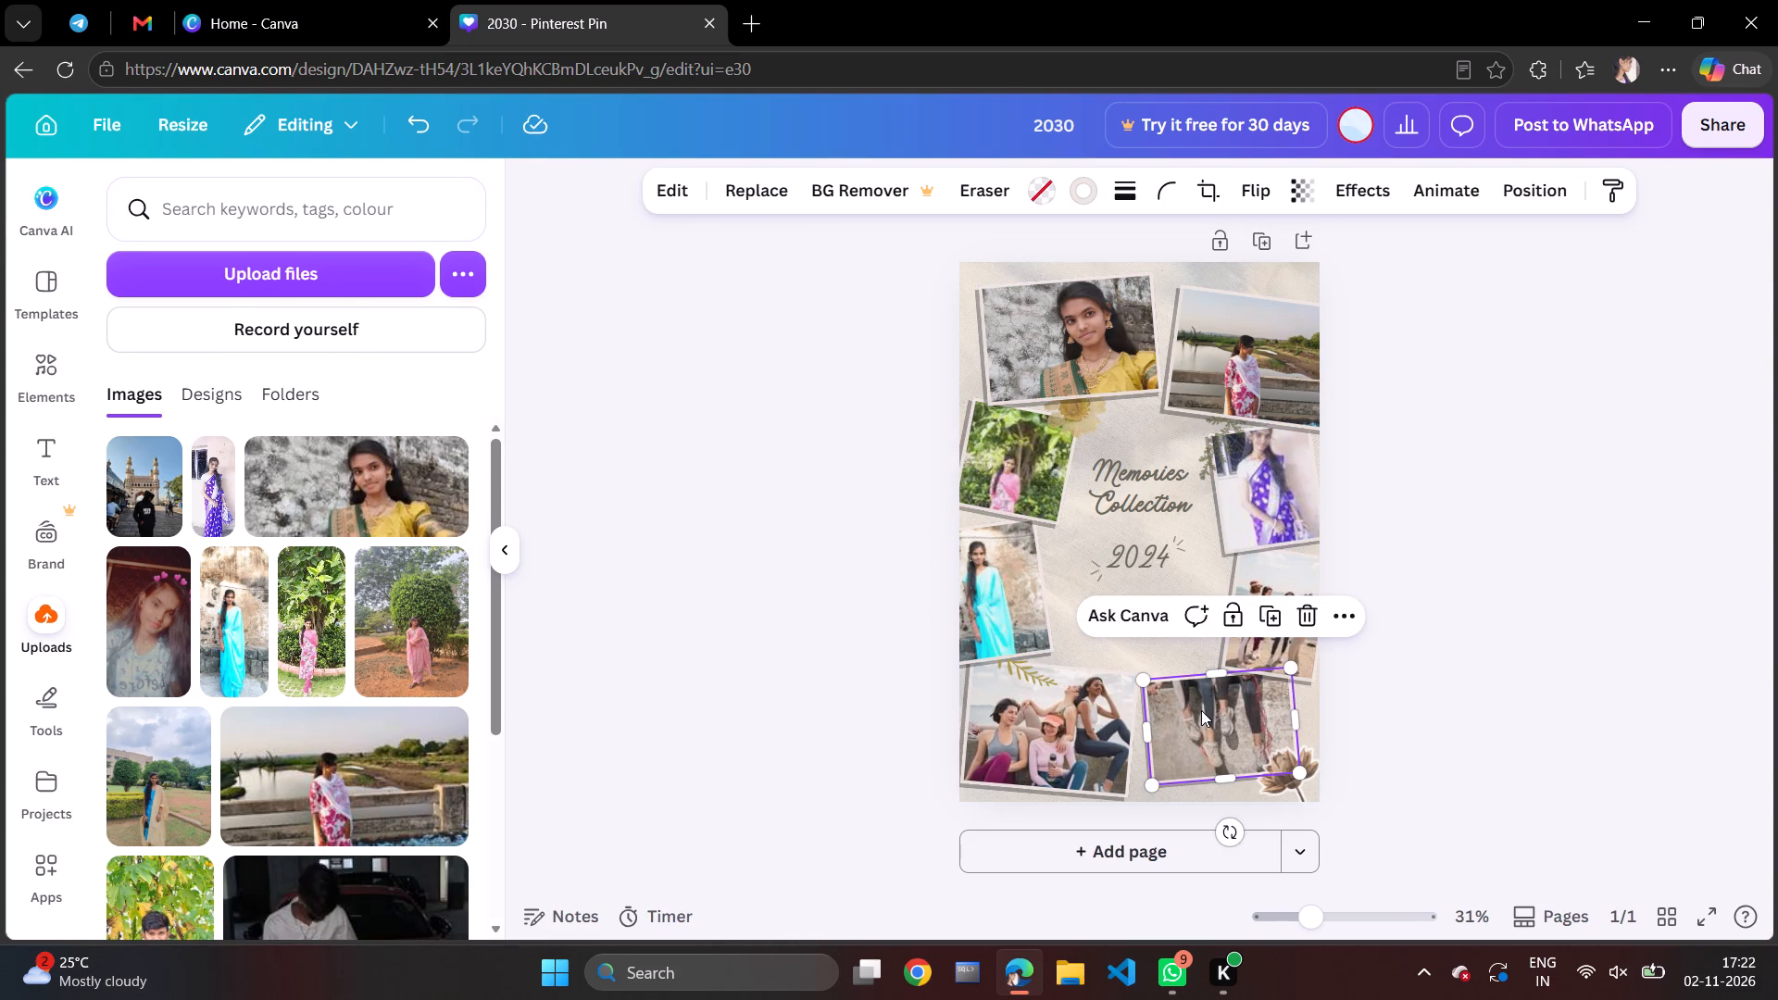
pyautogui.click(741, 186)
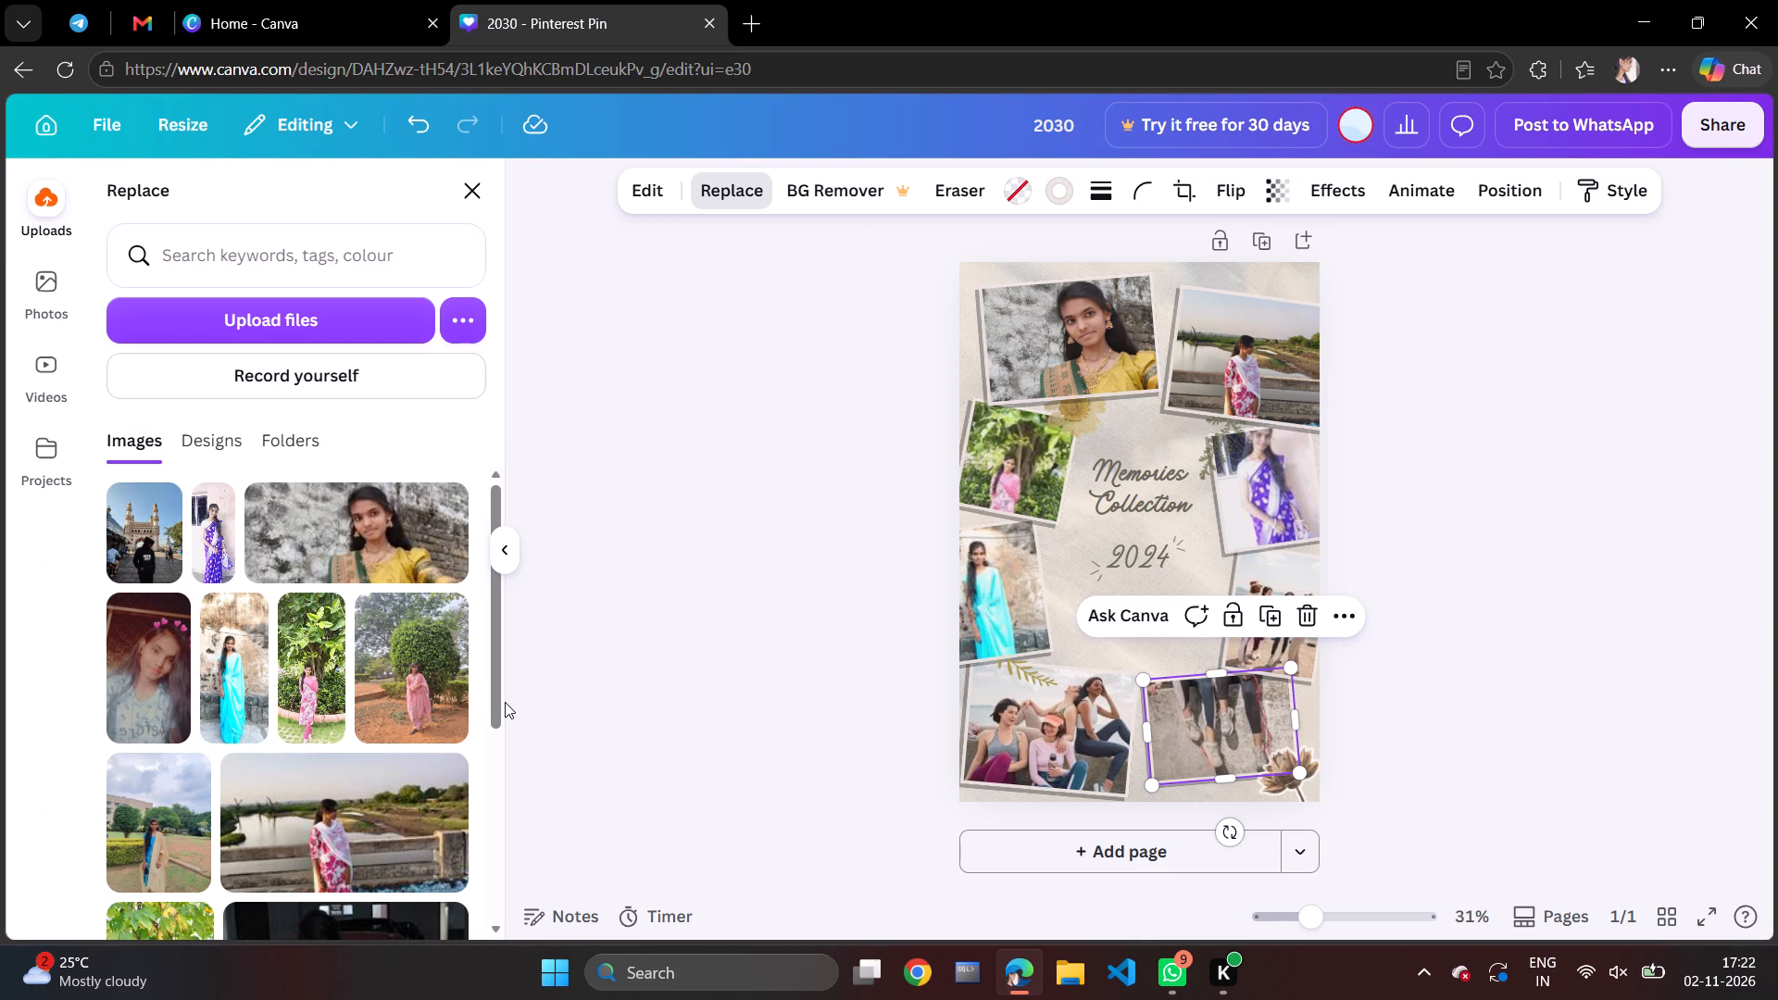
pyautogui.click(418, 664)
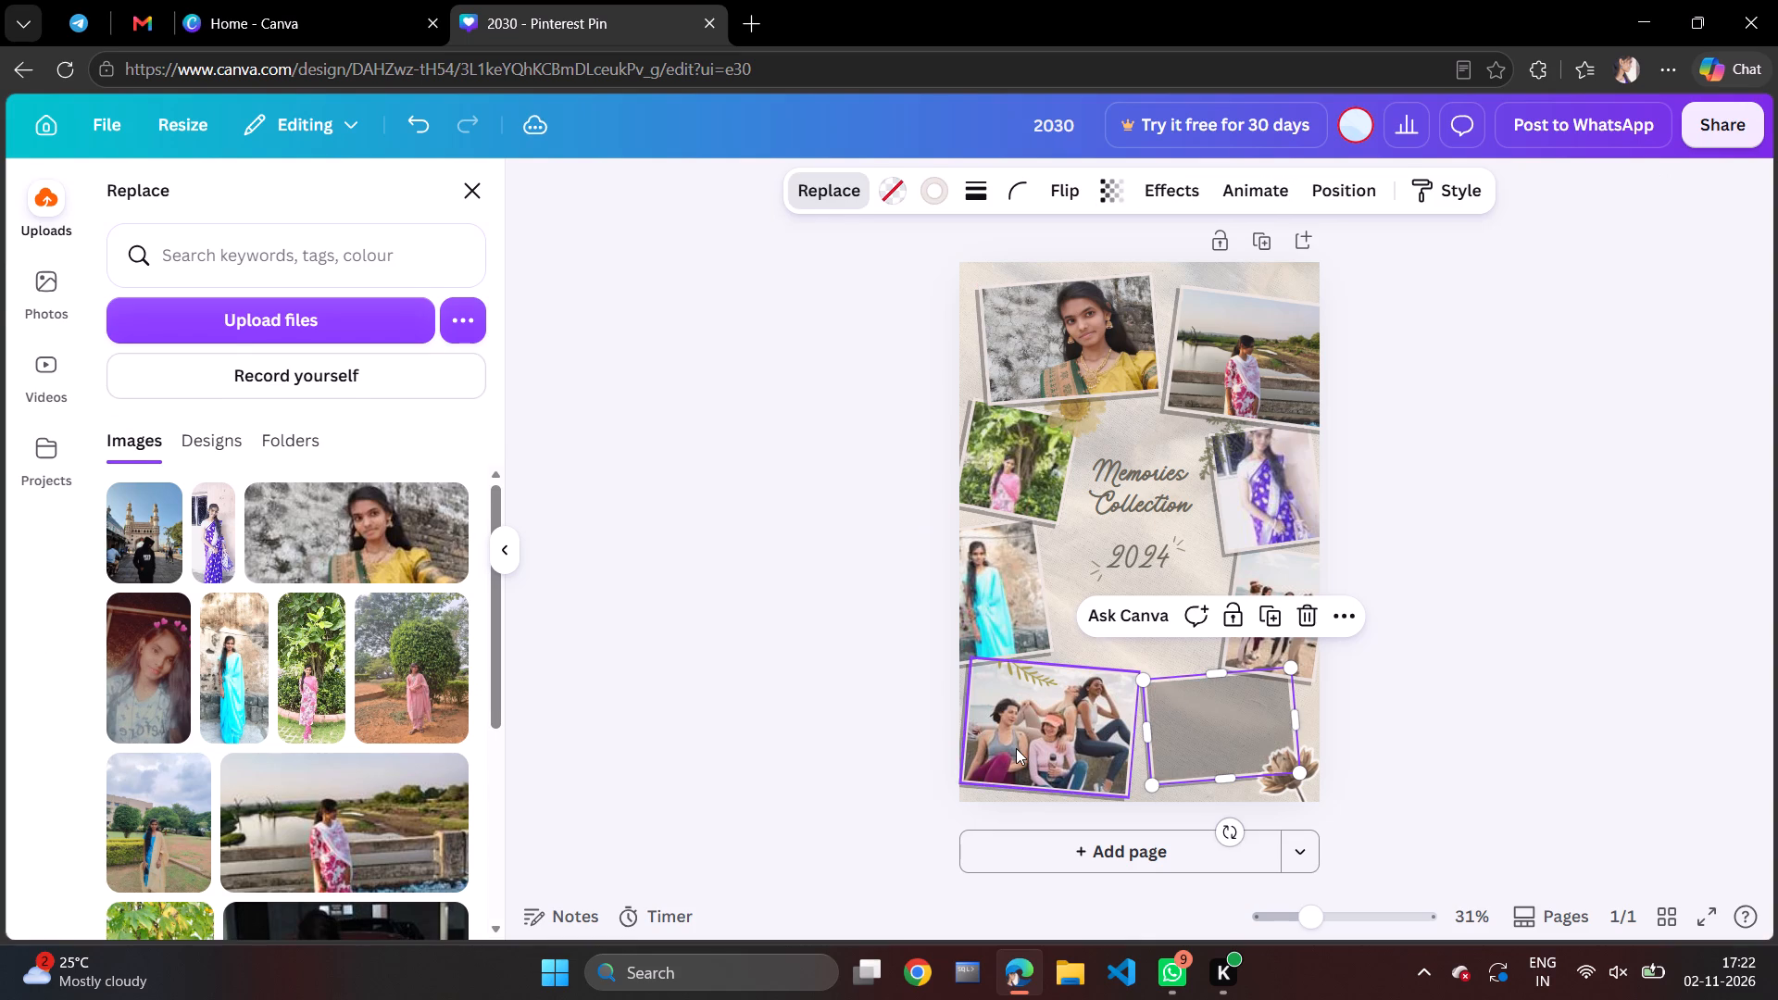
# Replace the seated group photo in the collage's bottom-left corner with the uploaded close-up selfie.
pyautogui.click(1016, 748)
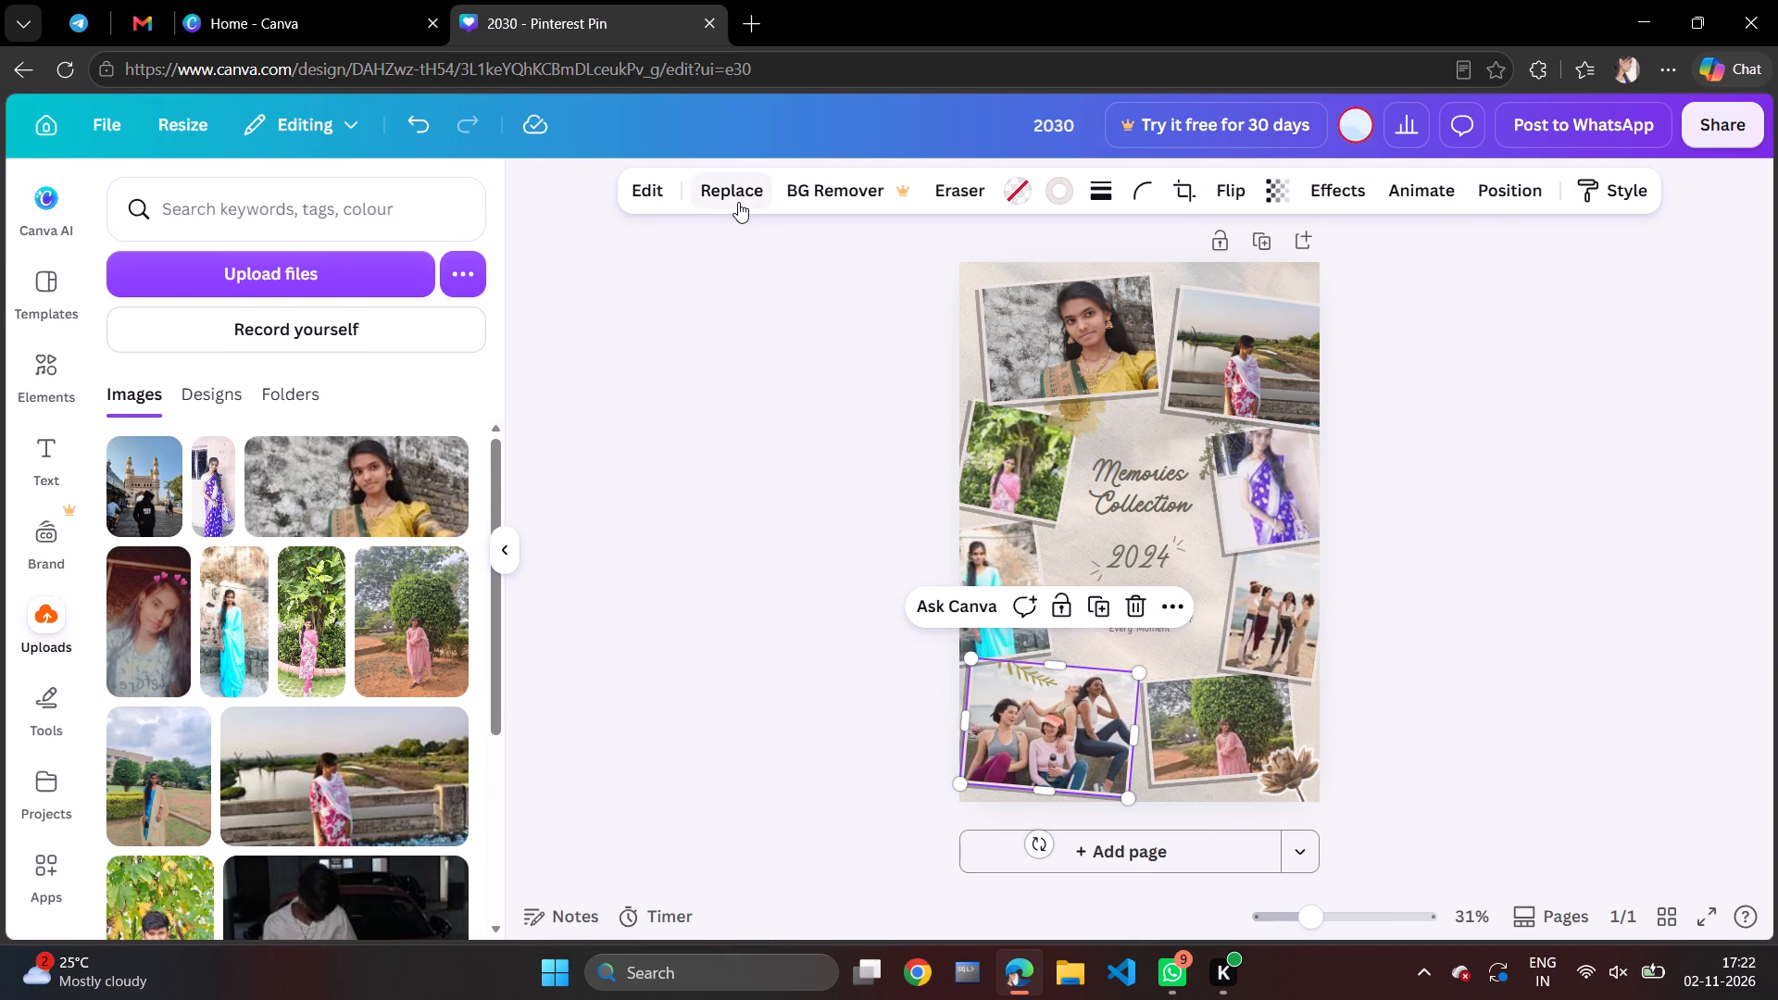
pyautogui.click(738, 202)
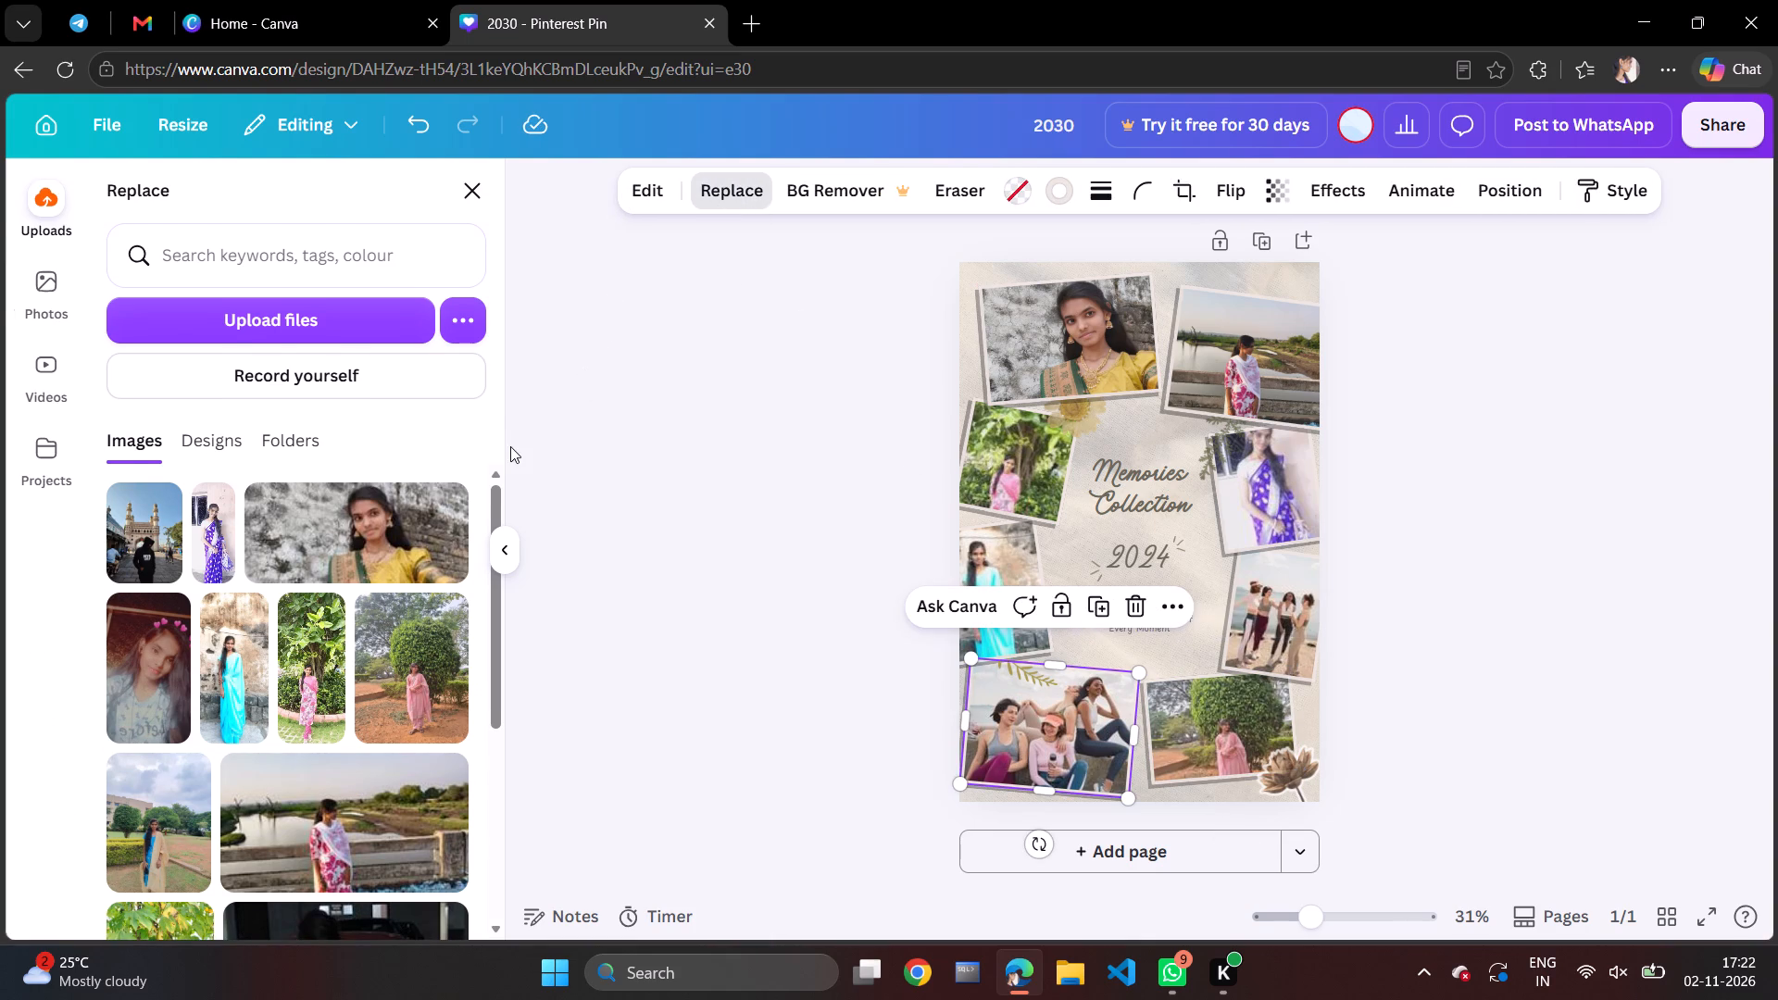
pyautogui.click(149, 652)
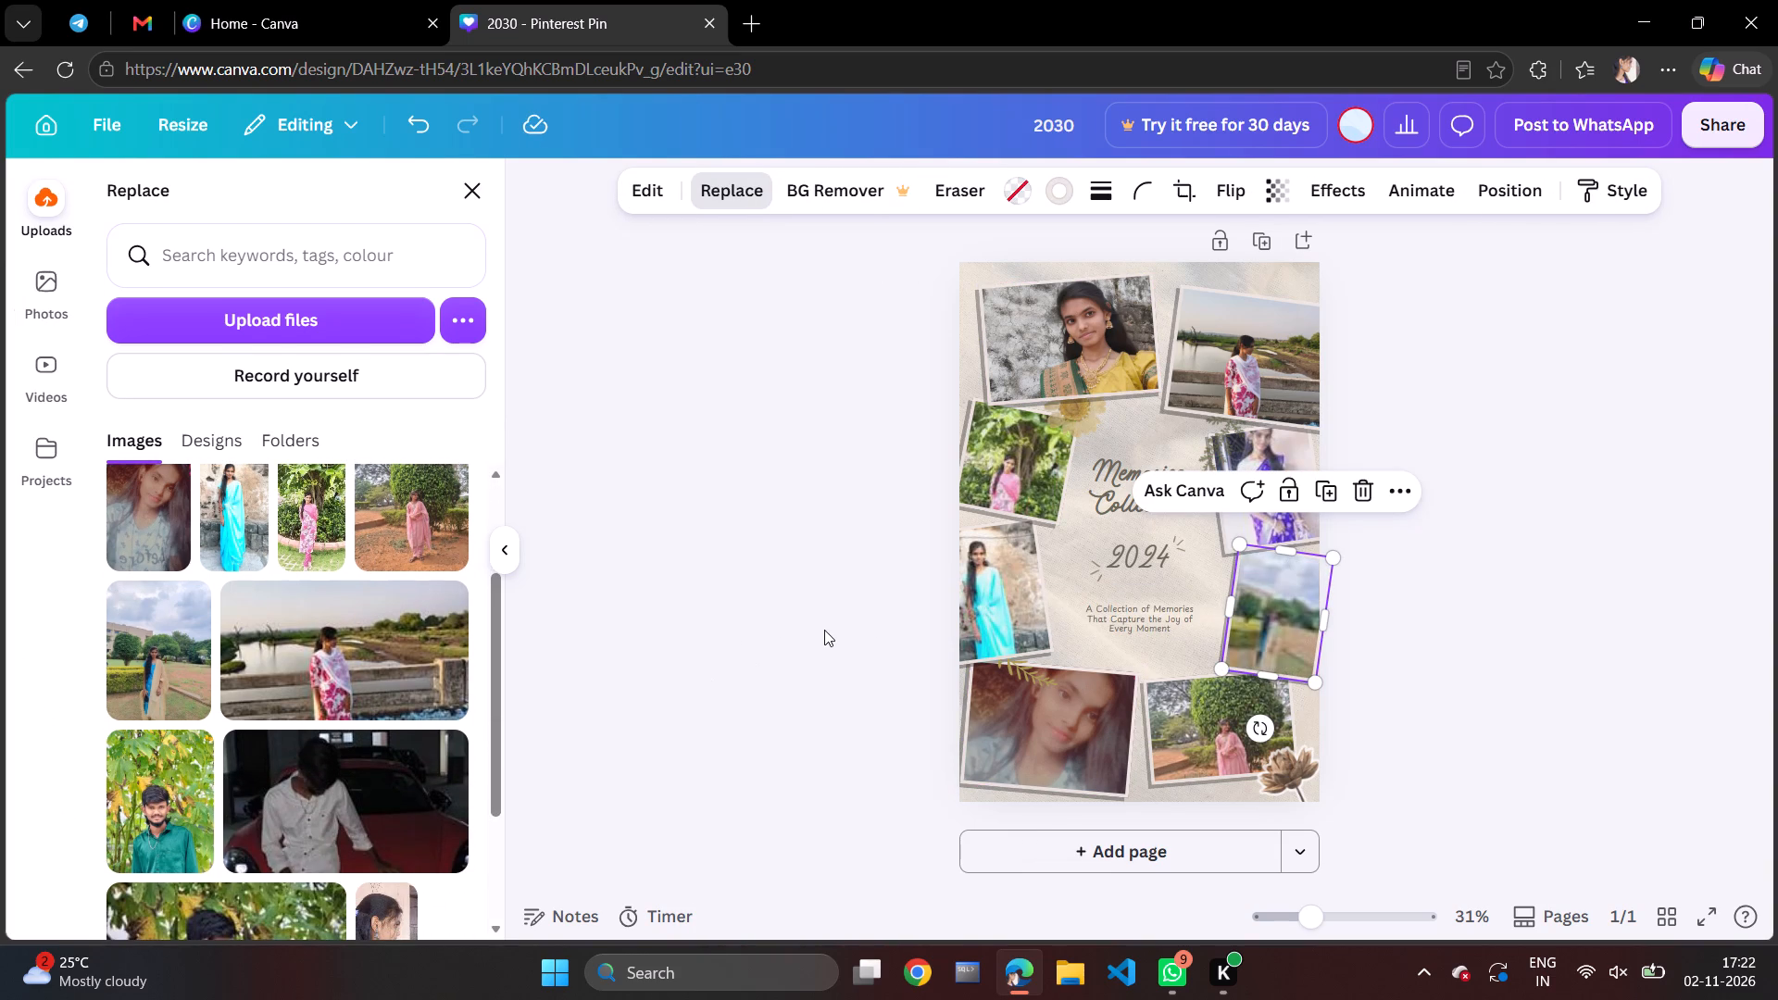
pyautogui.click(824, 630)
pyautogui.click(824, 630)
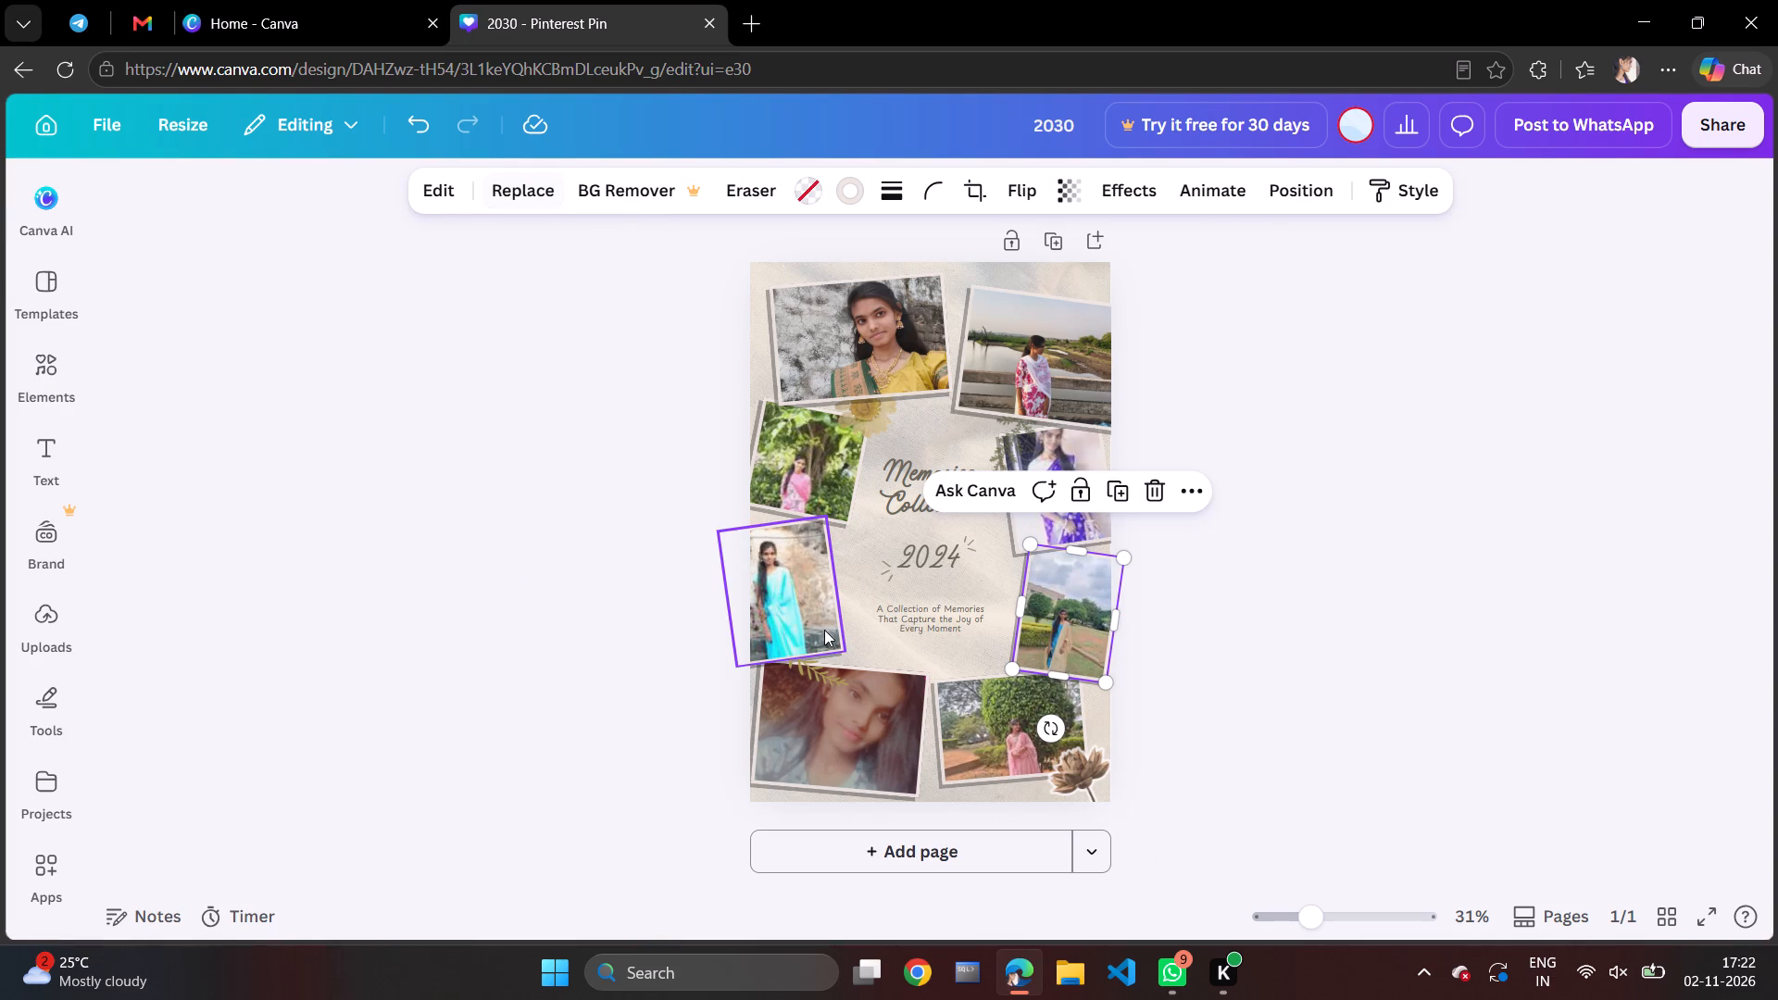
pyautogui.click(589, 534)
# Recrop the photo of the woman in pink among the greenery, shifting the picture upward to show more of her dress.
pyautogui.click(822, 466)
pyautogui.click(822, 466)
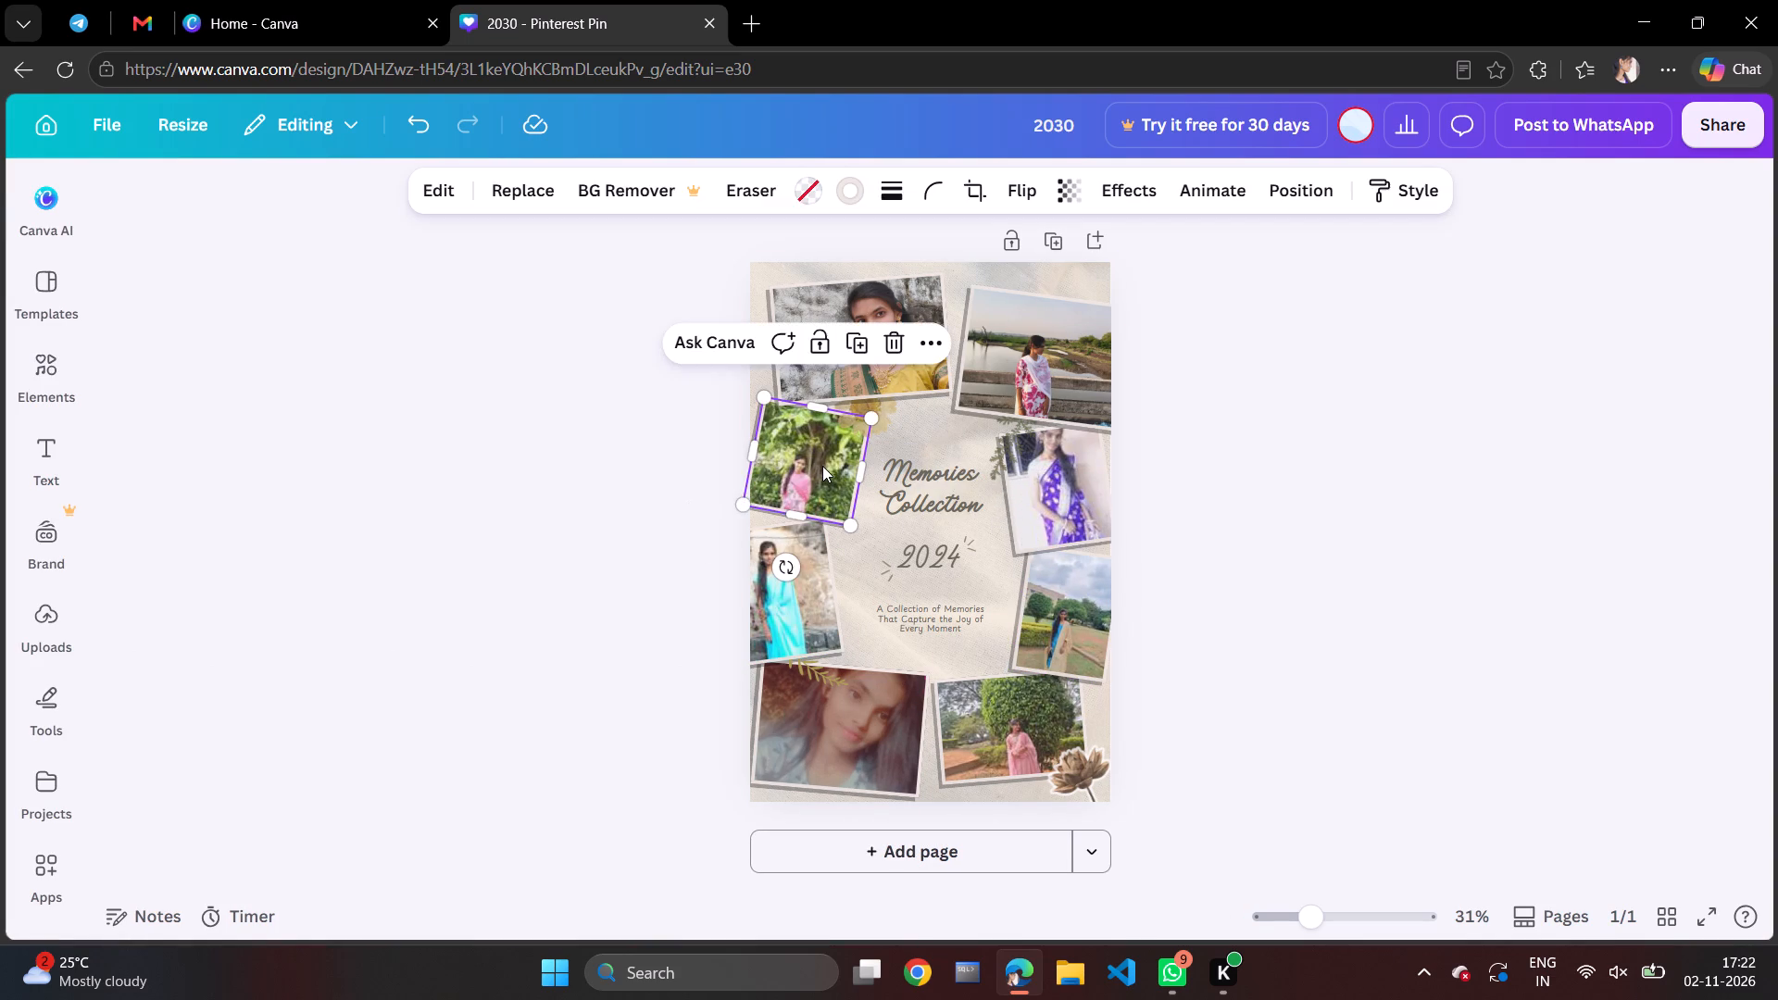
pyautogui.doubleClick(822, 466)
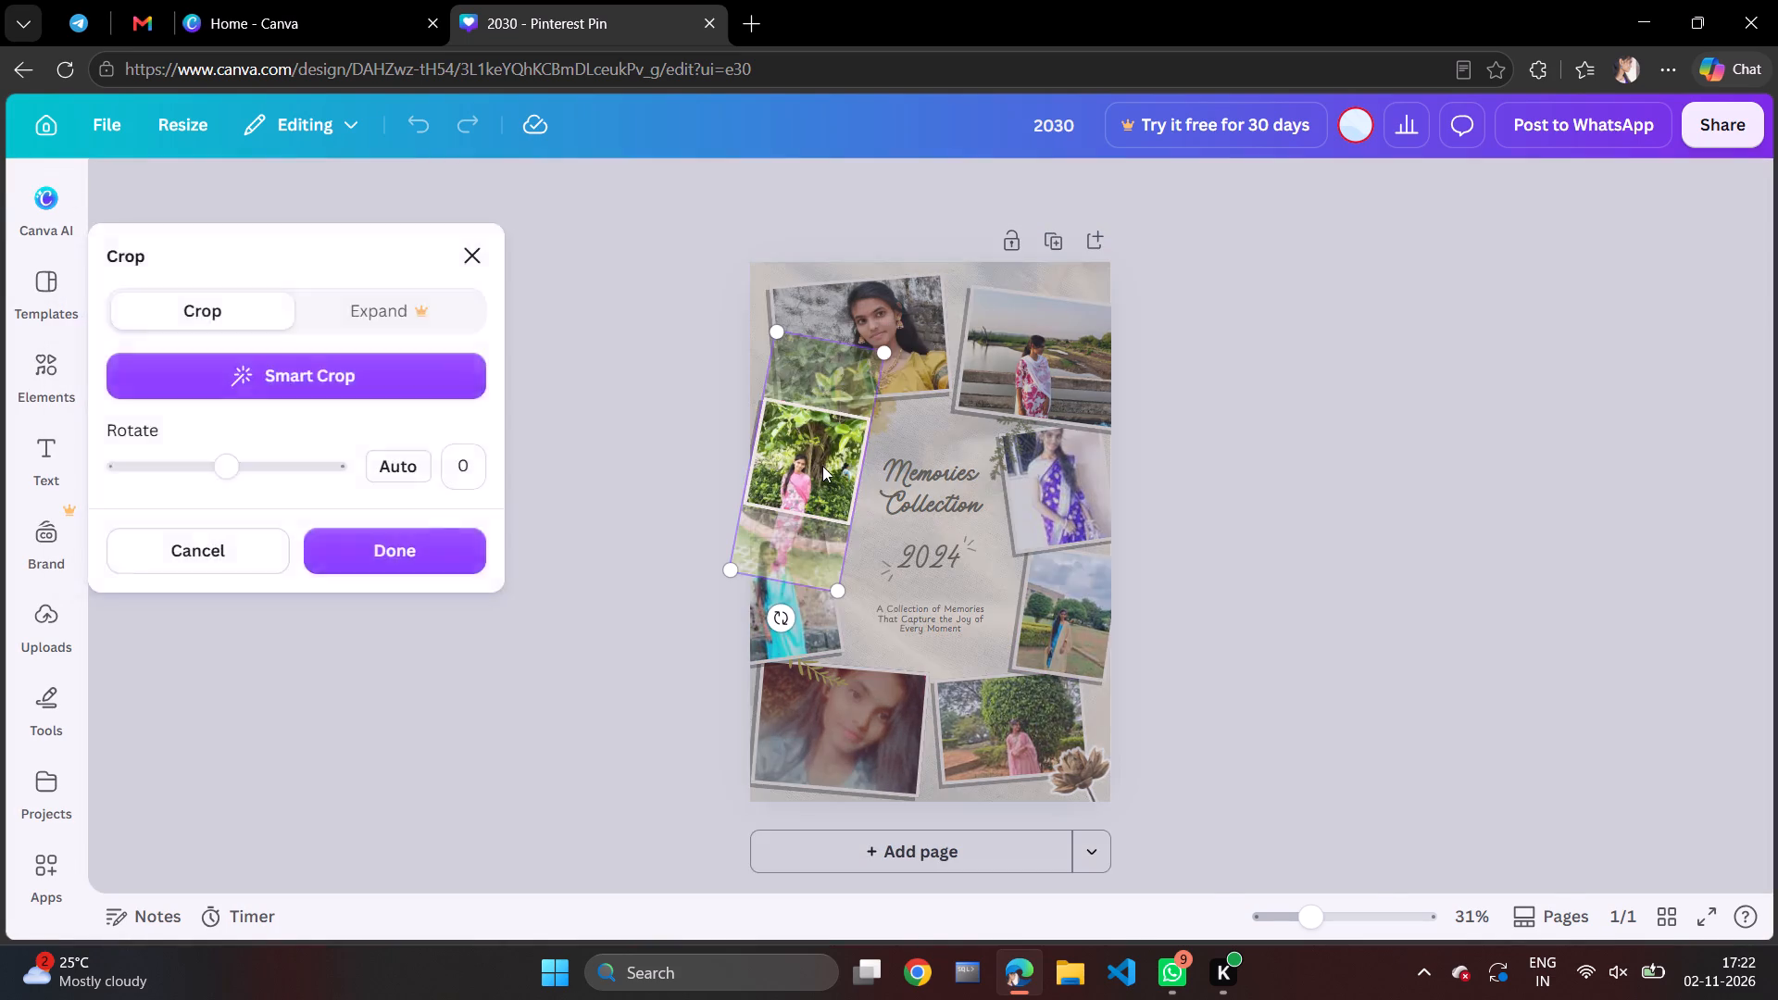
pyautogui.click(822, 466)
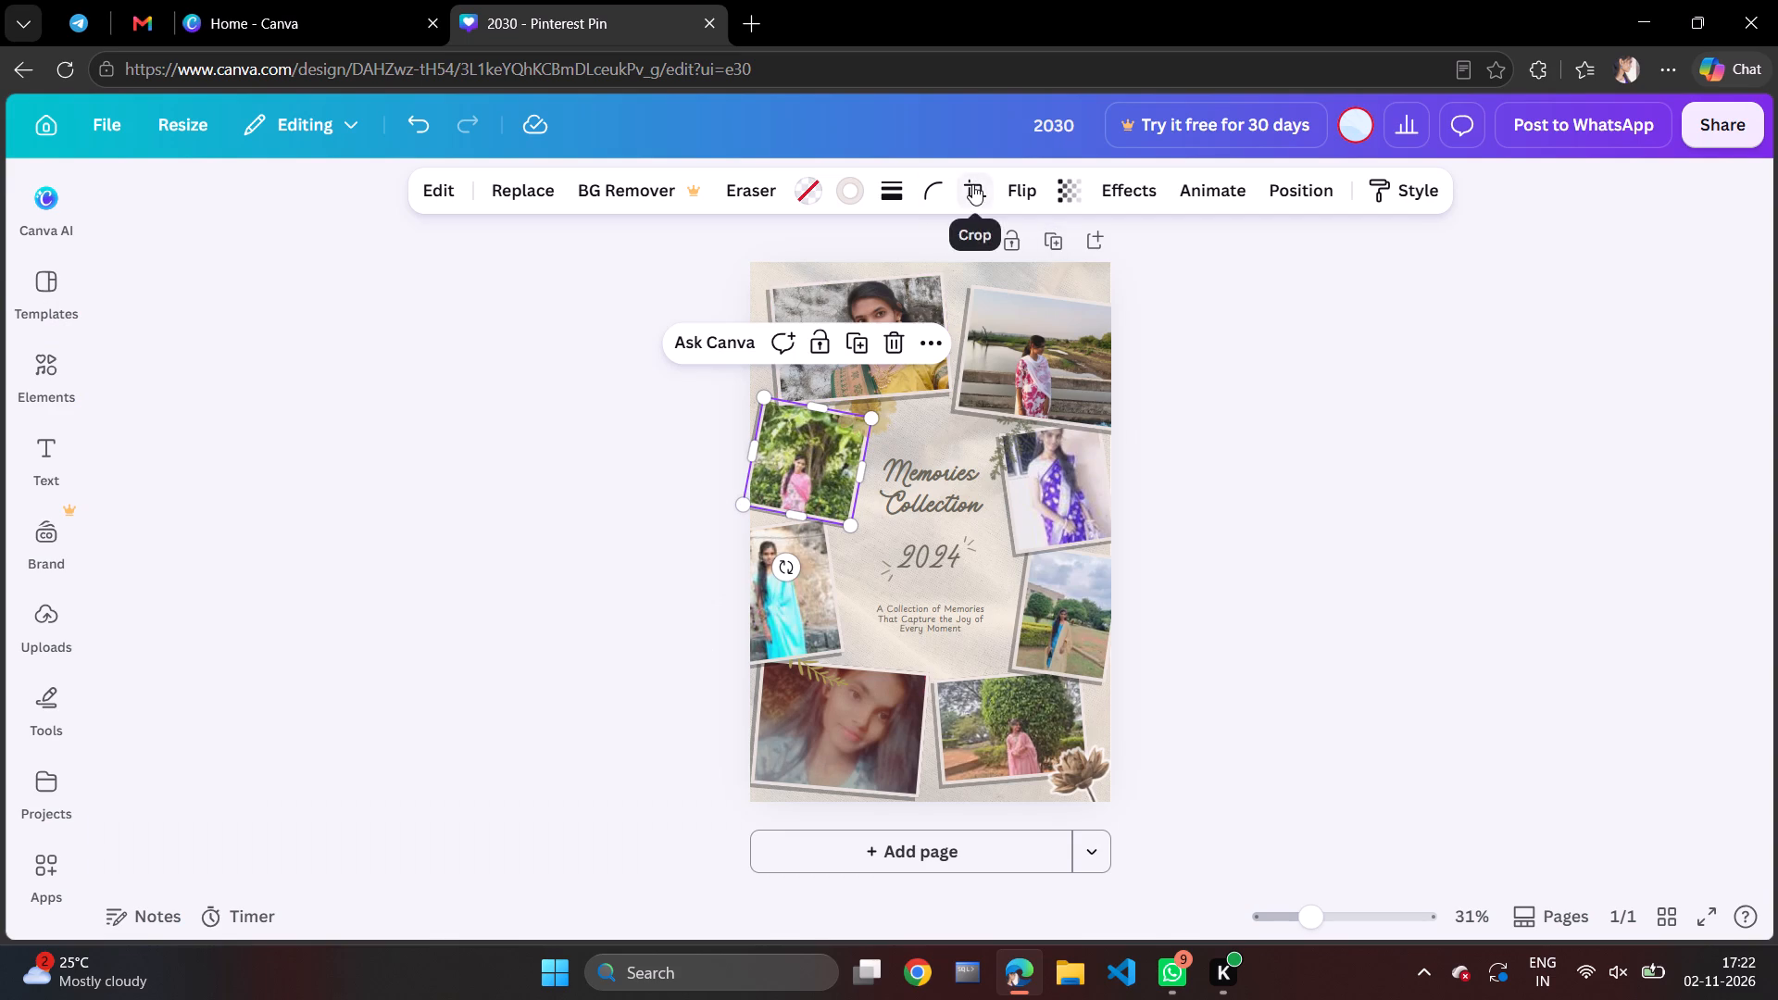
pyautogui.click(972, 184)
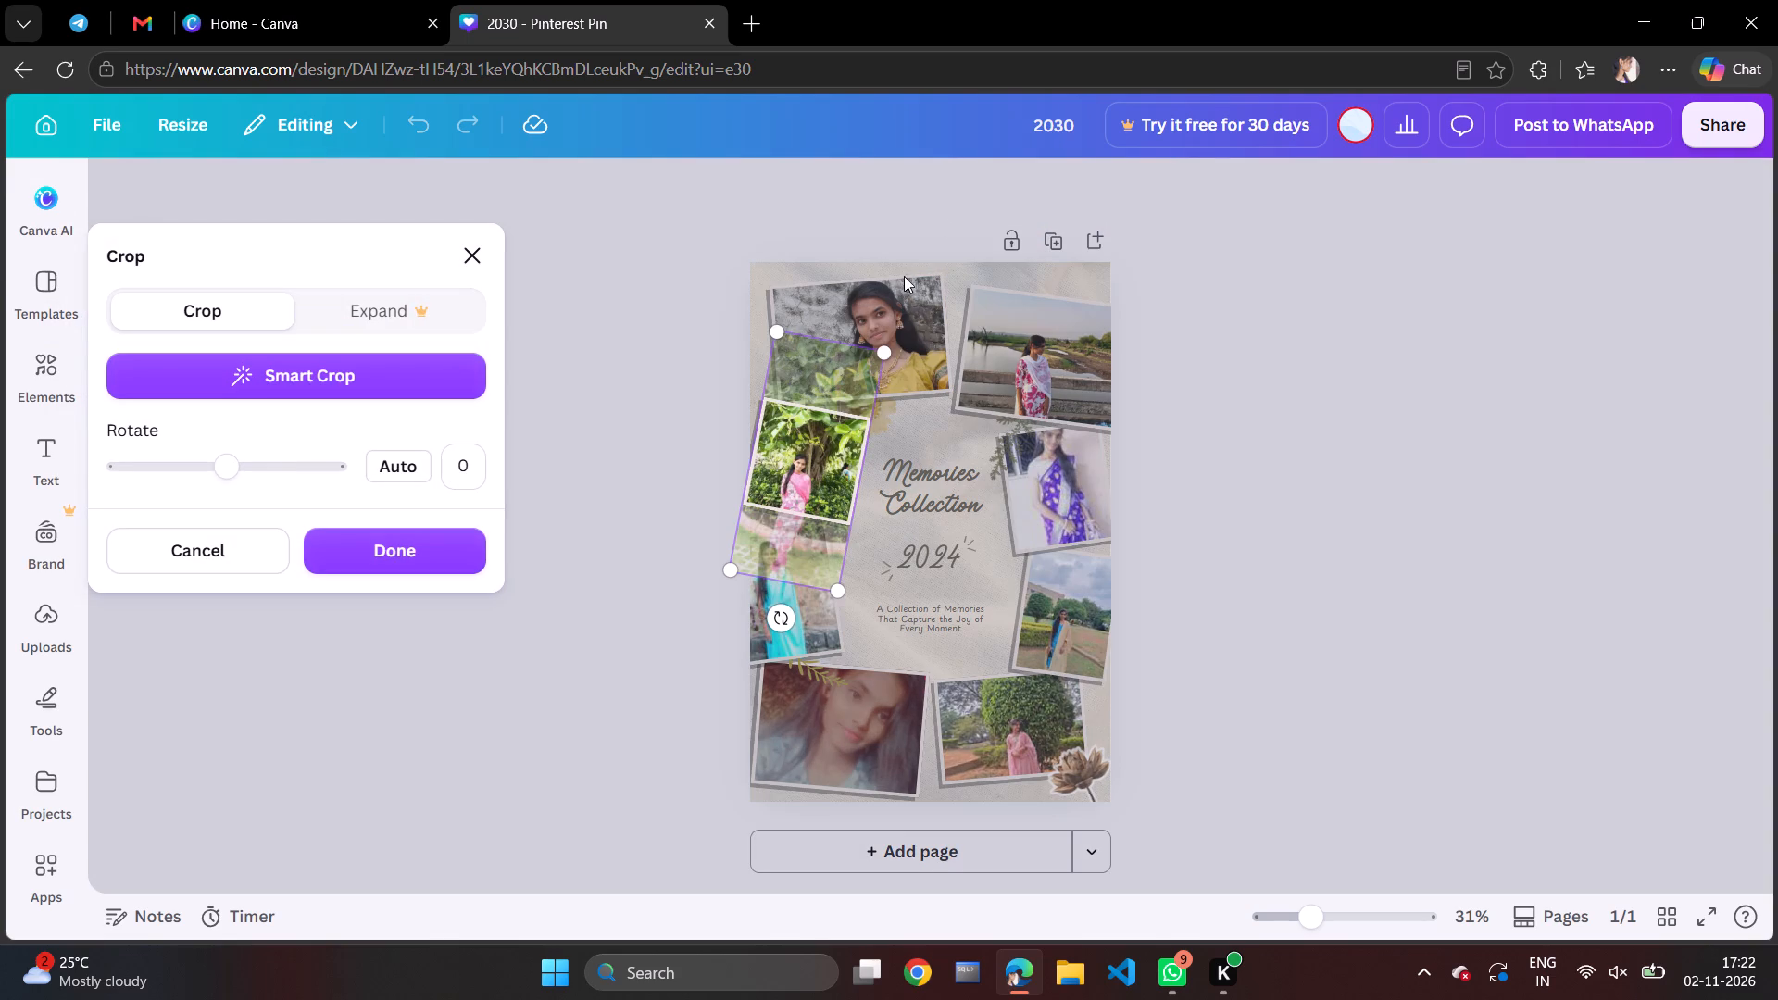
pyautogui.click(805, 512)
pyautogui.moveTo(812, 471); pyautogui.dragTo(817, 430)
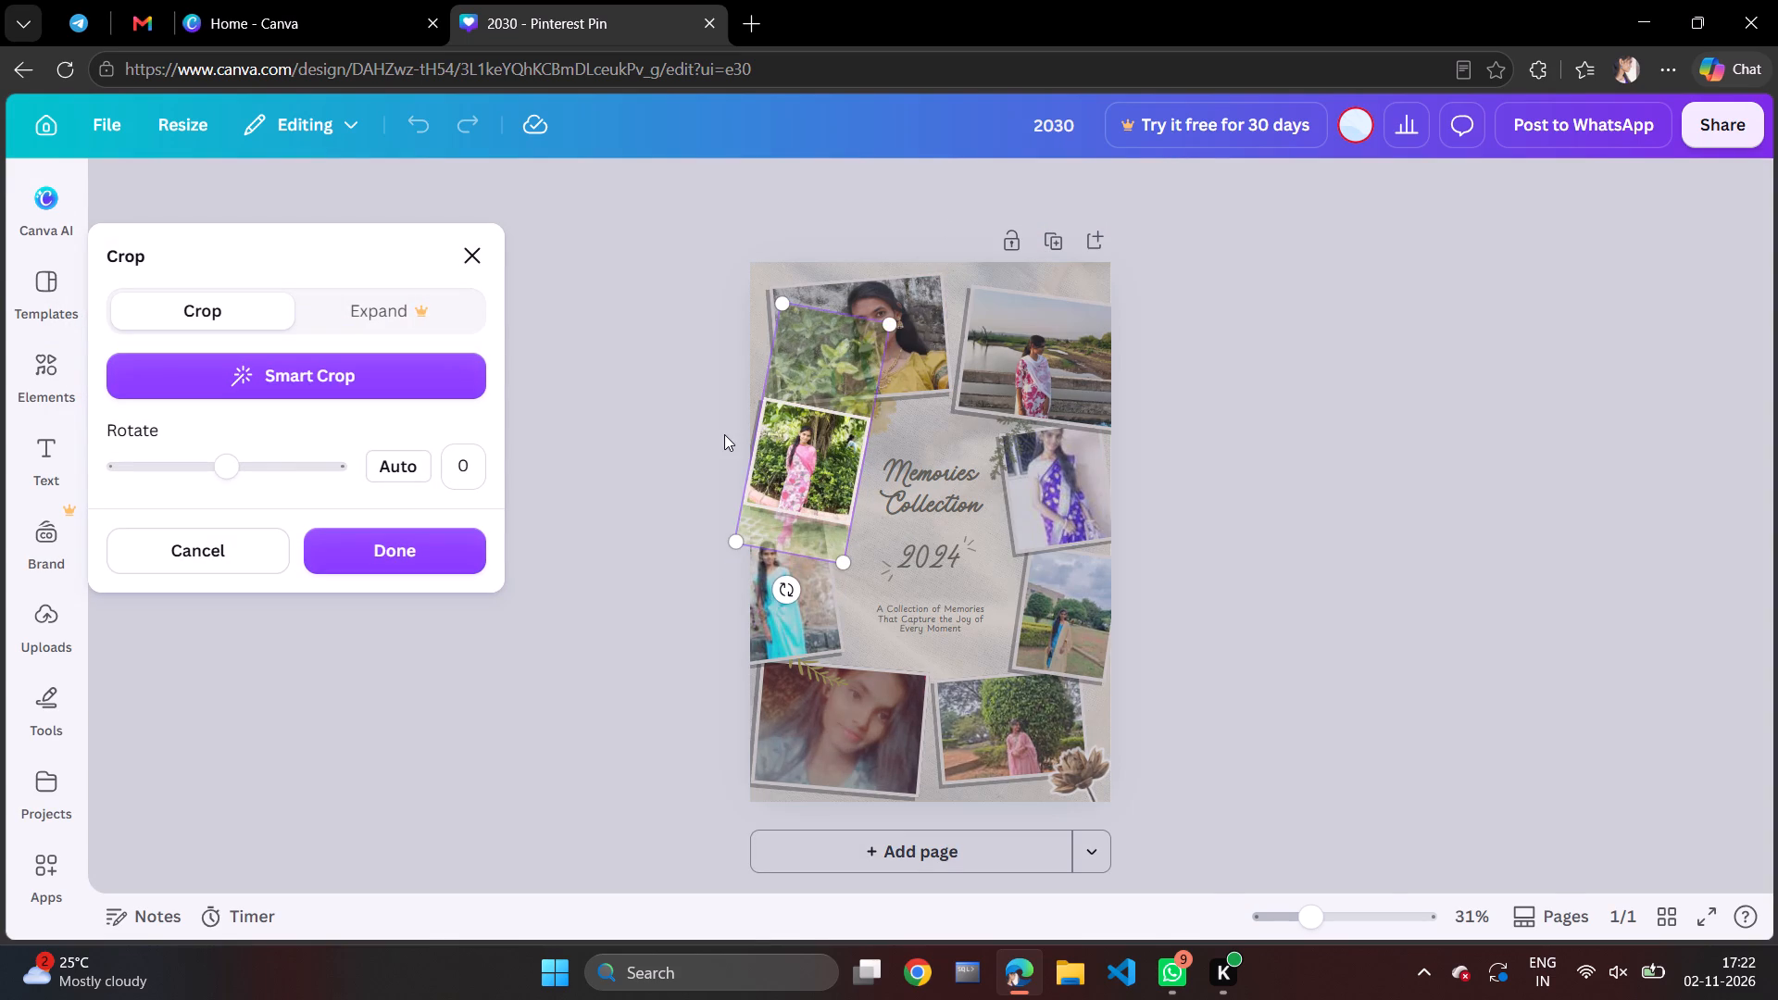
pyautogui.click(724, 434)
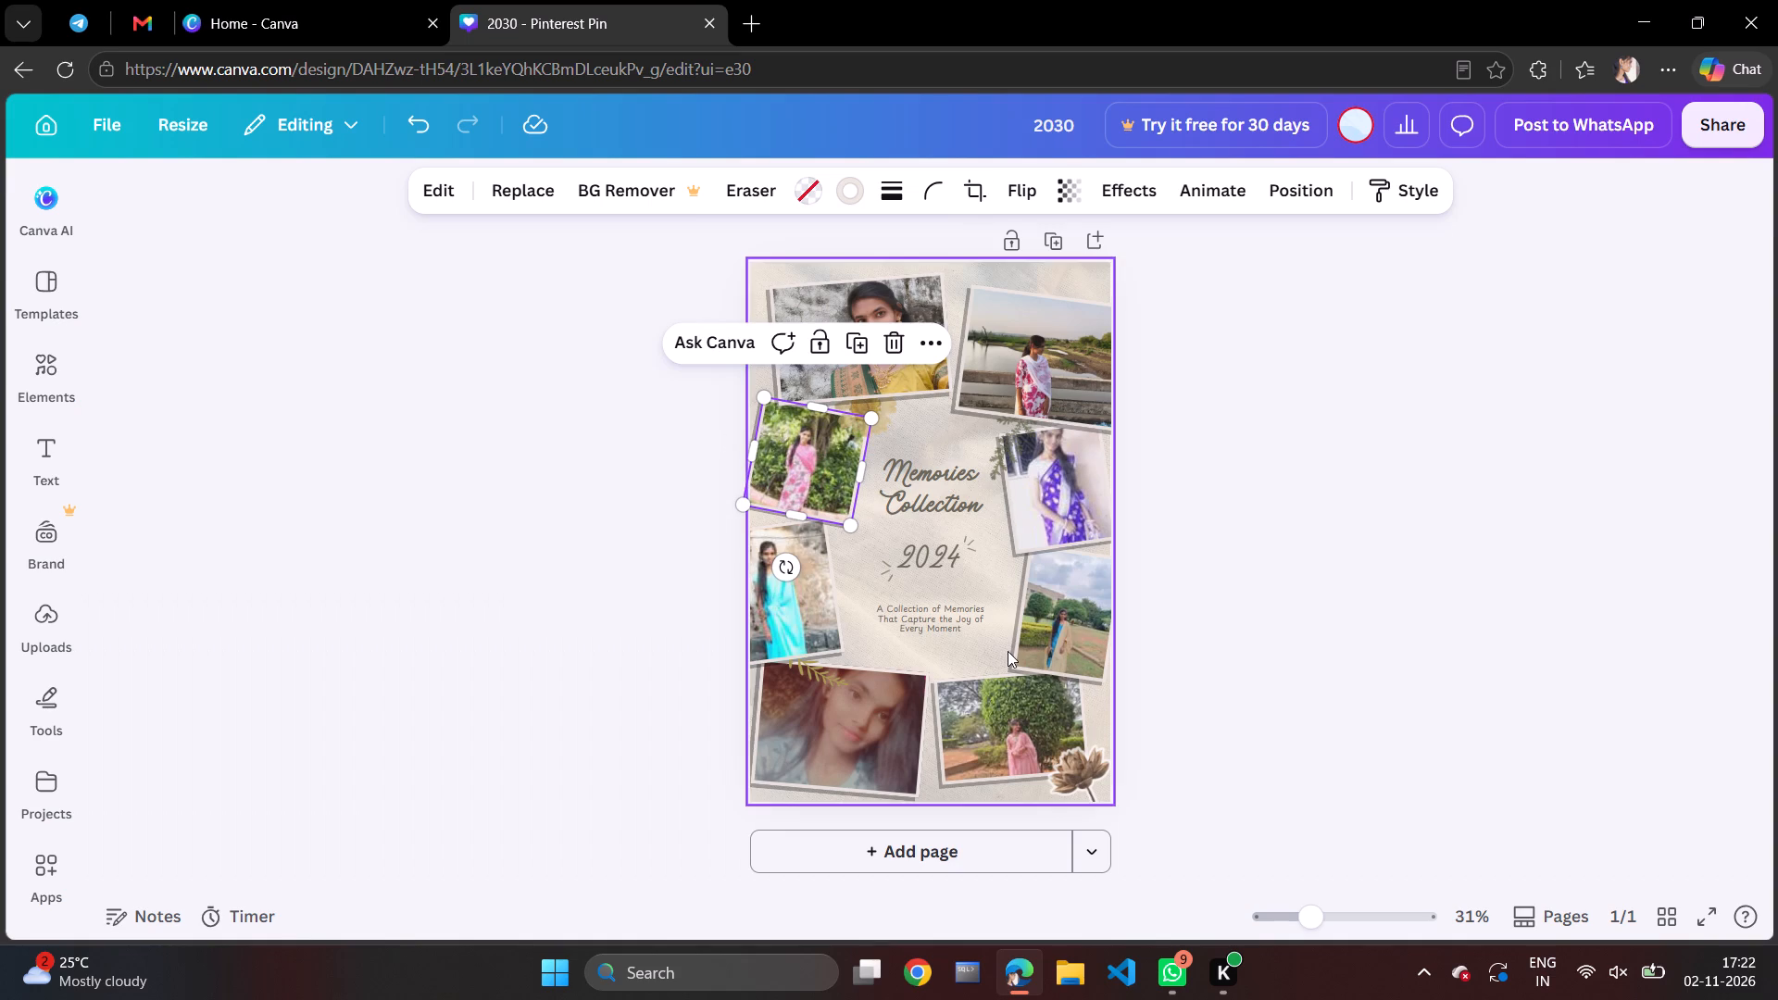
# Recrop the turquoise sari photo on the collage's left edge, enlarging the picture slightly and shifting it a little to the right within its frame.
pyautogui.doubleClick(789, 629)
pyautogui.click(799, 629)
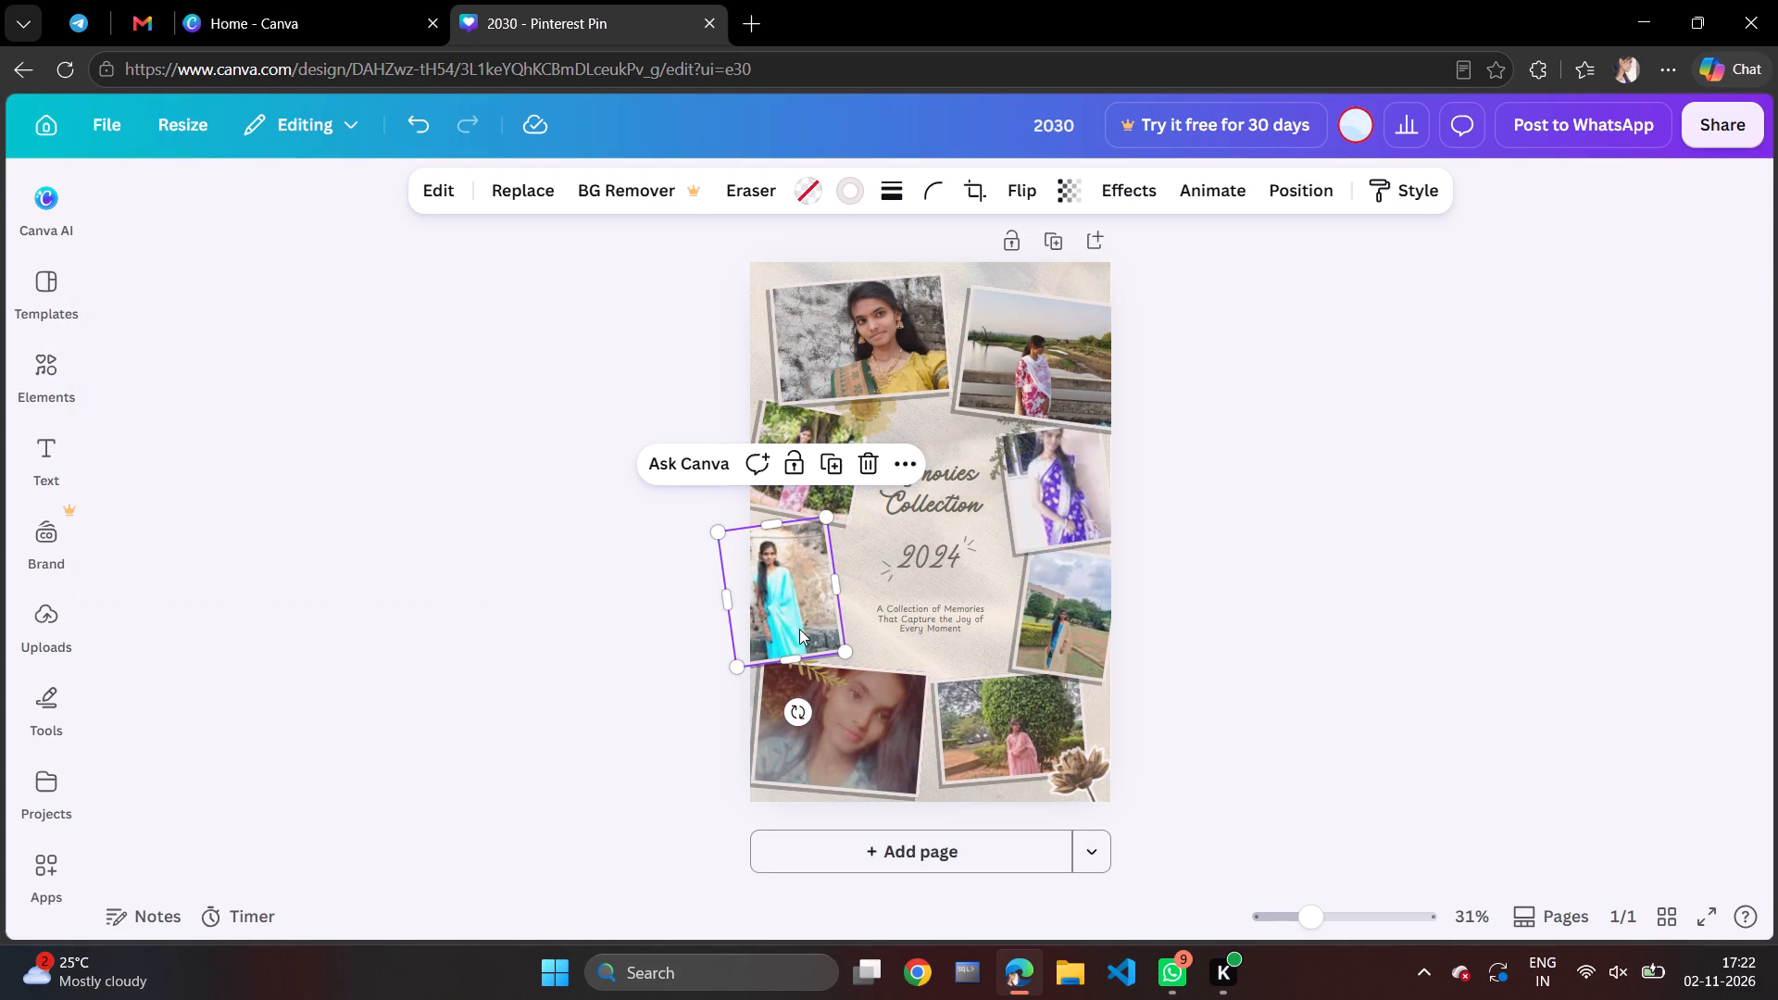
pyautogui.click(979, 197)
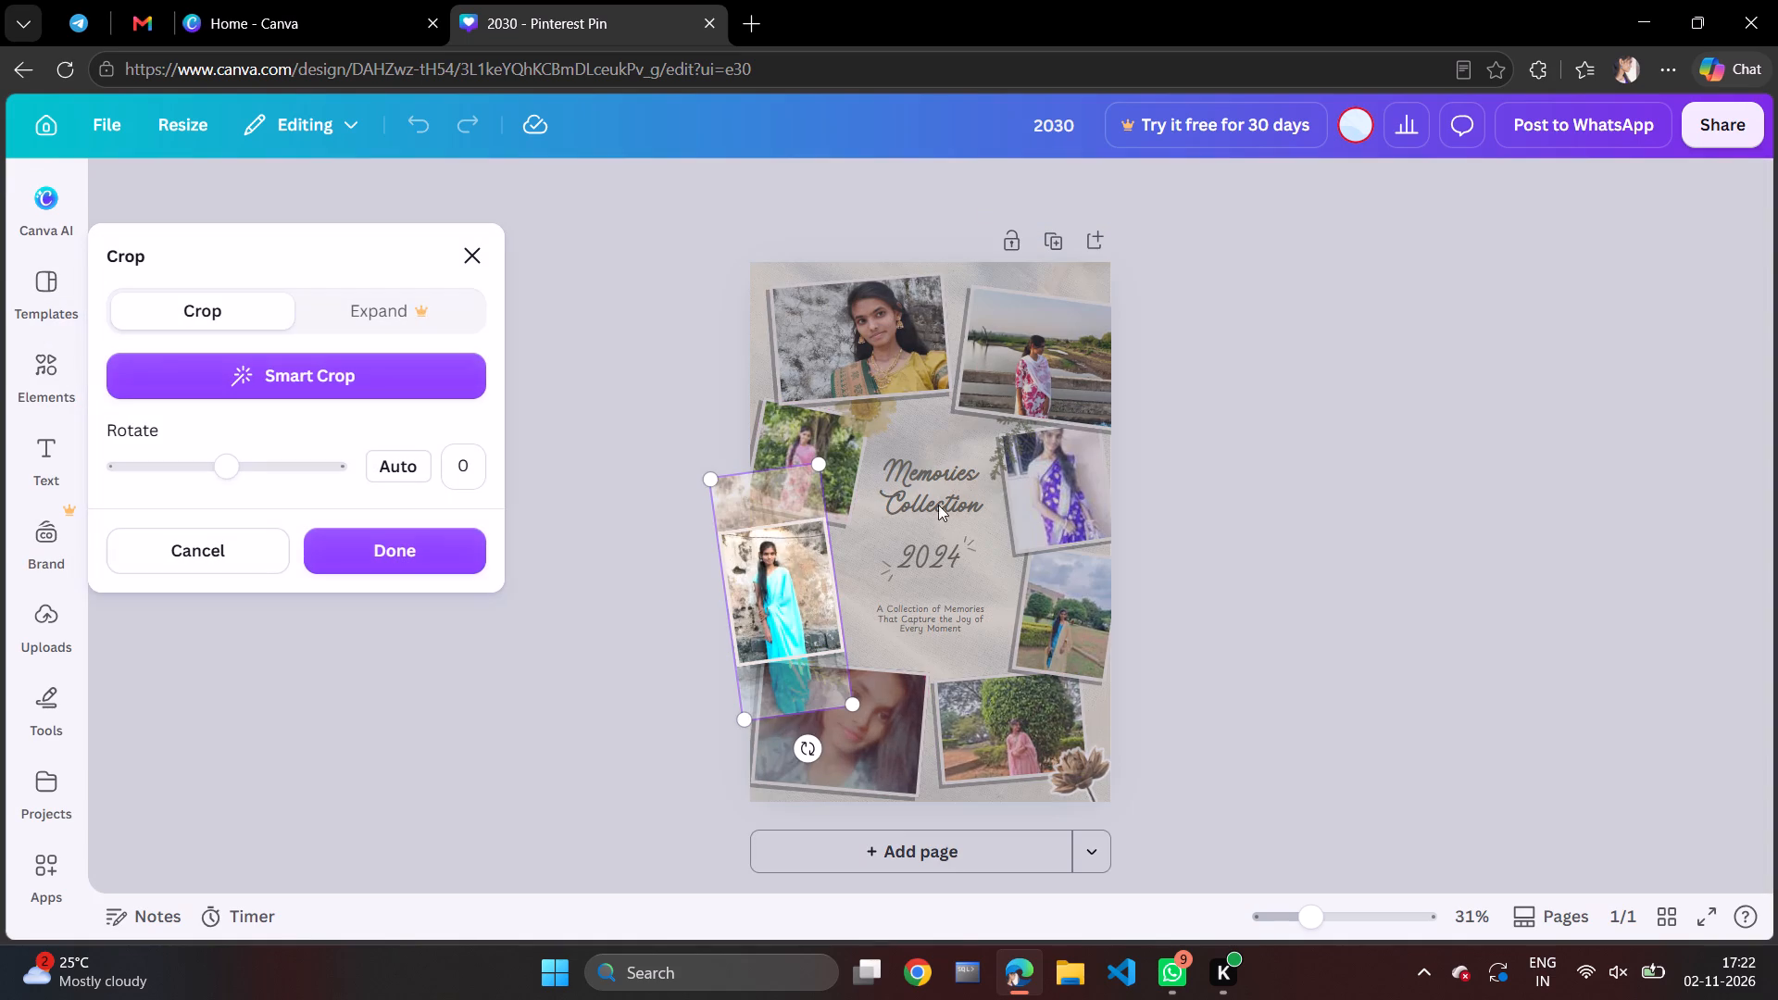
pyautogui.moveTo(857, 710); pyautogui.dragTo(870, 712)
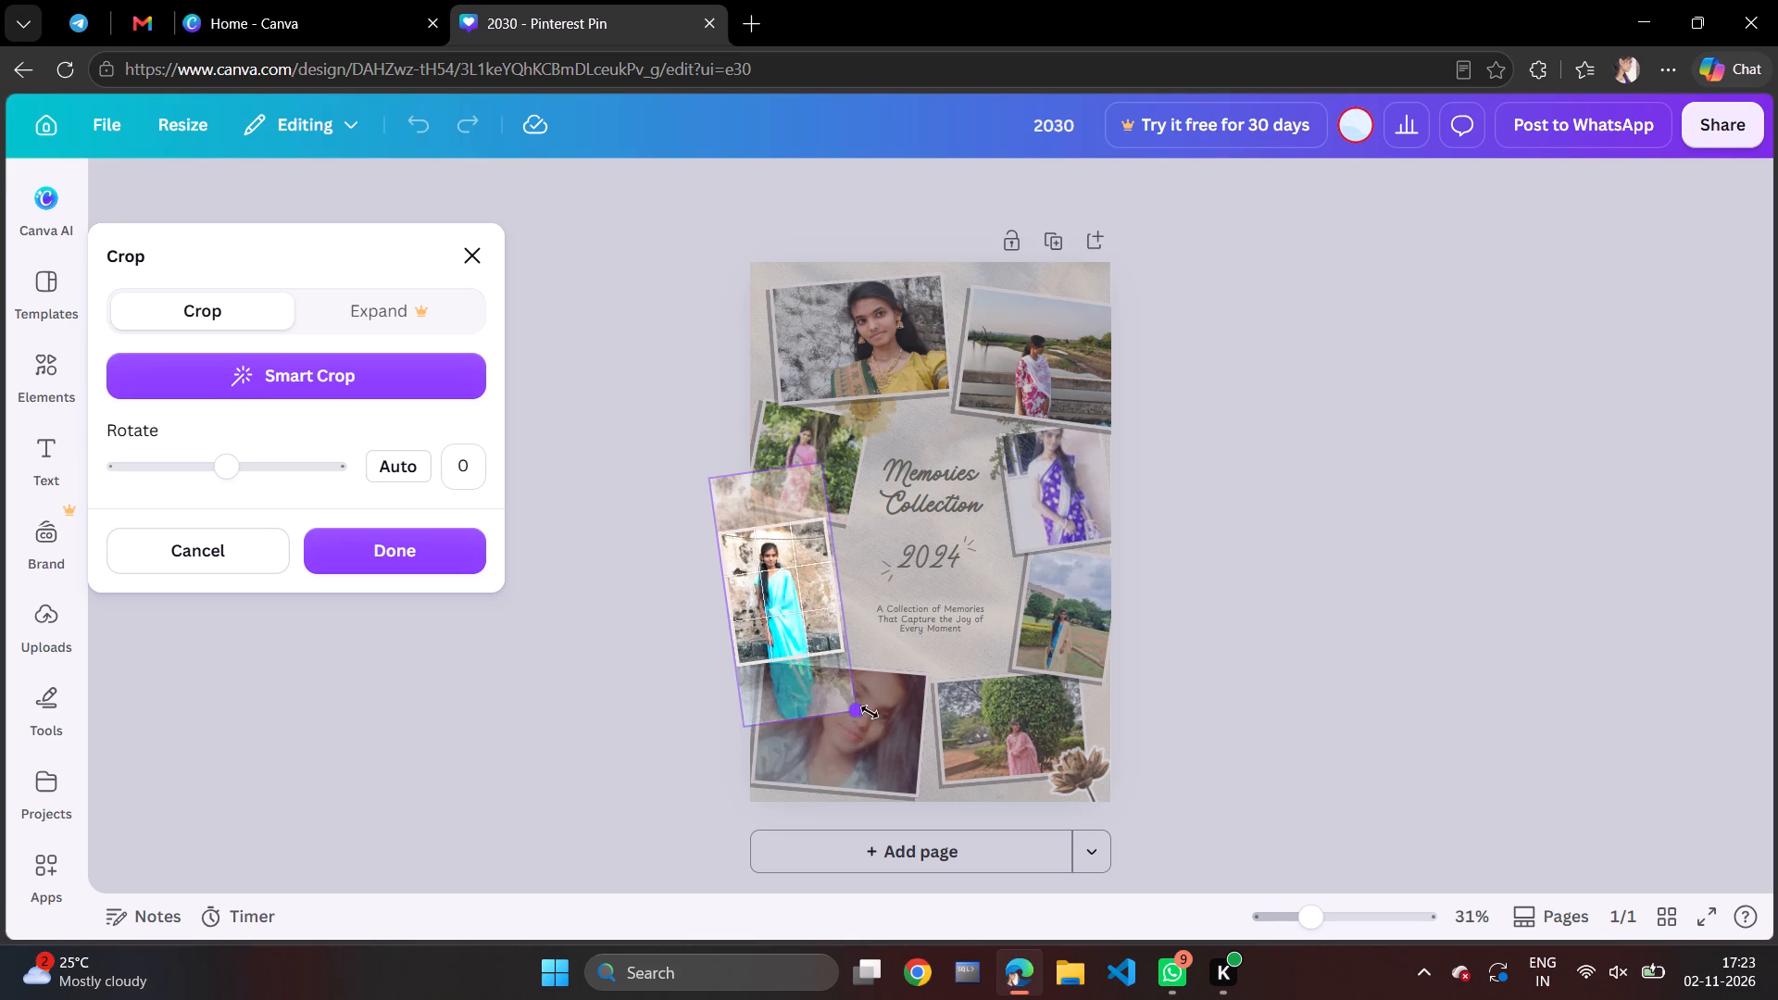
pyautogui.moveTo(870, 712); pyautogui.dragTo(878, 713)
pyautogui.moveTo(772, 623); pyautogui.dragTo(785, 623)
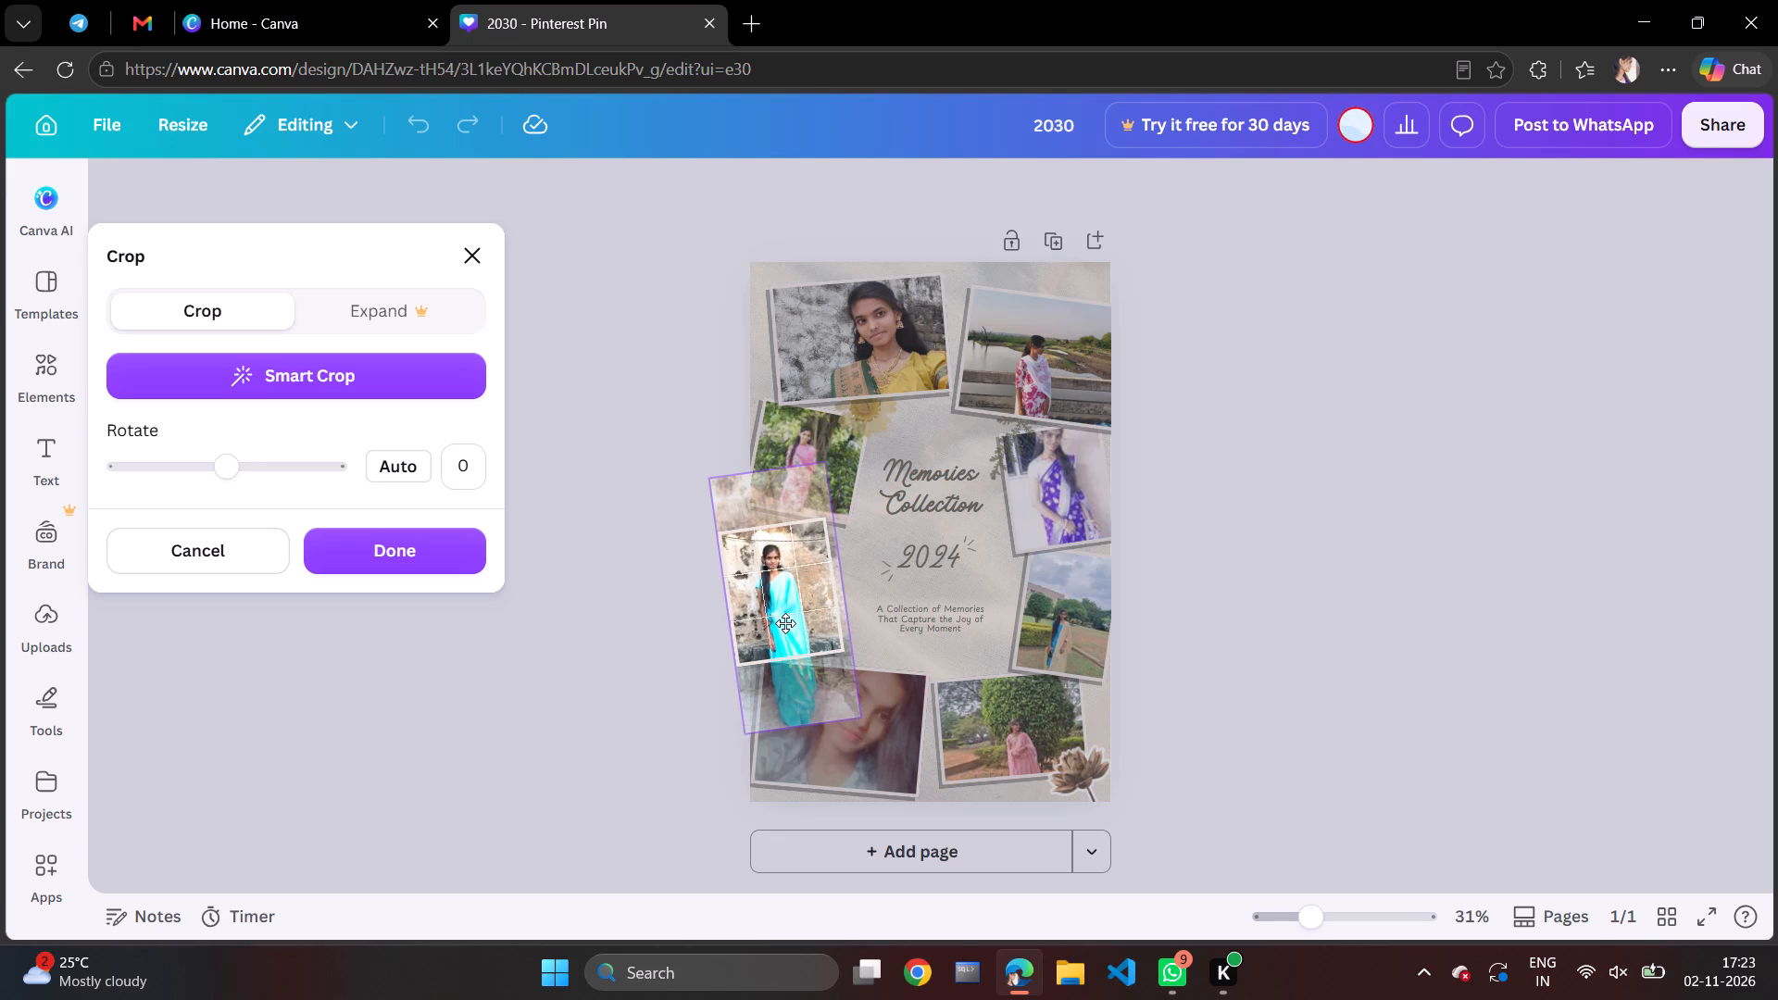
pyautogui.moveTo(785, 623); pyautogui.dragTo(786, 623)
pyautogui.click(690, 656)
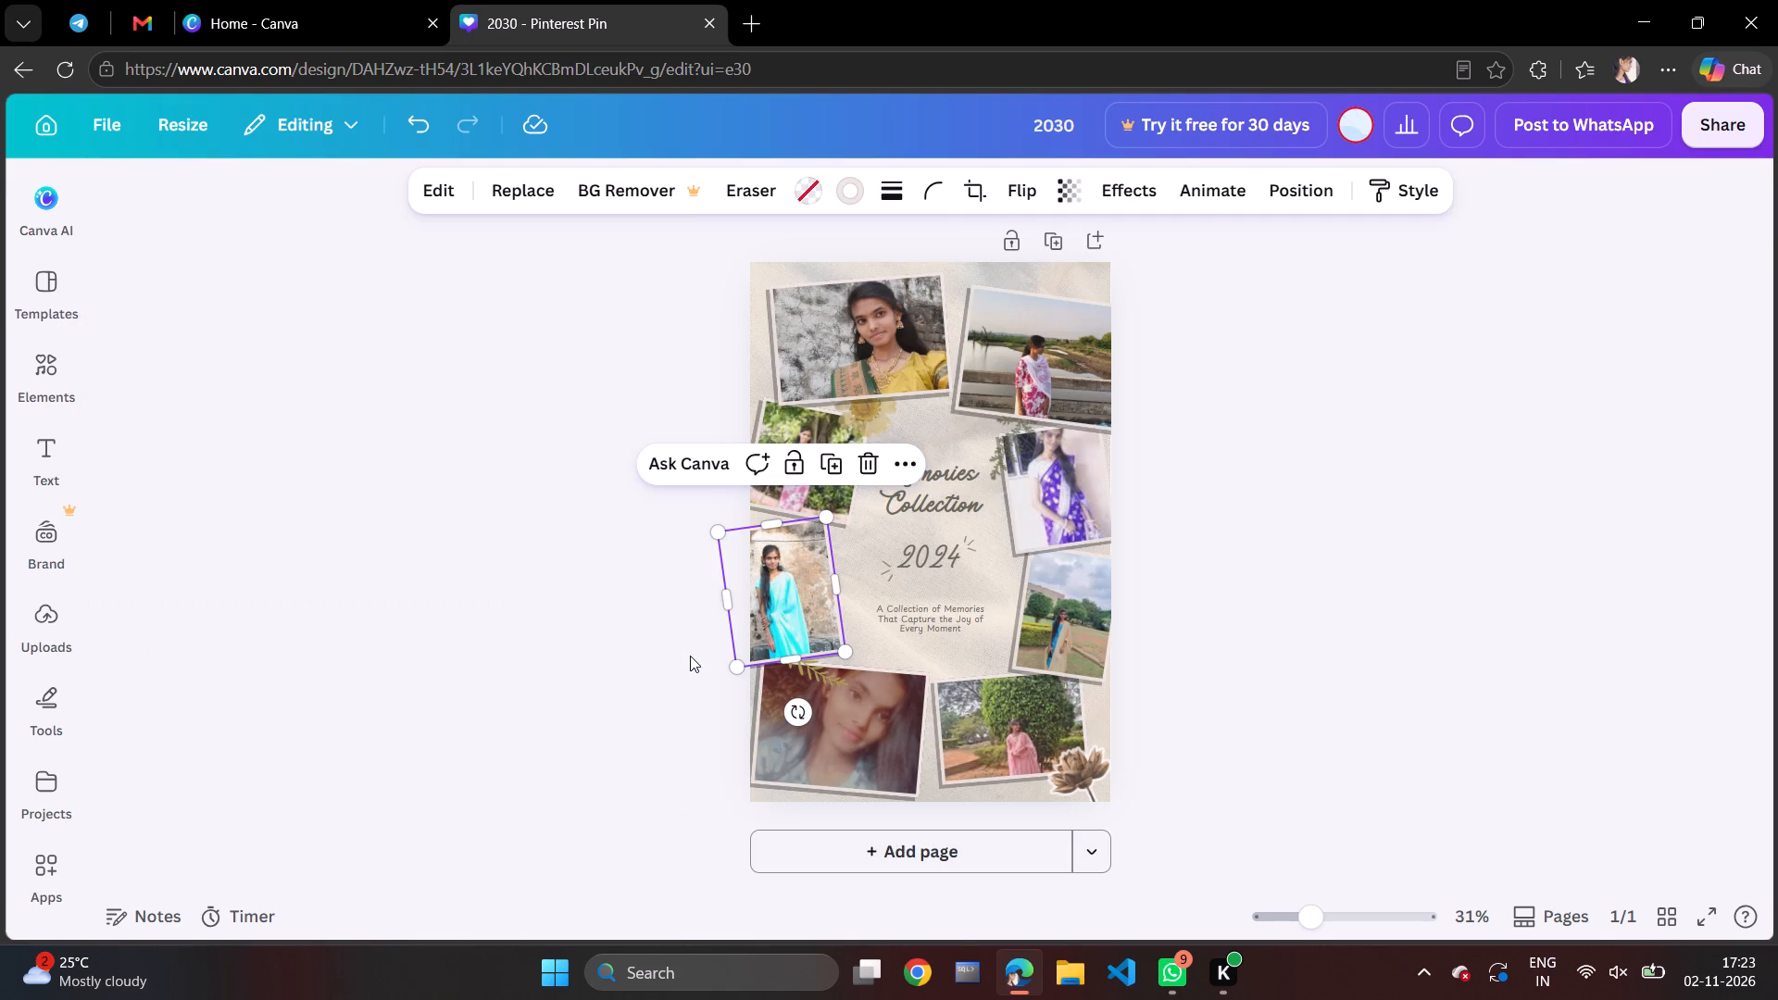
# Recrop the purple sari photo, shifting the picture down so the woman's whole head fits inside the frame.
pyautogui.click(1066, 458)
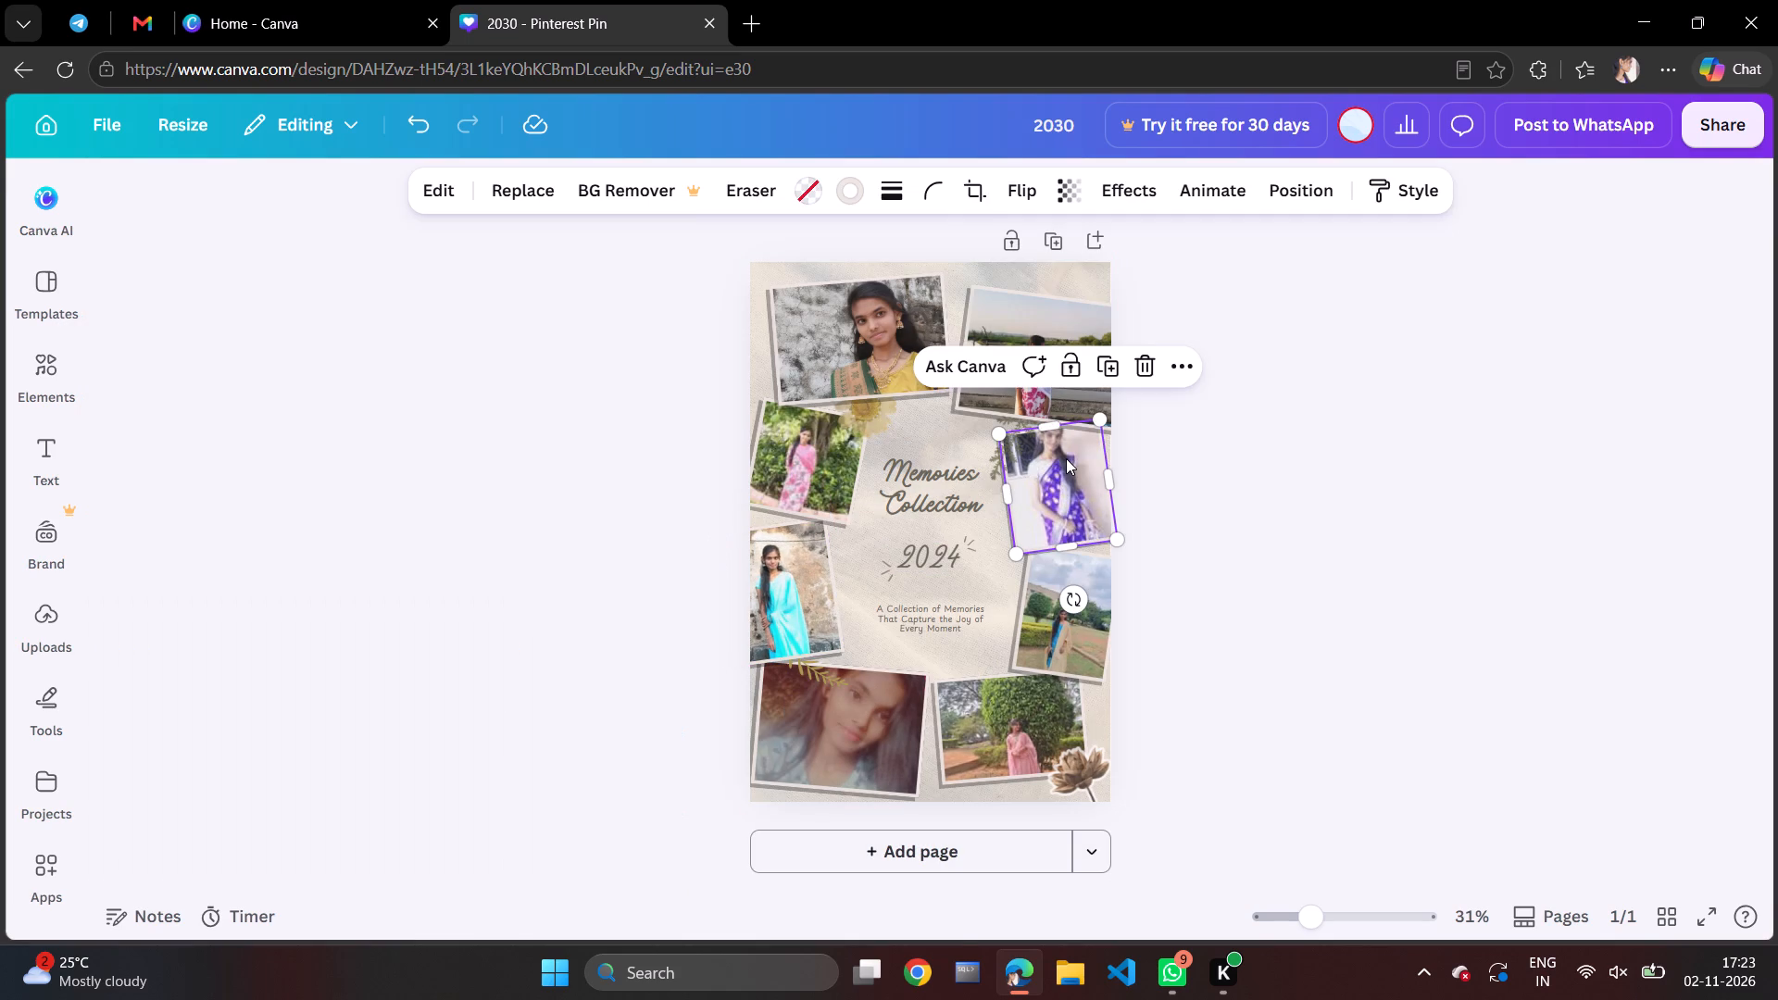
pyautogui.click(972, 210)
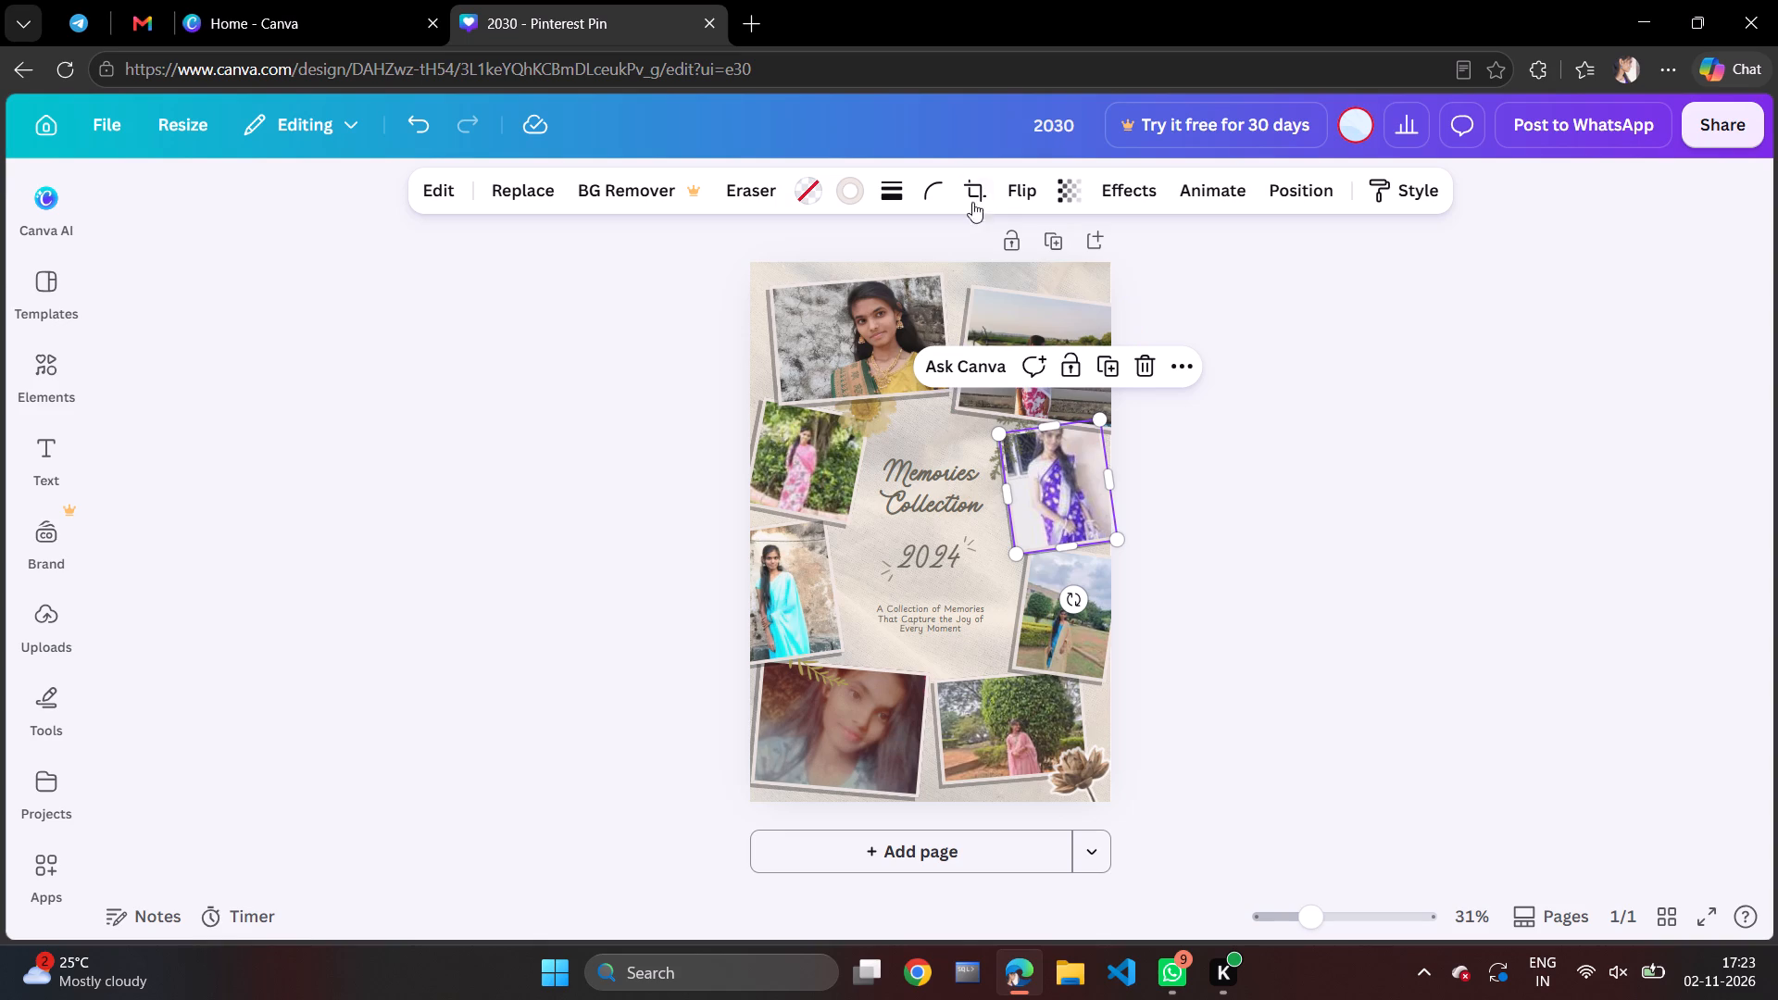
pyautogui.click(971, 189)
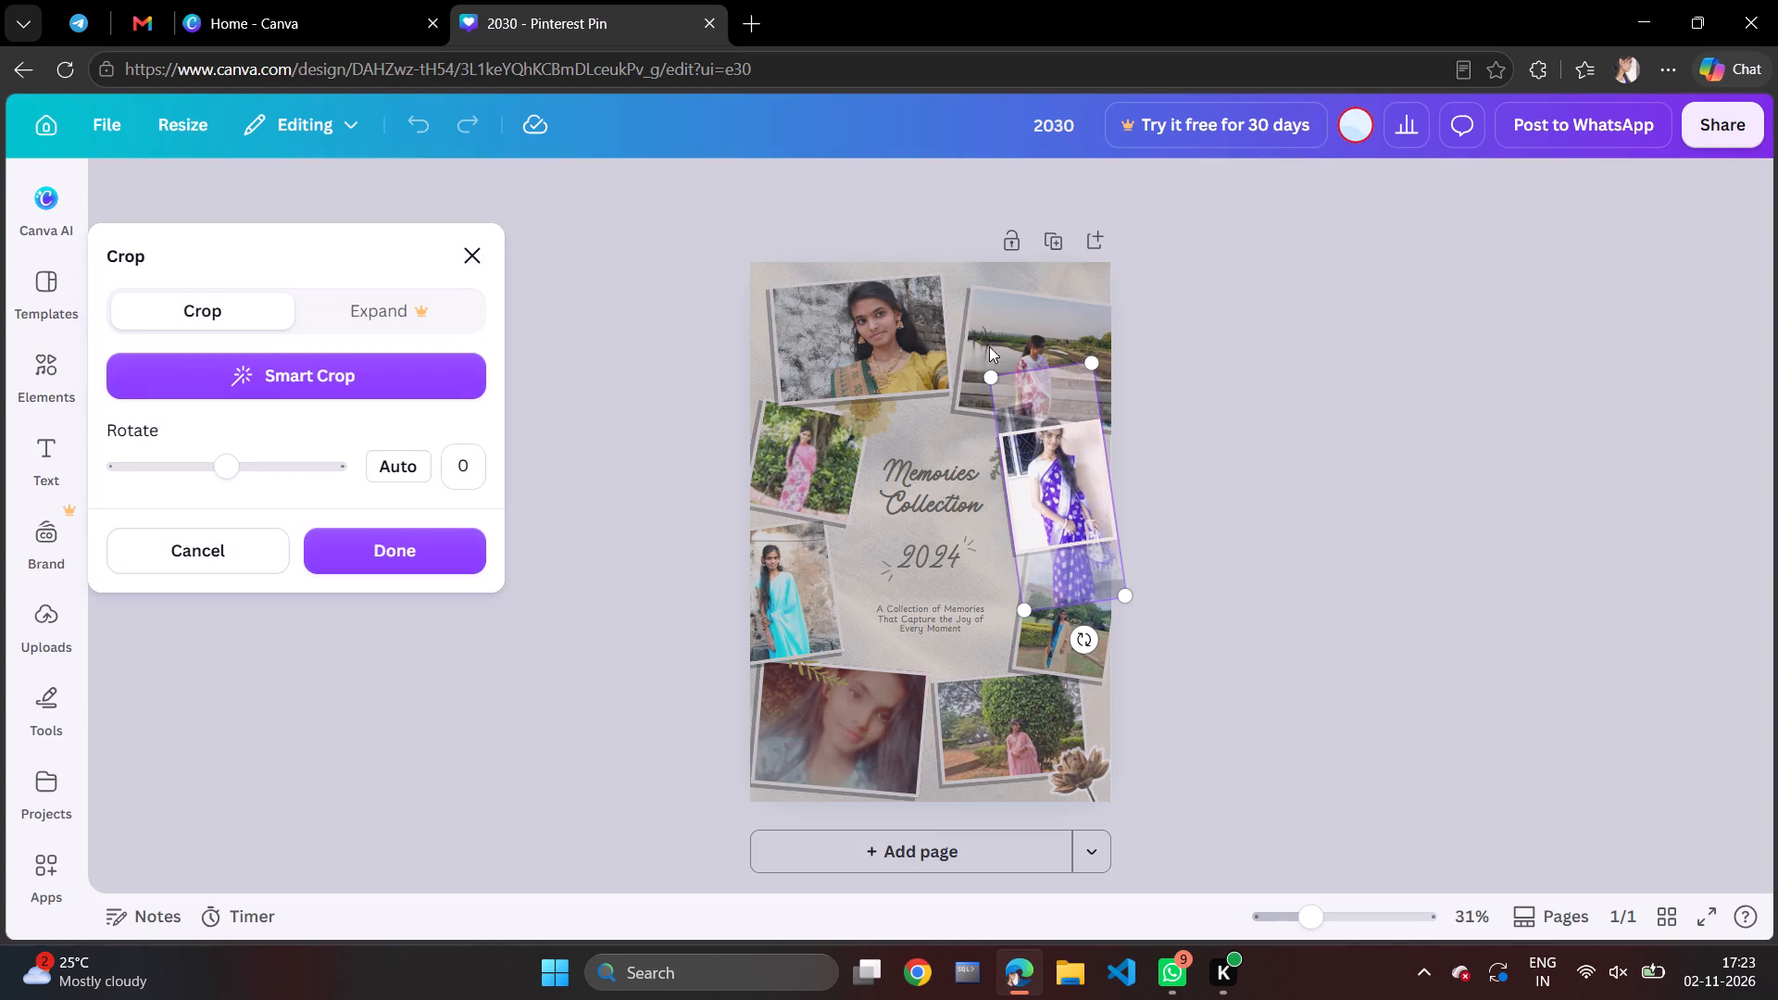
pyautogui.moveTo(1055, 494); pyautogui.dragTo(1062, 518)
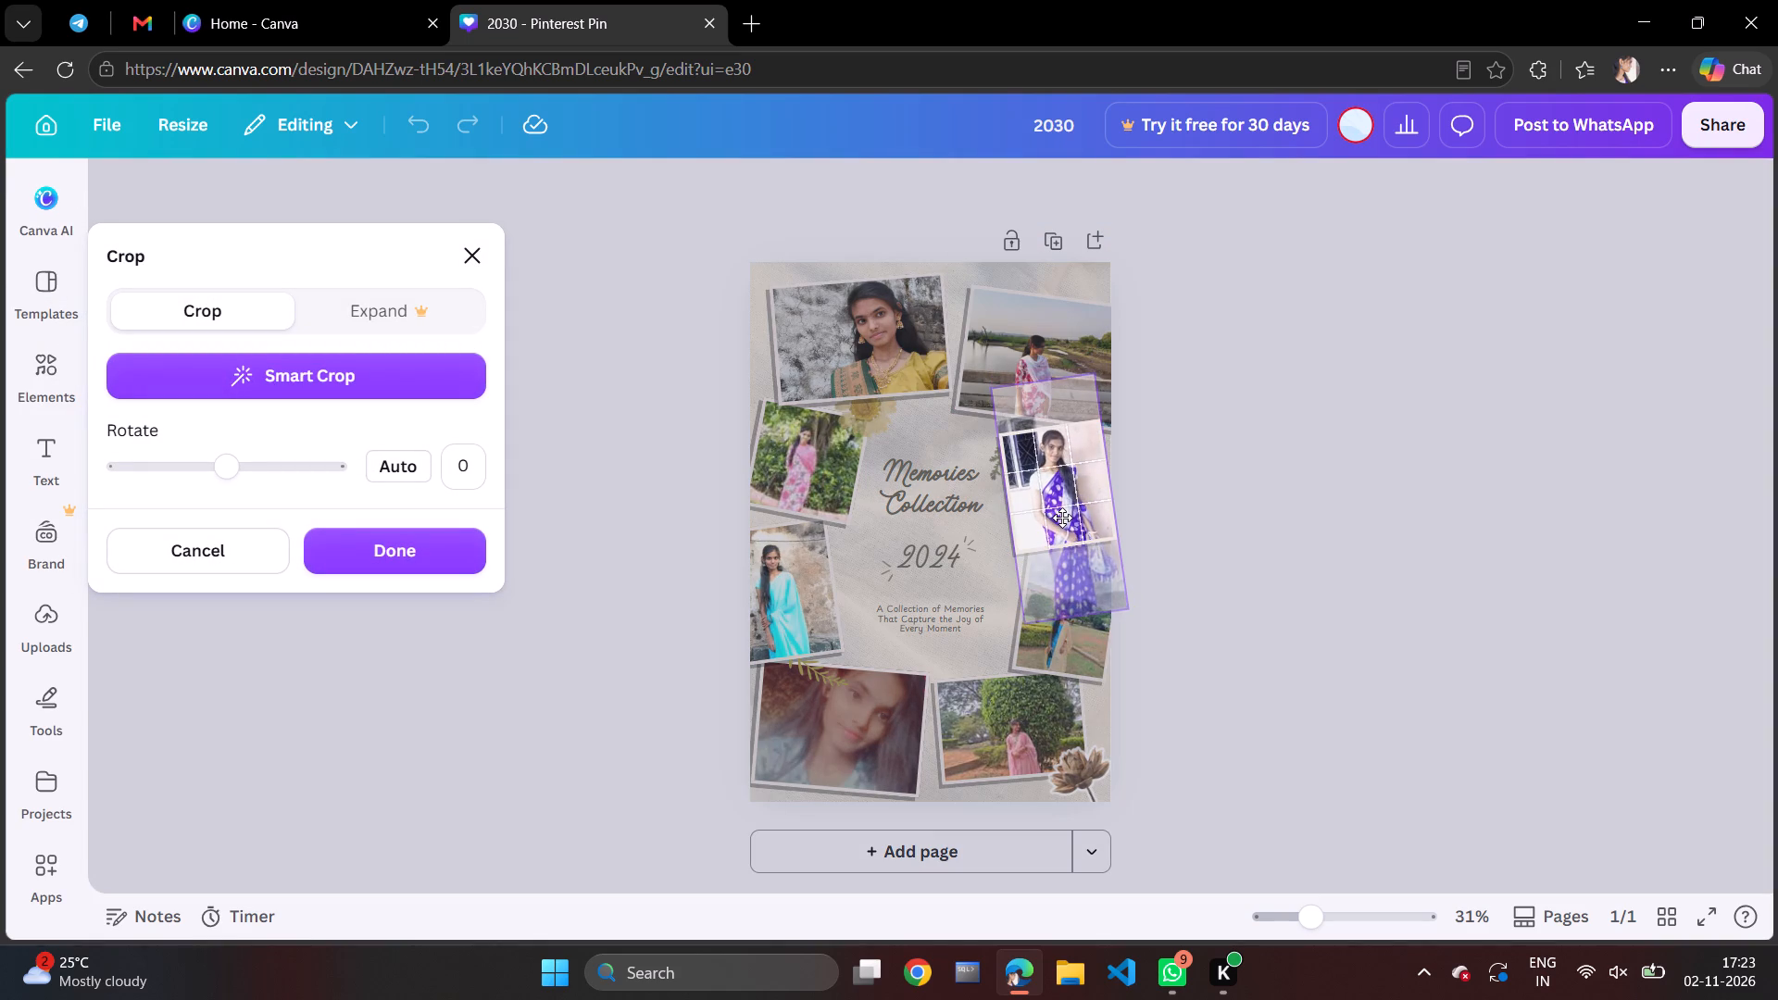
pyautogui.moveTo(1062, 518); pyautogui.dragTo(1063, 519)
pyautogui.click(1252, 503)
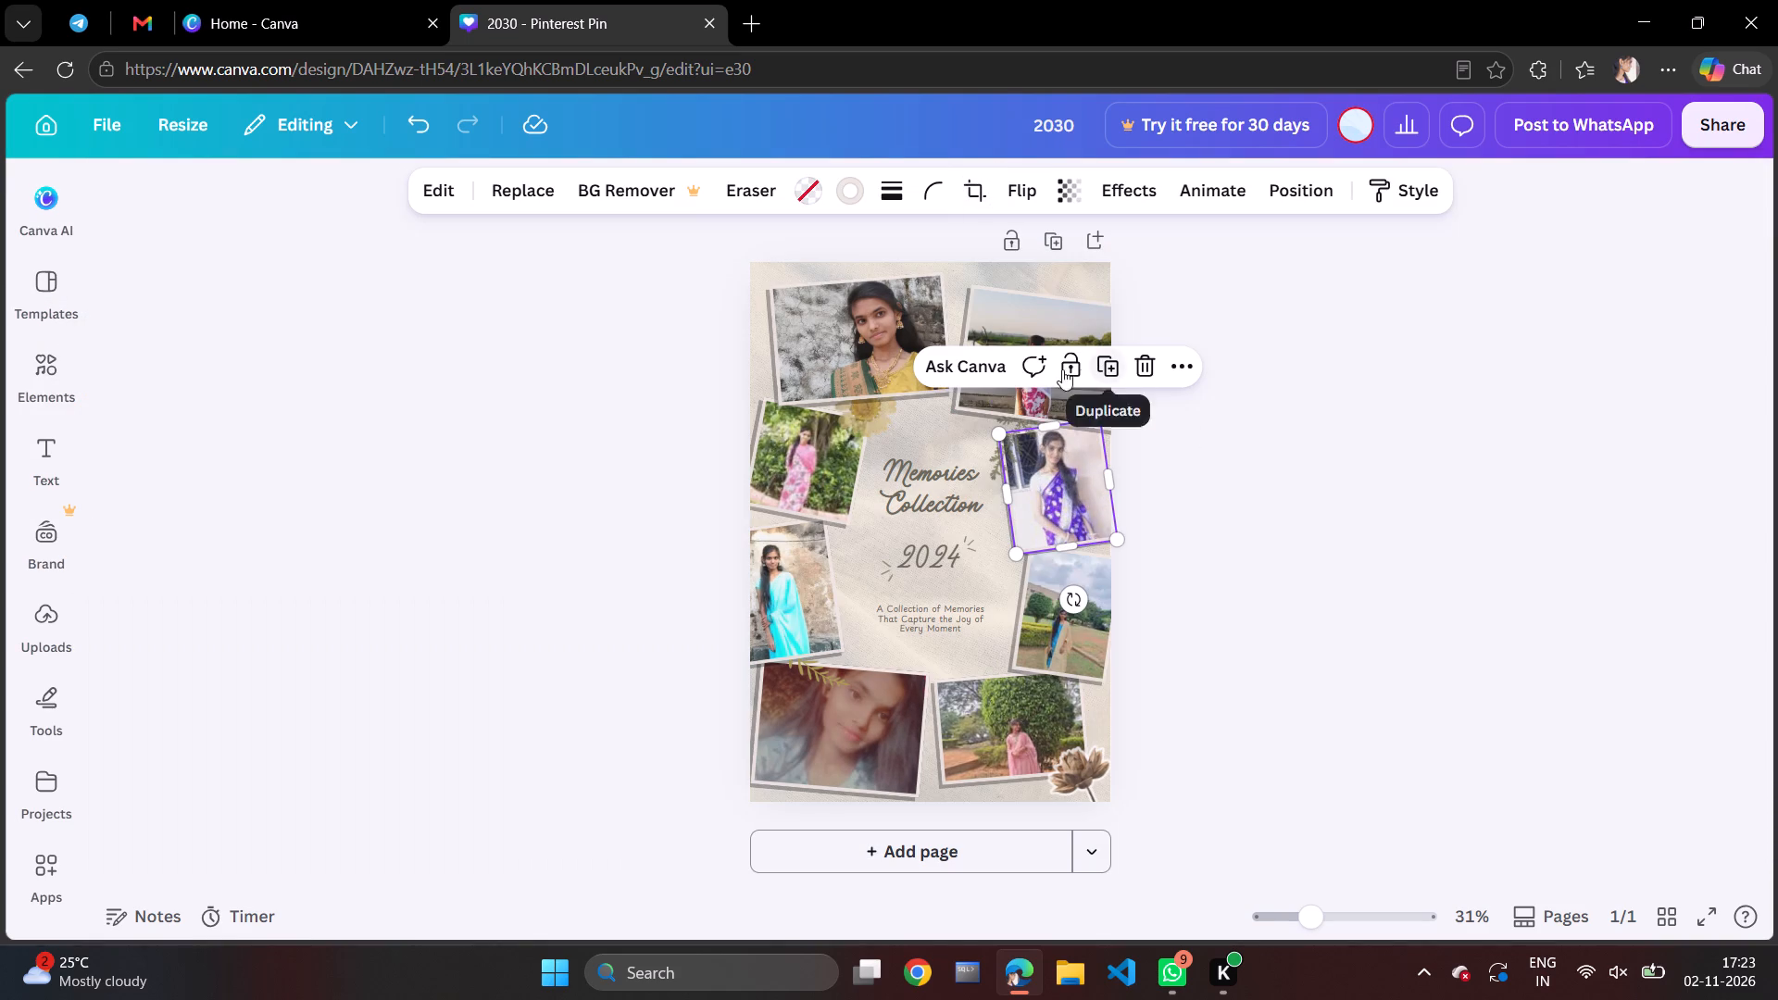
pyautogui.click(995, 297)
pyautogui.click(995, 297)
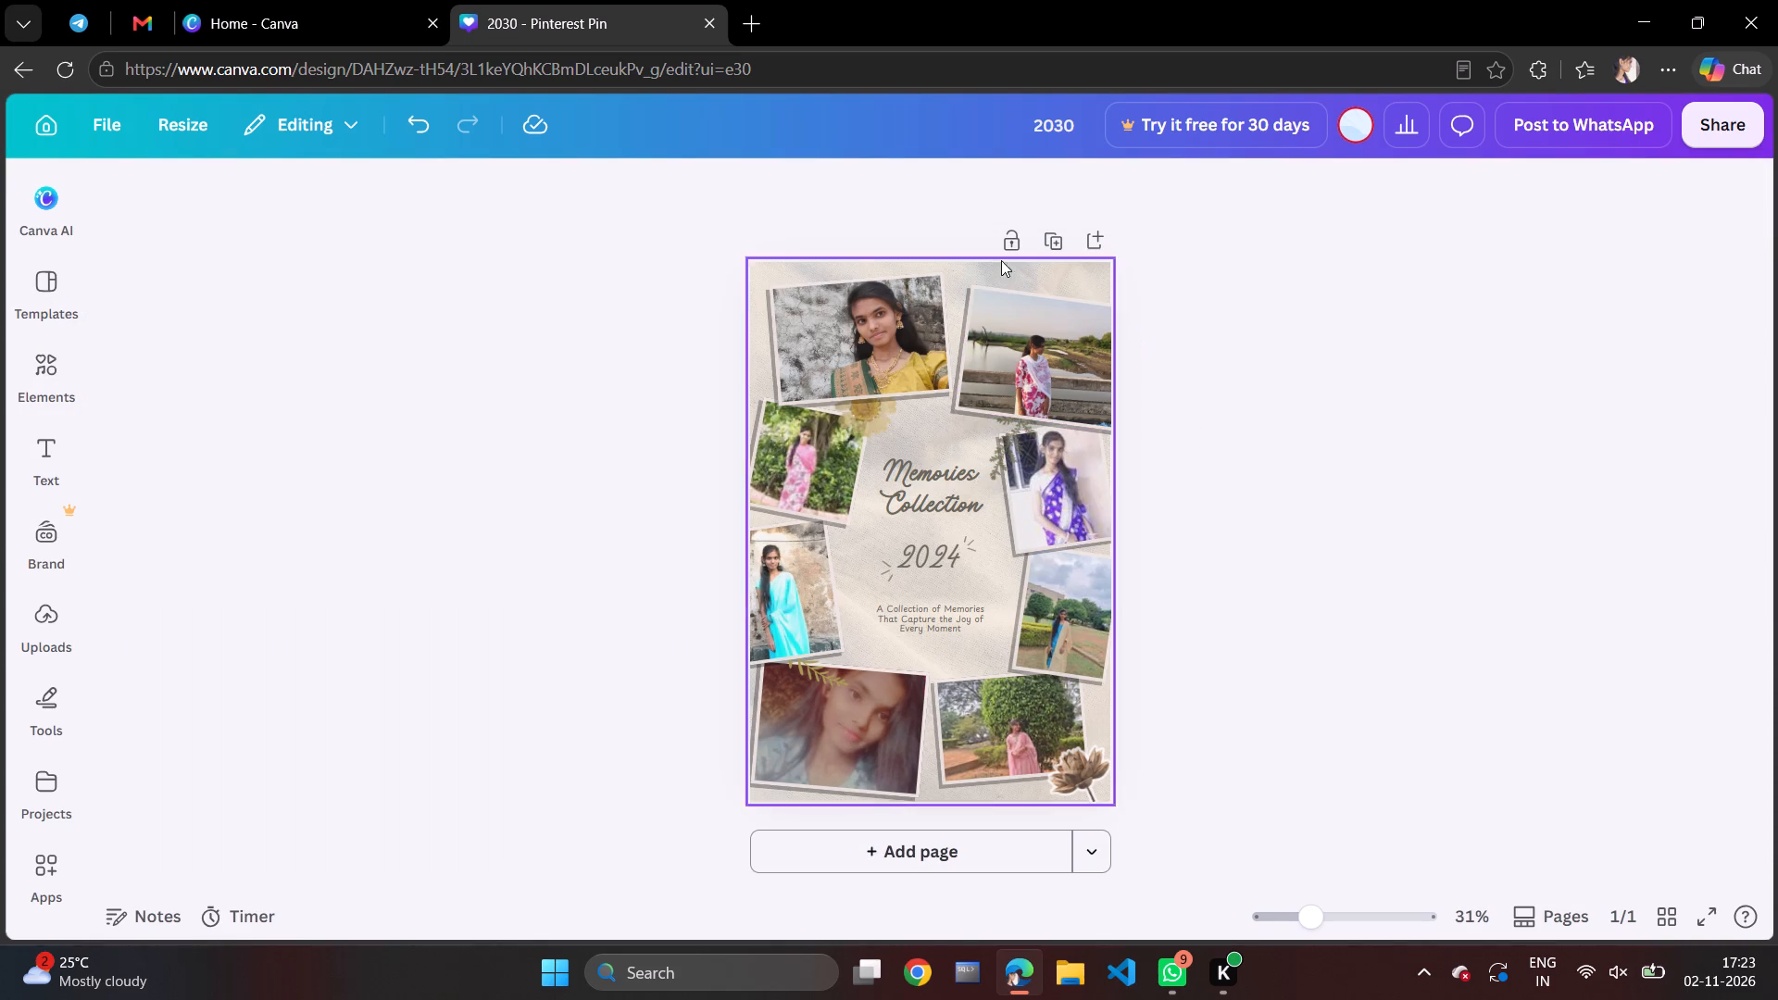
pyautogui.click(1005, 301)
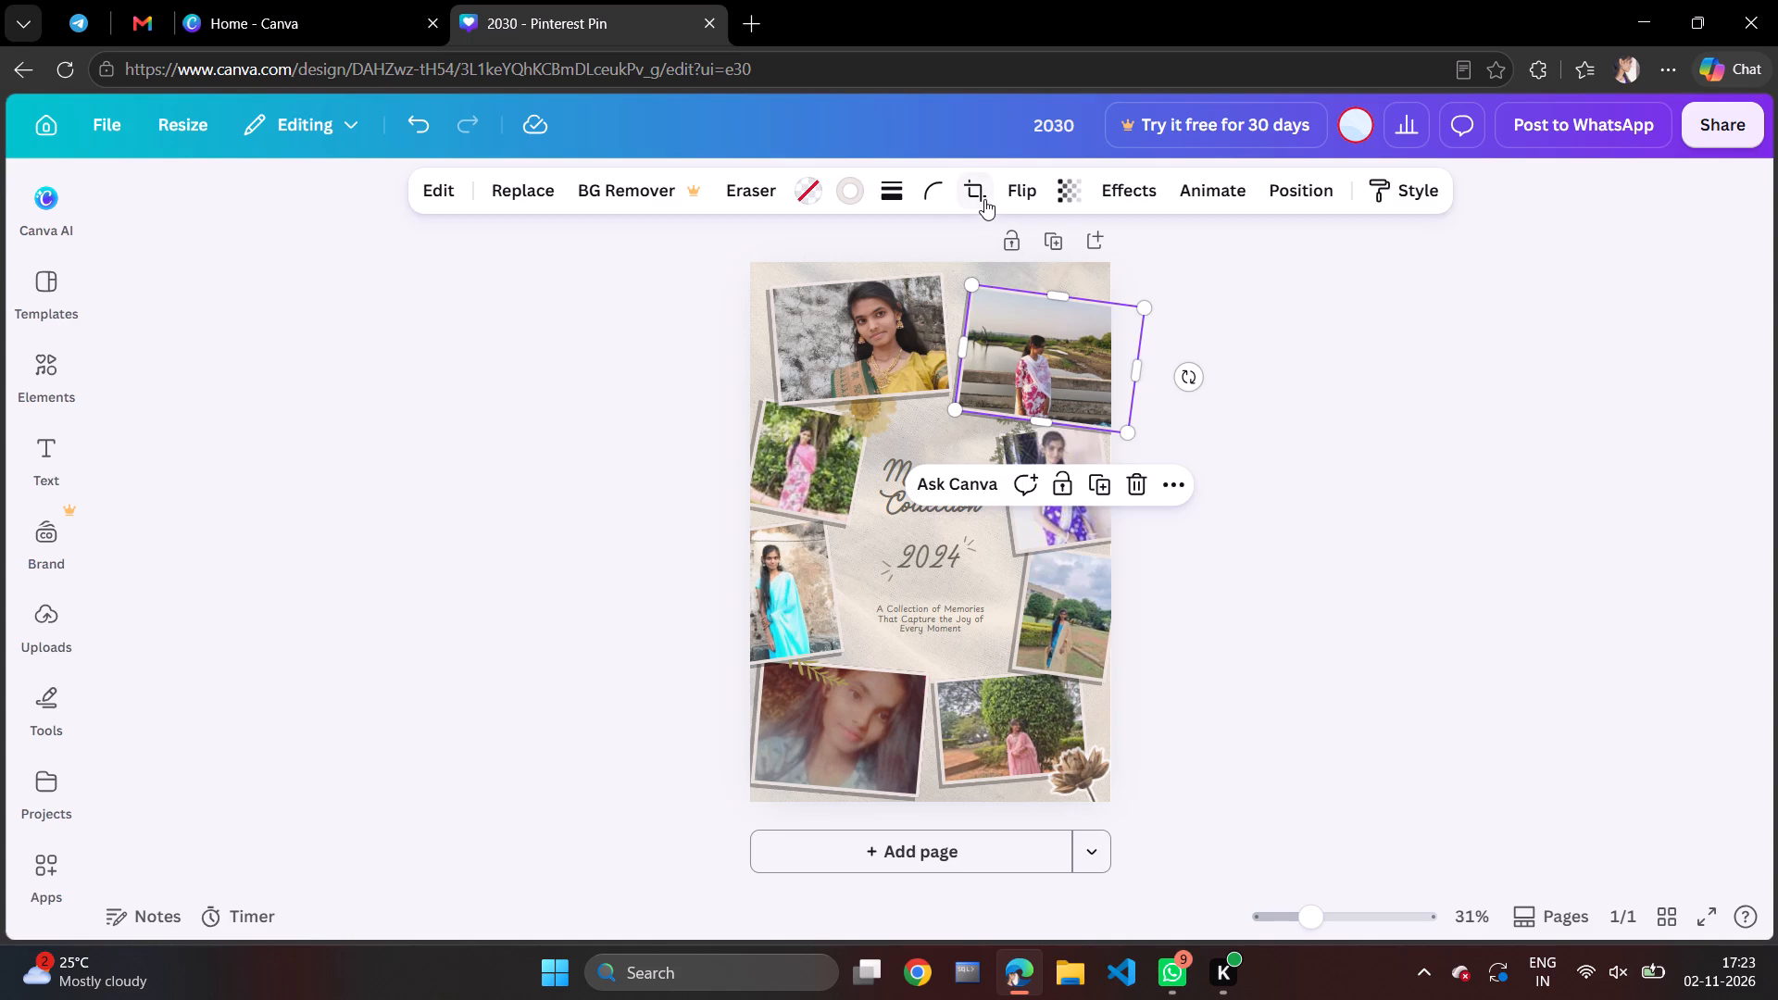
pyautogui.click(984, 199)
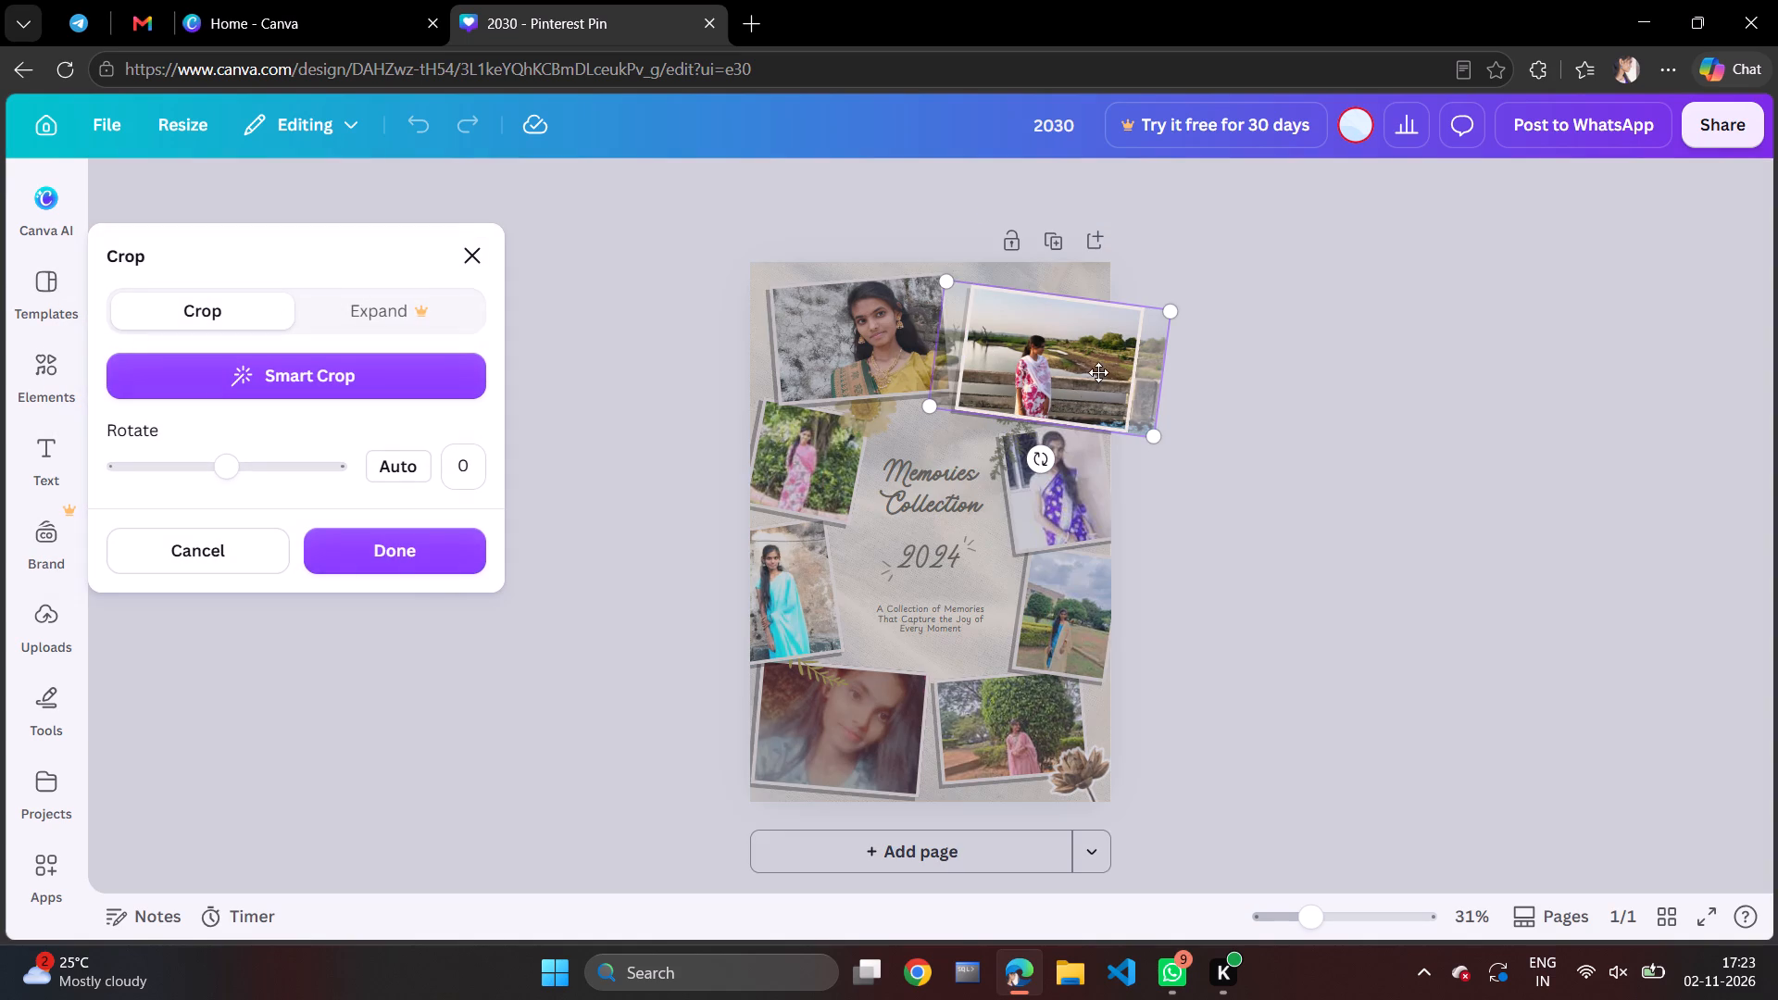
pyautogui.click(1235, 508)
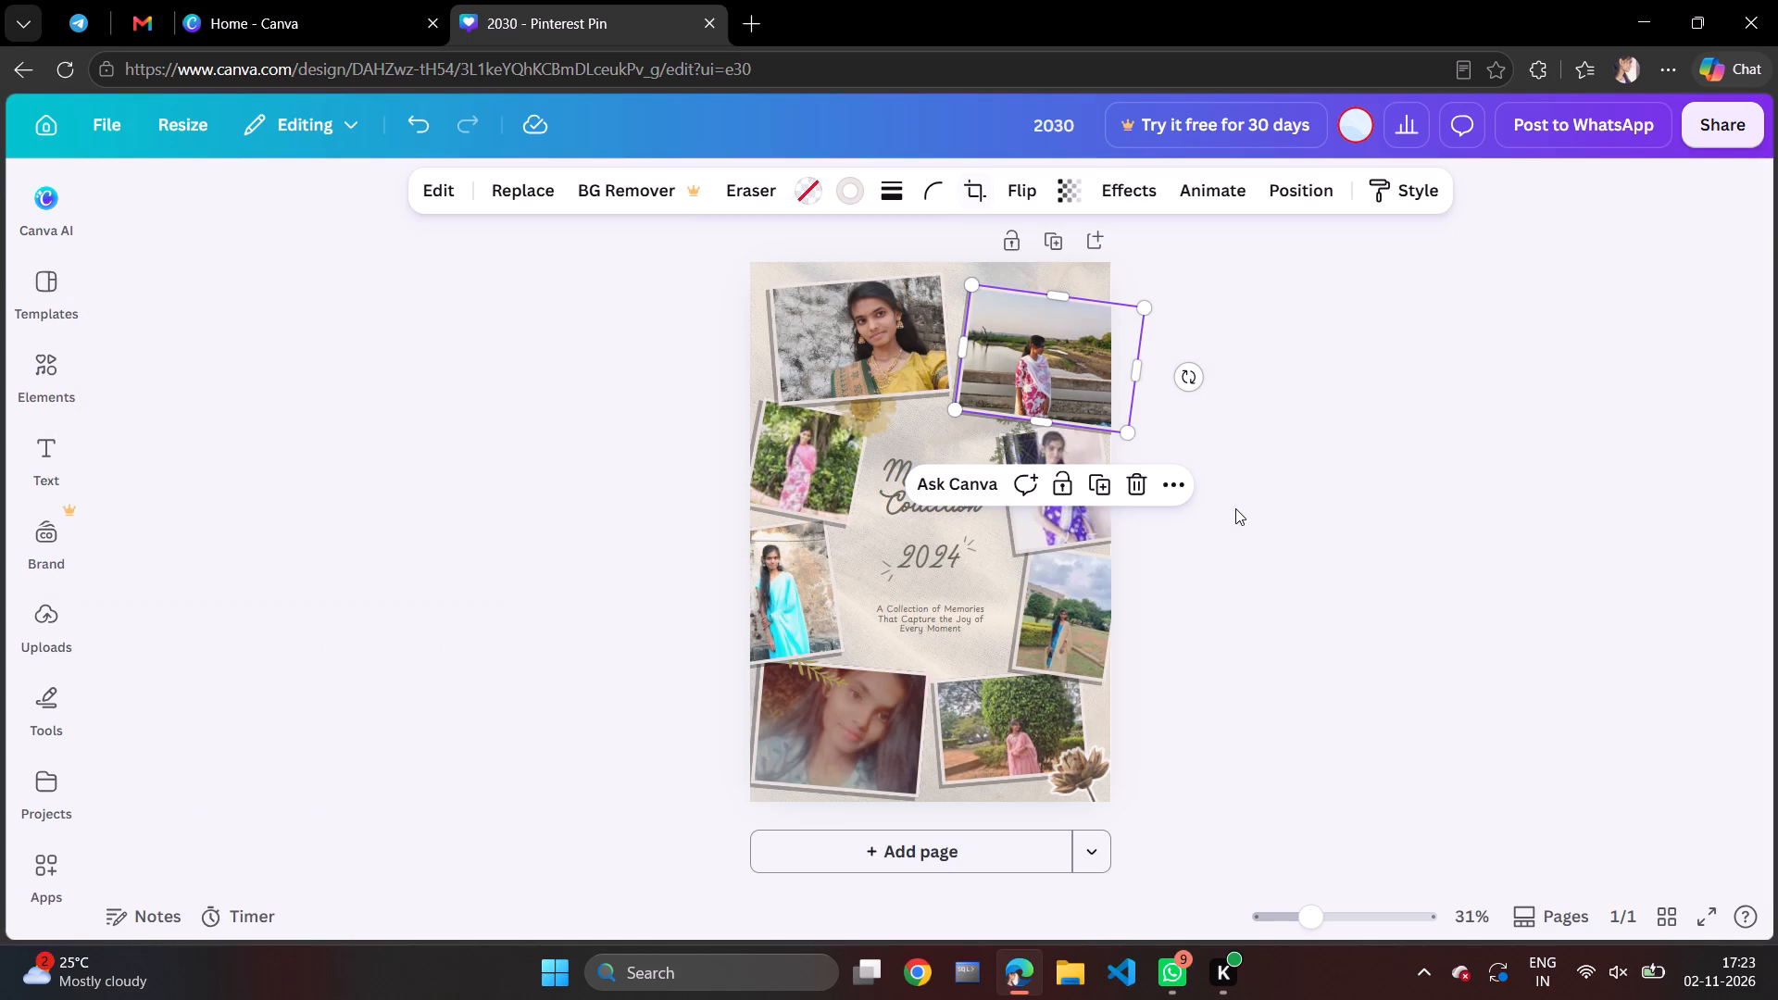
# Recrop the photo of the woman on the lawn, enlarging the picture and shifting it up and right to centre her in the frame.
pyautogui.click(1067, 608)
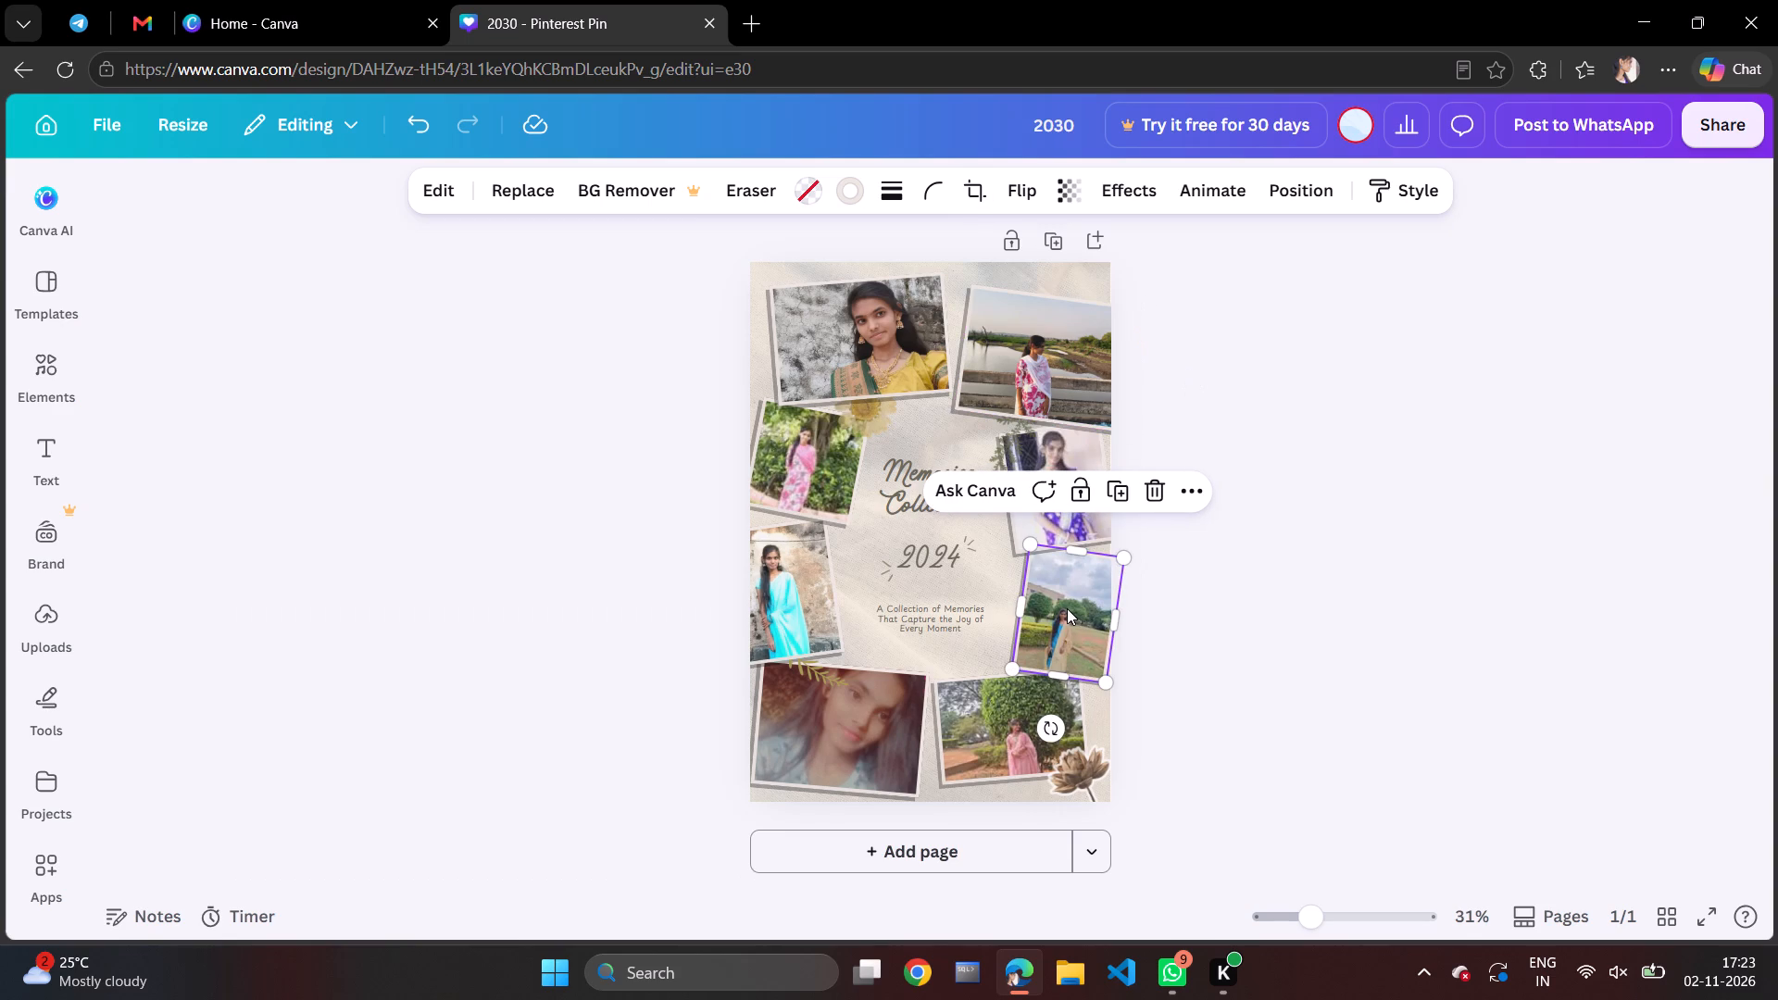
pyautogui.click(1067, 608)
pyautogui.click(1067, 608)
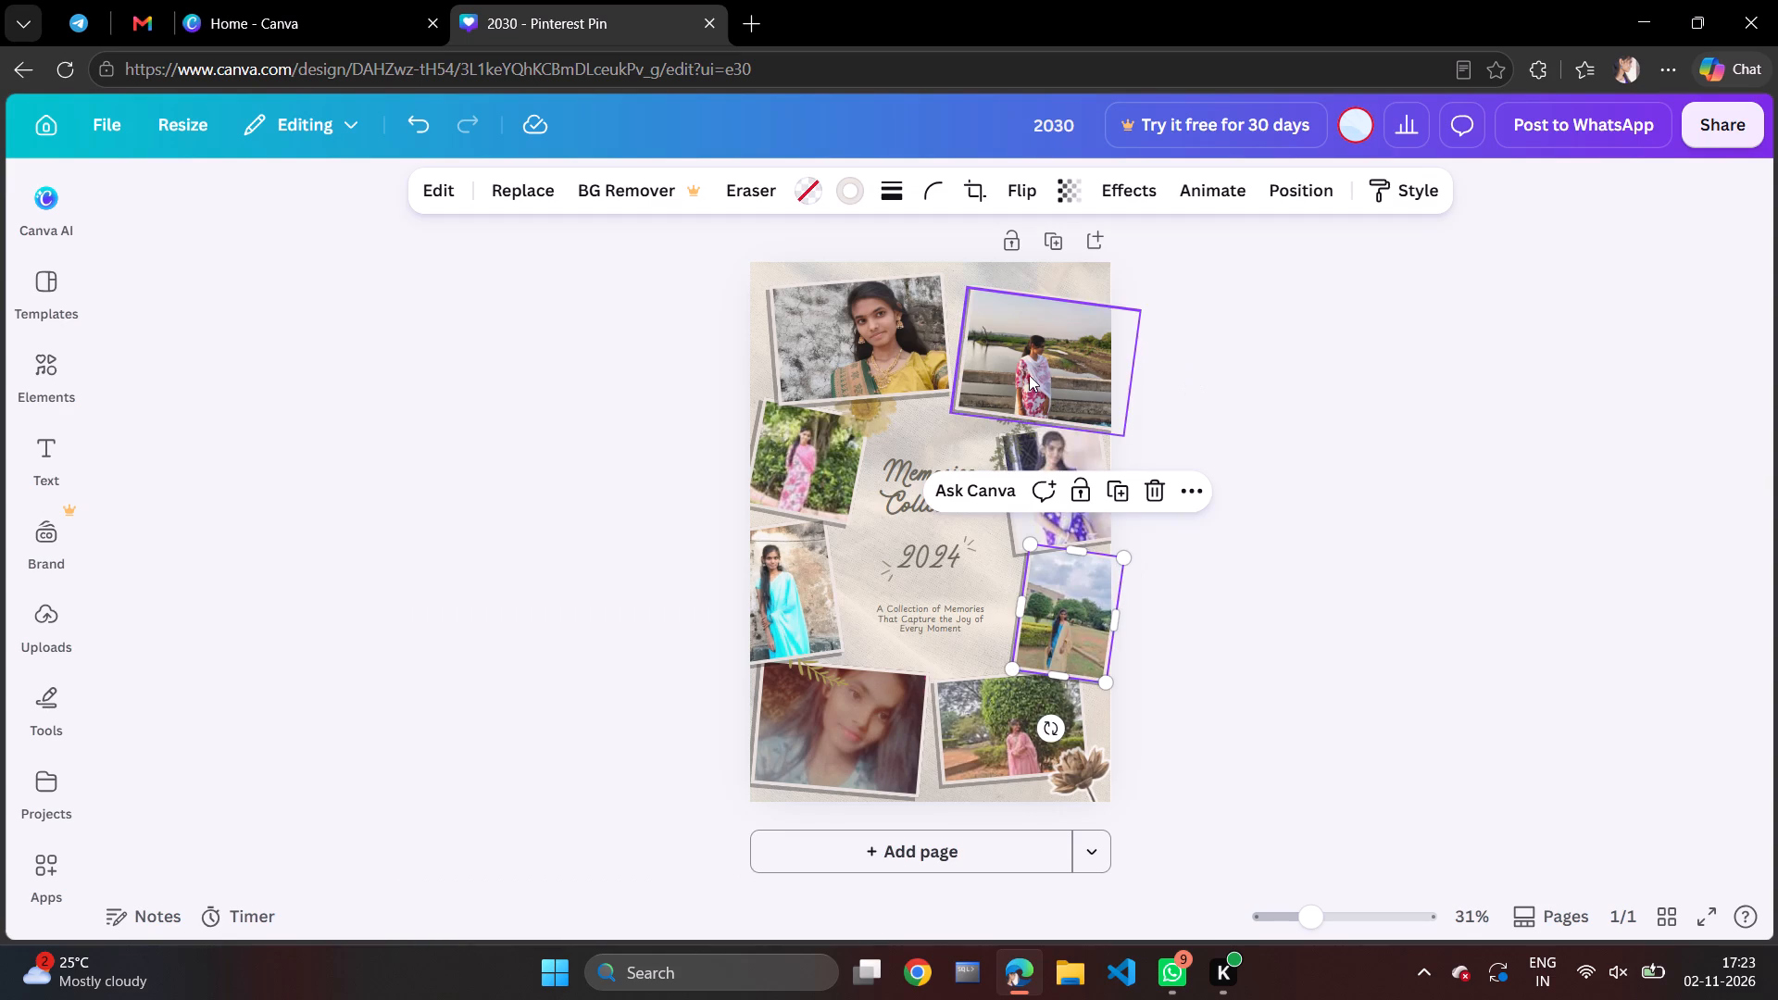
pyautogui.click(970, 202)
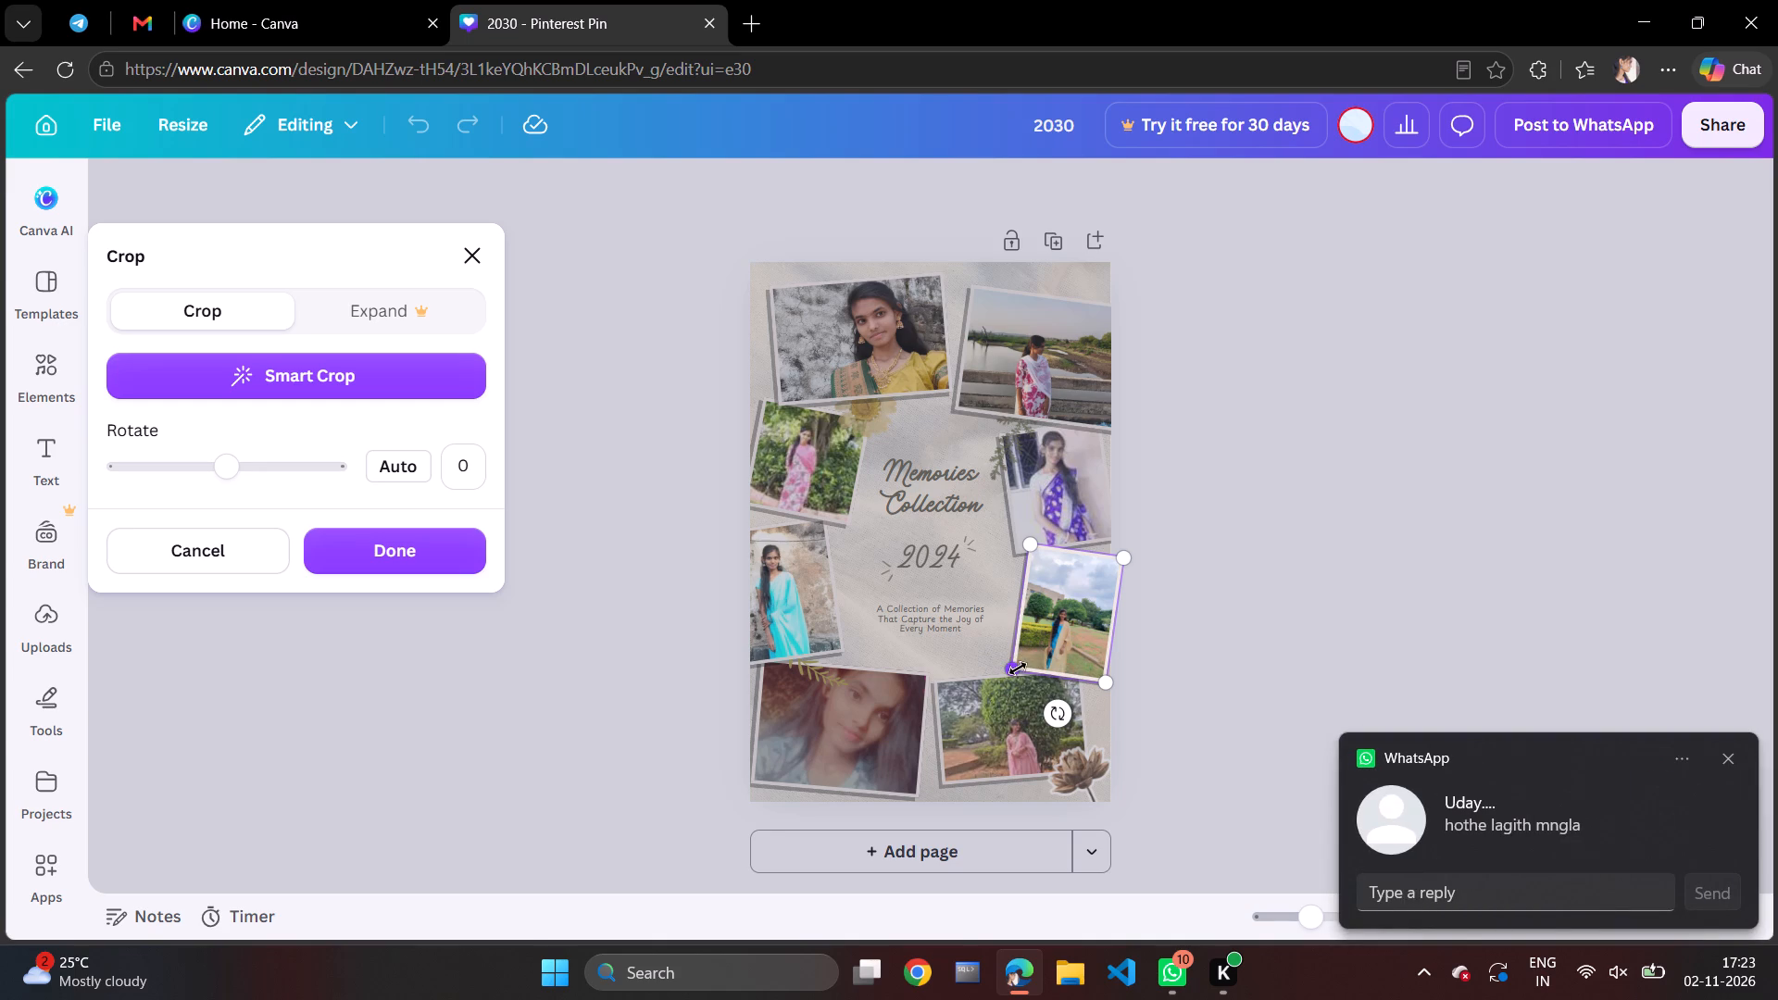
pyautogui.moveTo(1018, 669); pyautogui.dragTo(980, 703)
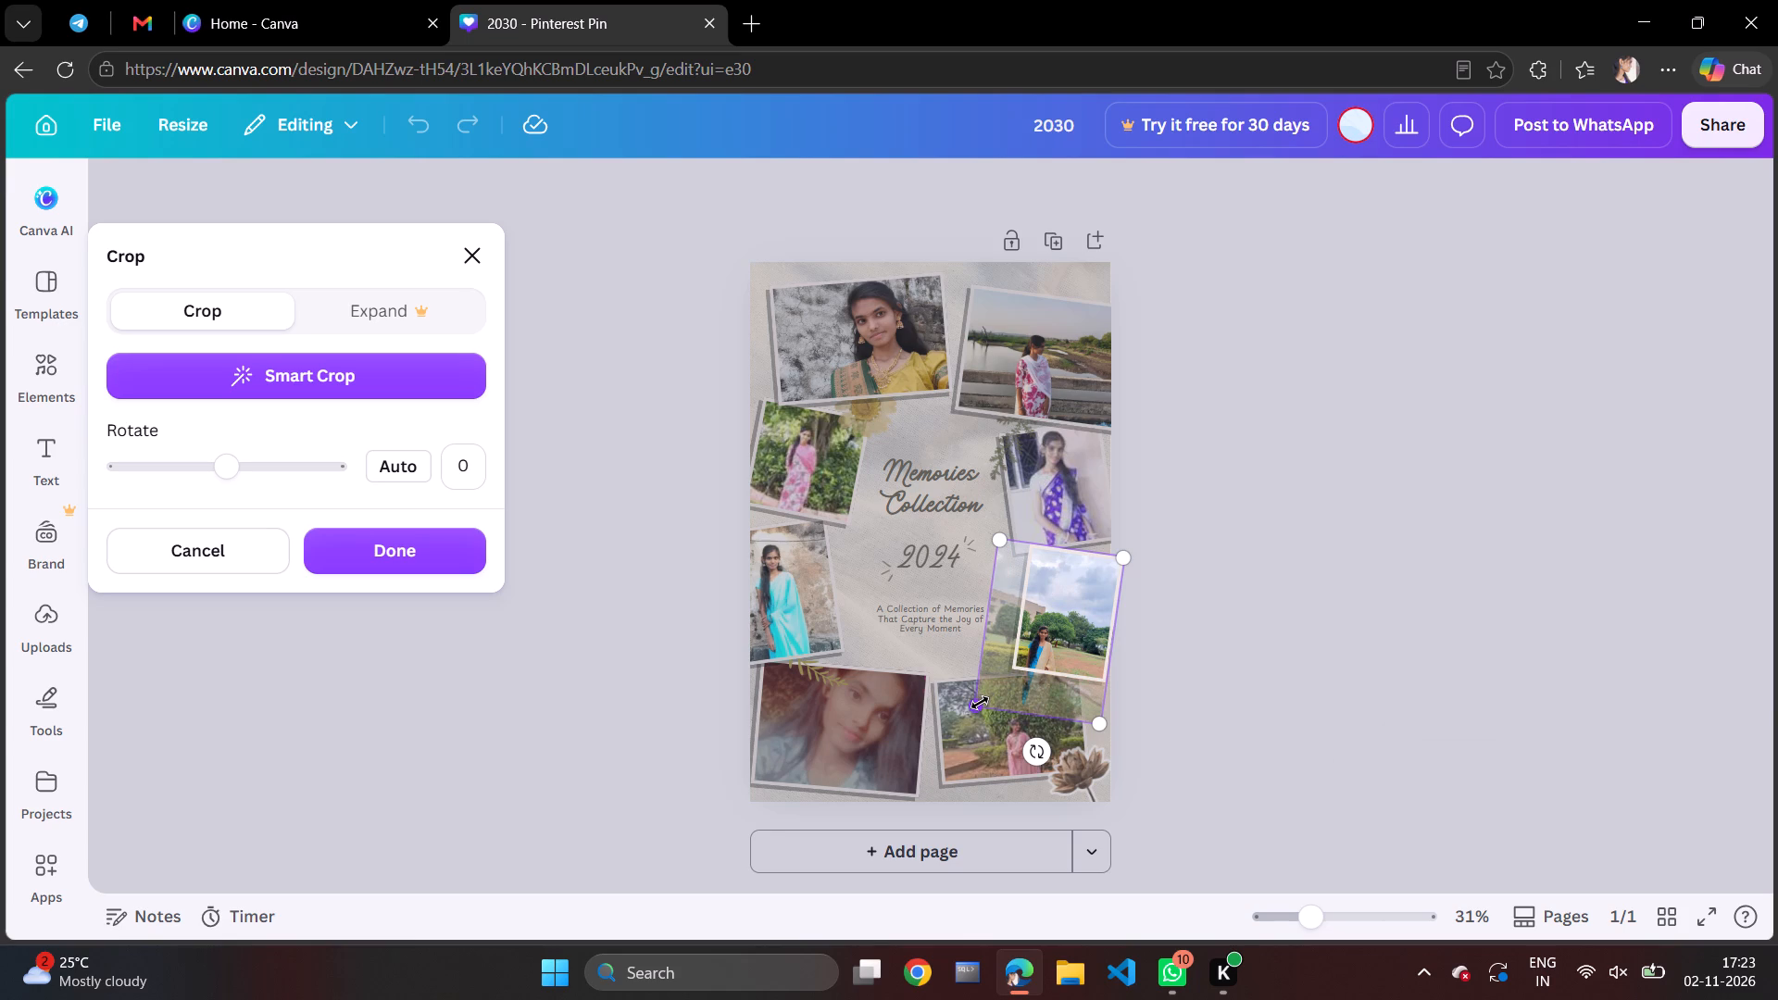
pyautogui.moveTo(1064, 644); pyautogui.dragTo(1100, 597)
pyautogui.click(1197, 703)
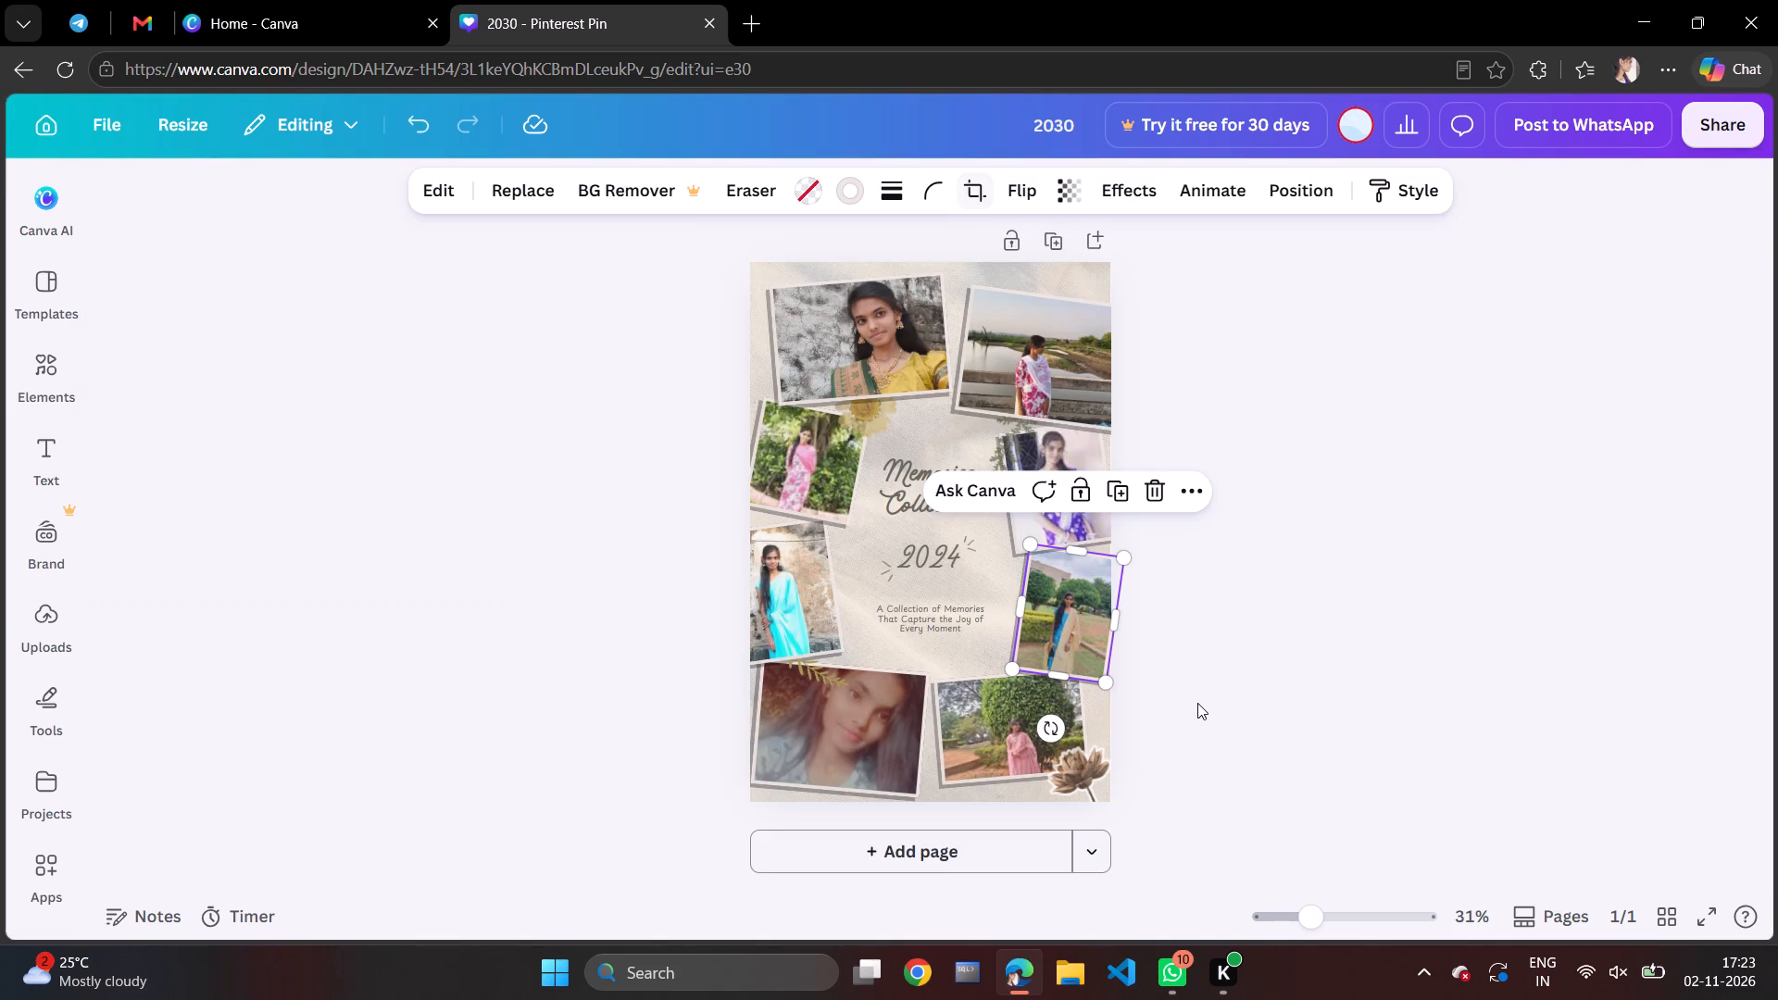
# Recrop the photo of the woman in pink by the round tree, shifting the picture upward to show more of her, and deselect it.
pyautogui.doubleClick(976, 743)
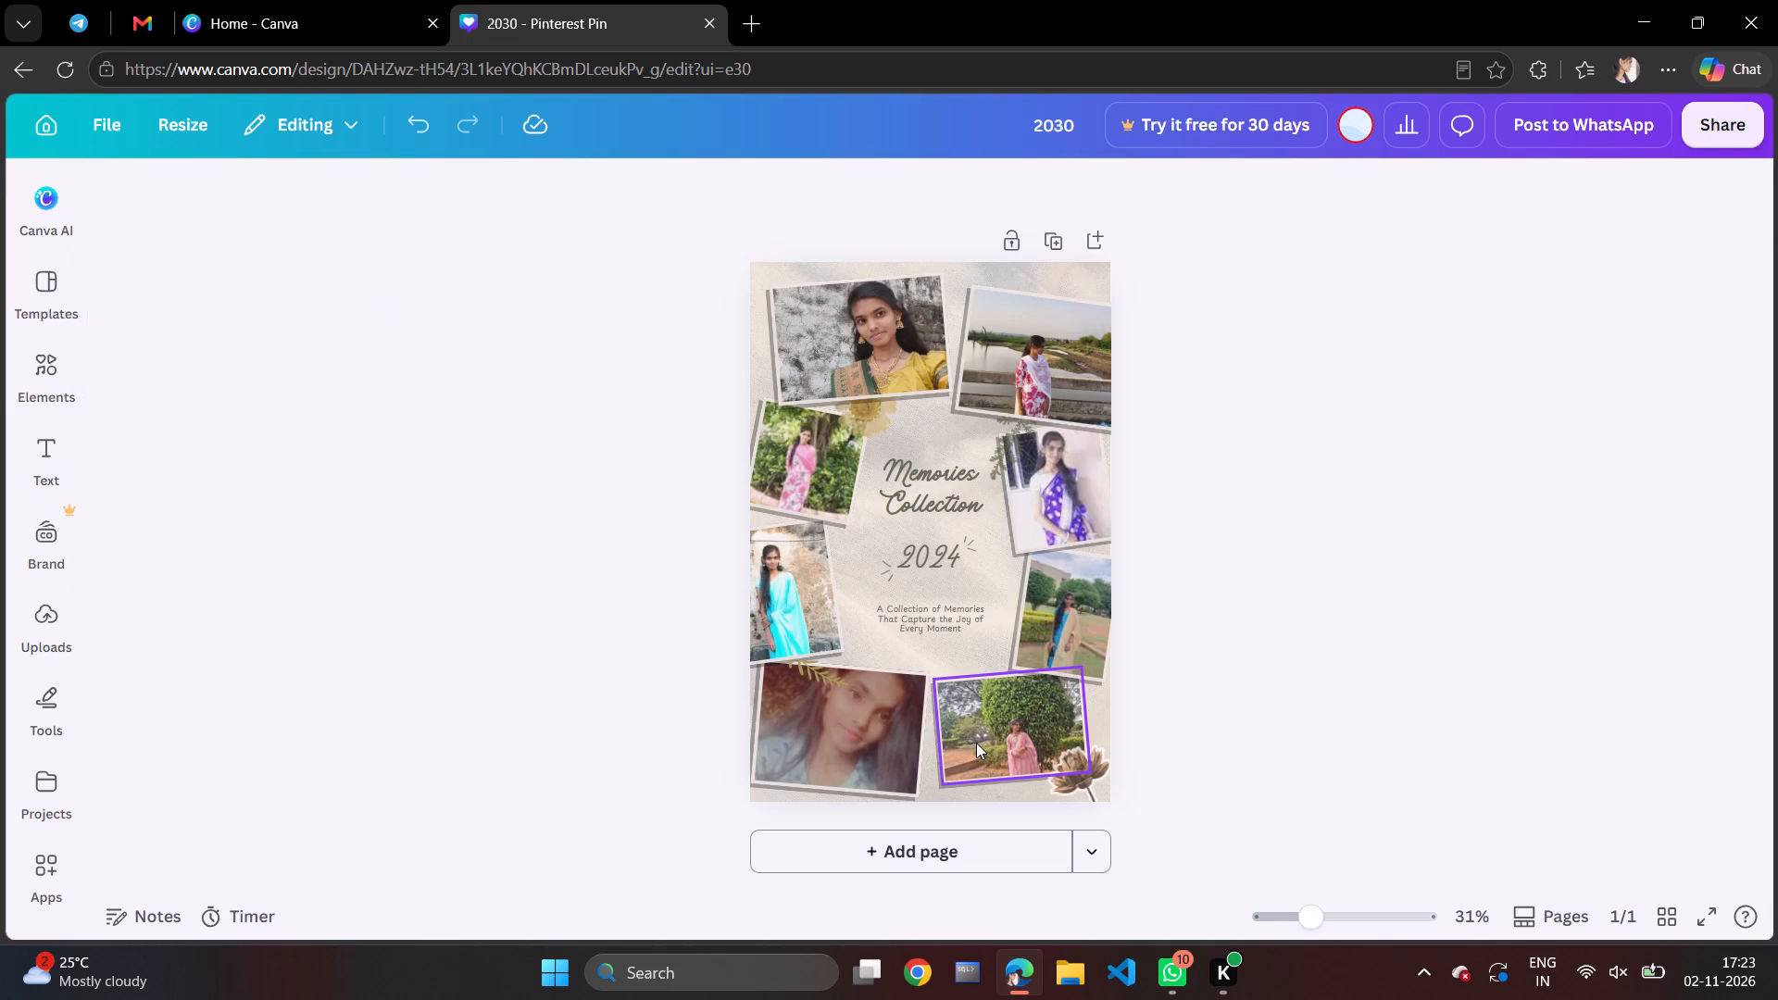
pyautogui.doubleClick(976, 743)
pyautogui.click(976, 743)
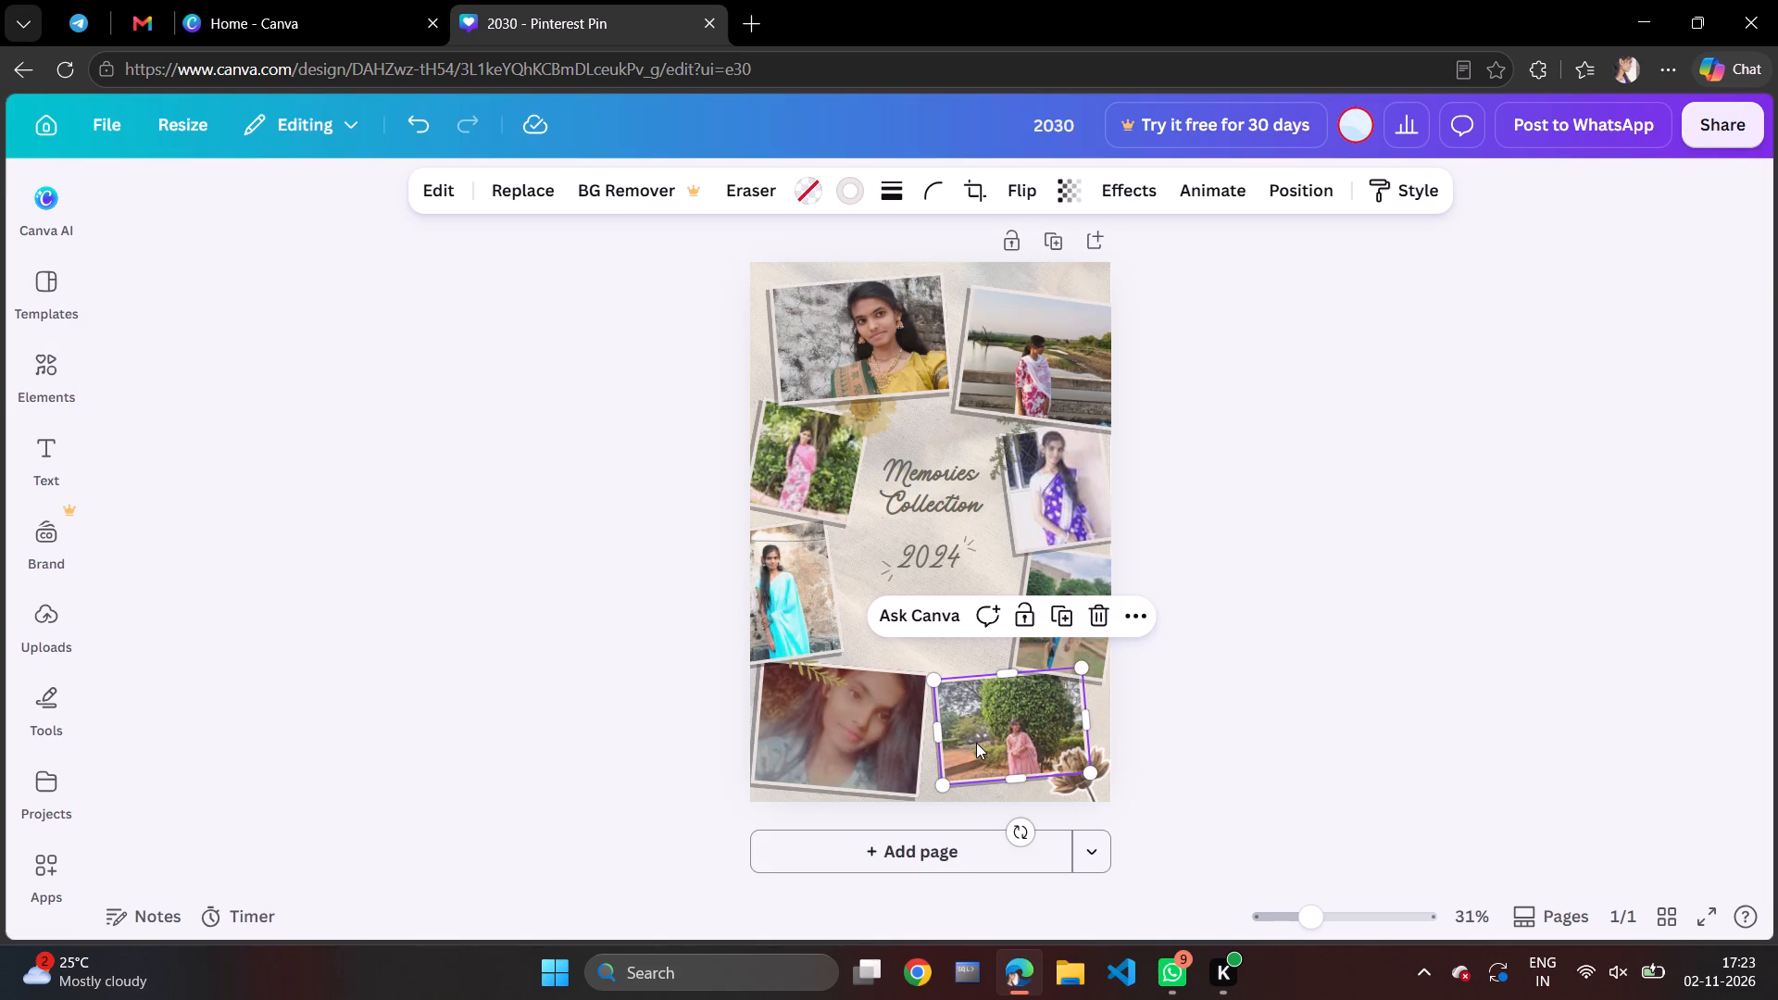
pyautogui.click(967, 191)
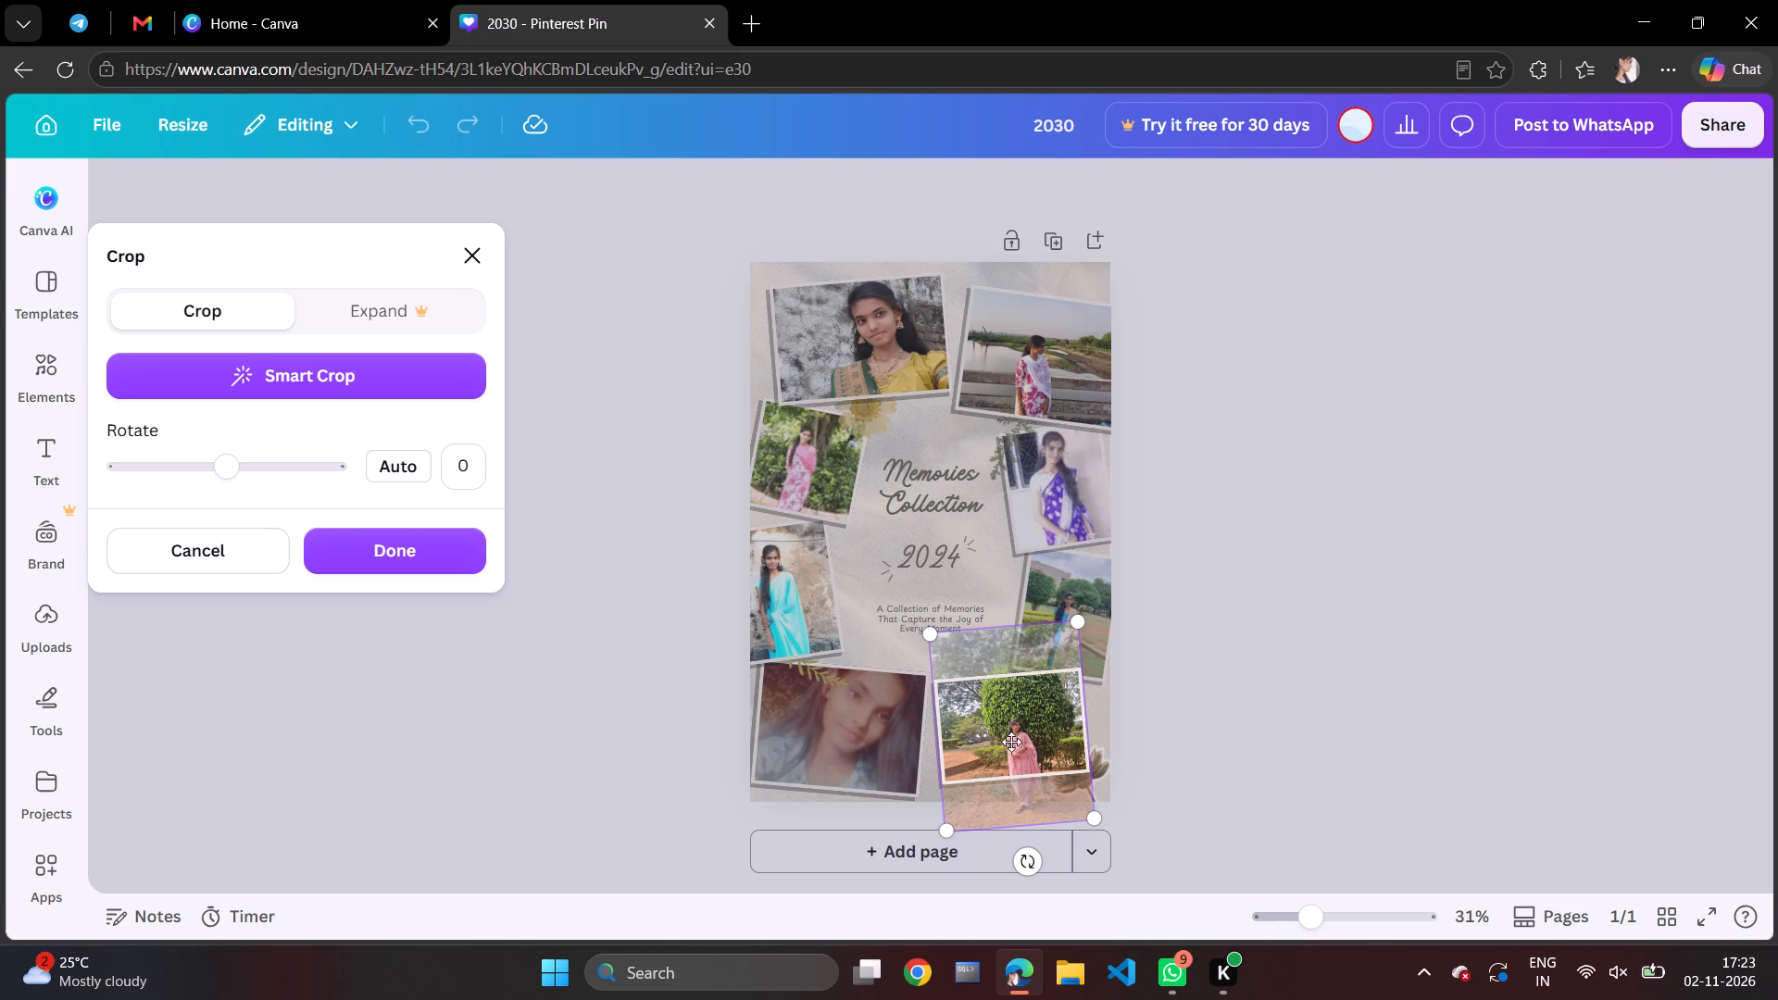
pyautogui.moveTo(1028, 743); pyautogui.dragTo(982, 719)
pyautogui.click(1287, 756)
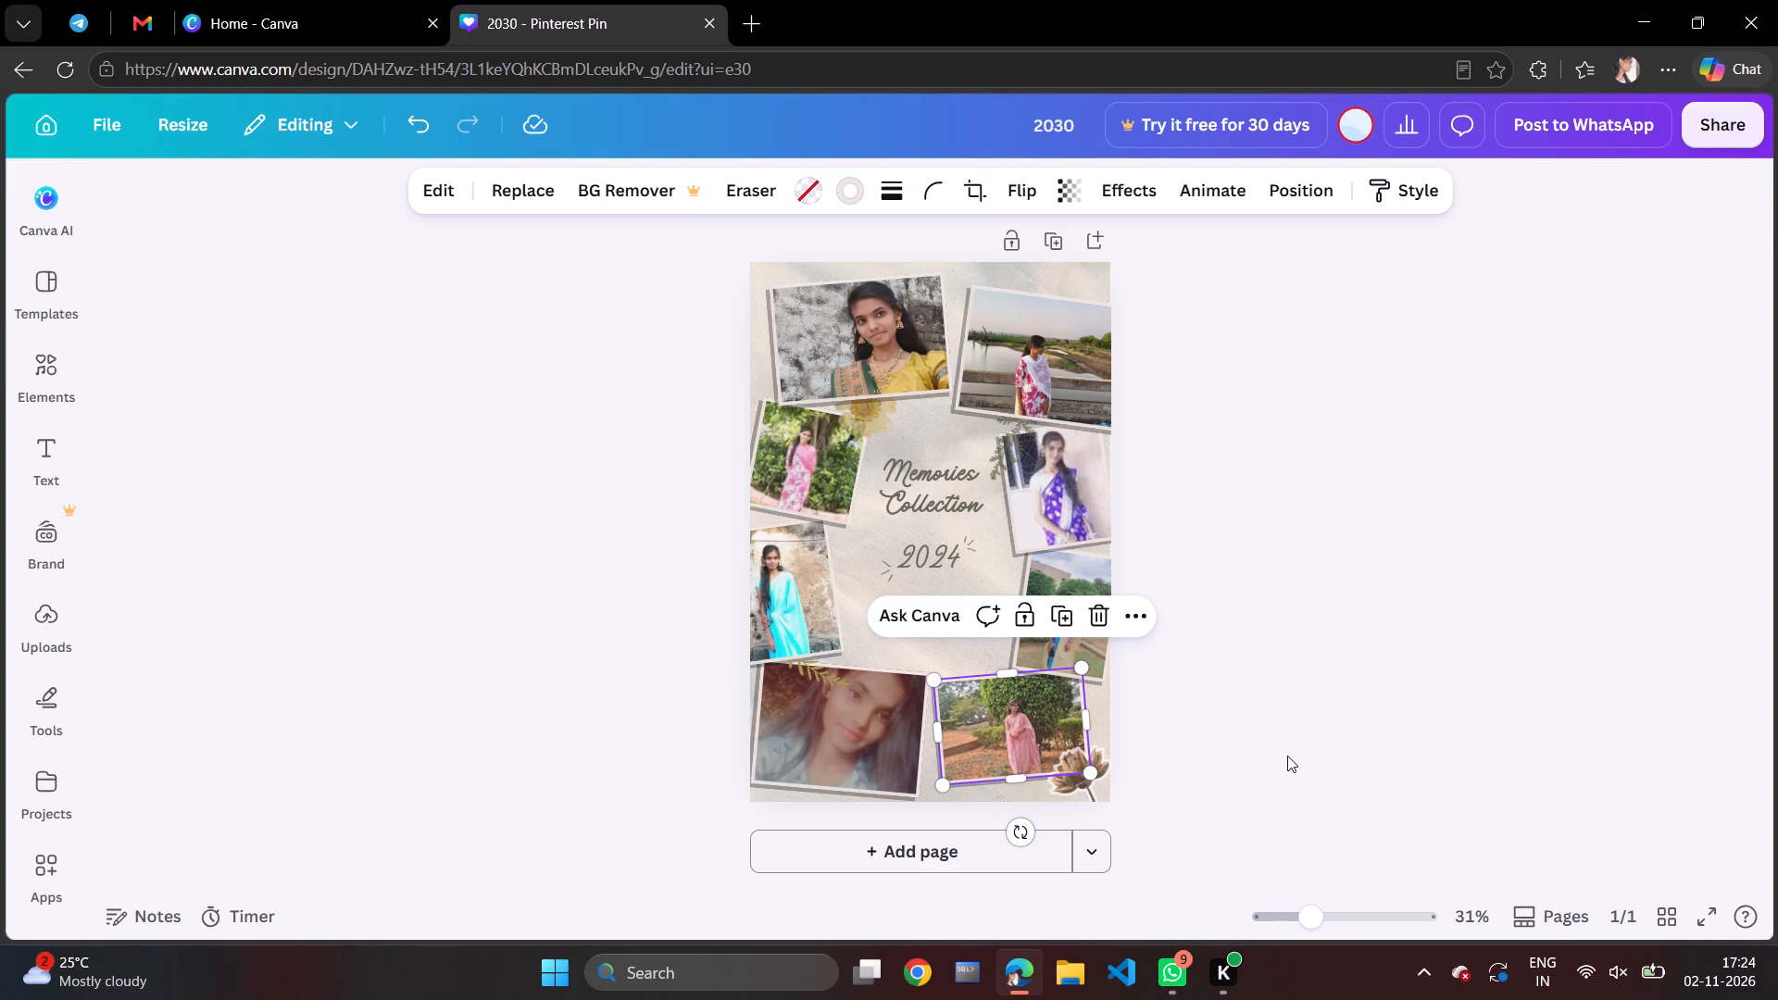
pyautogui.click(1459, 761)
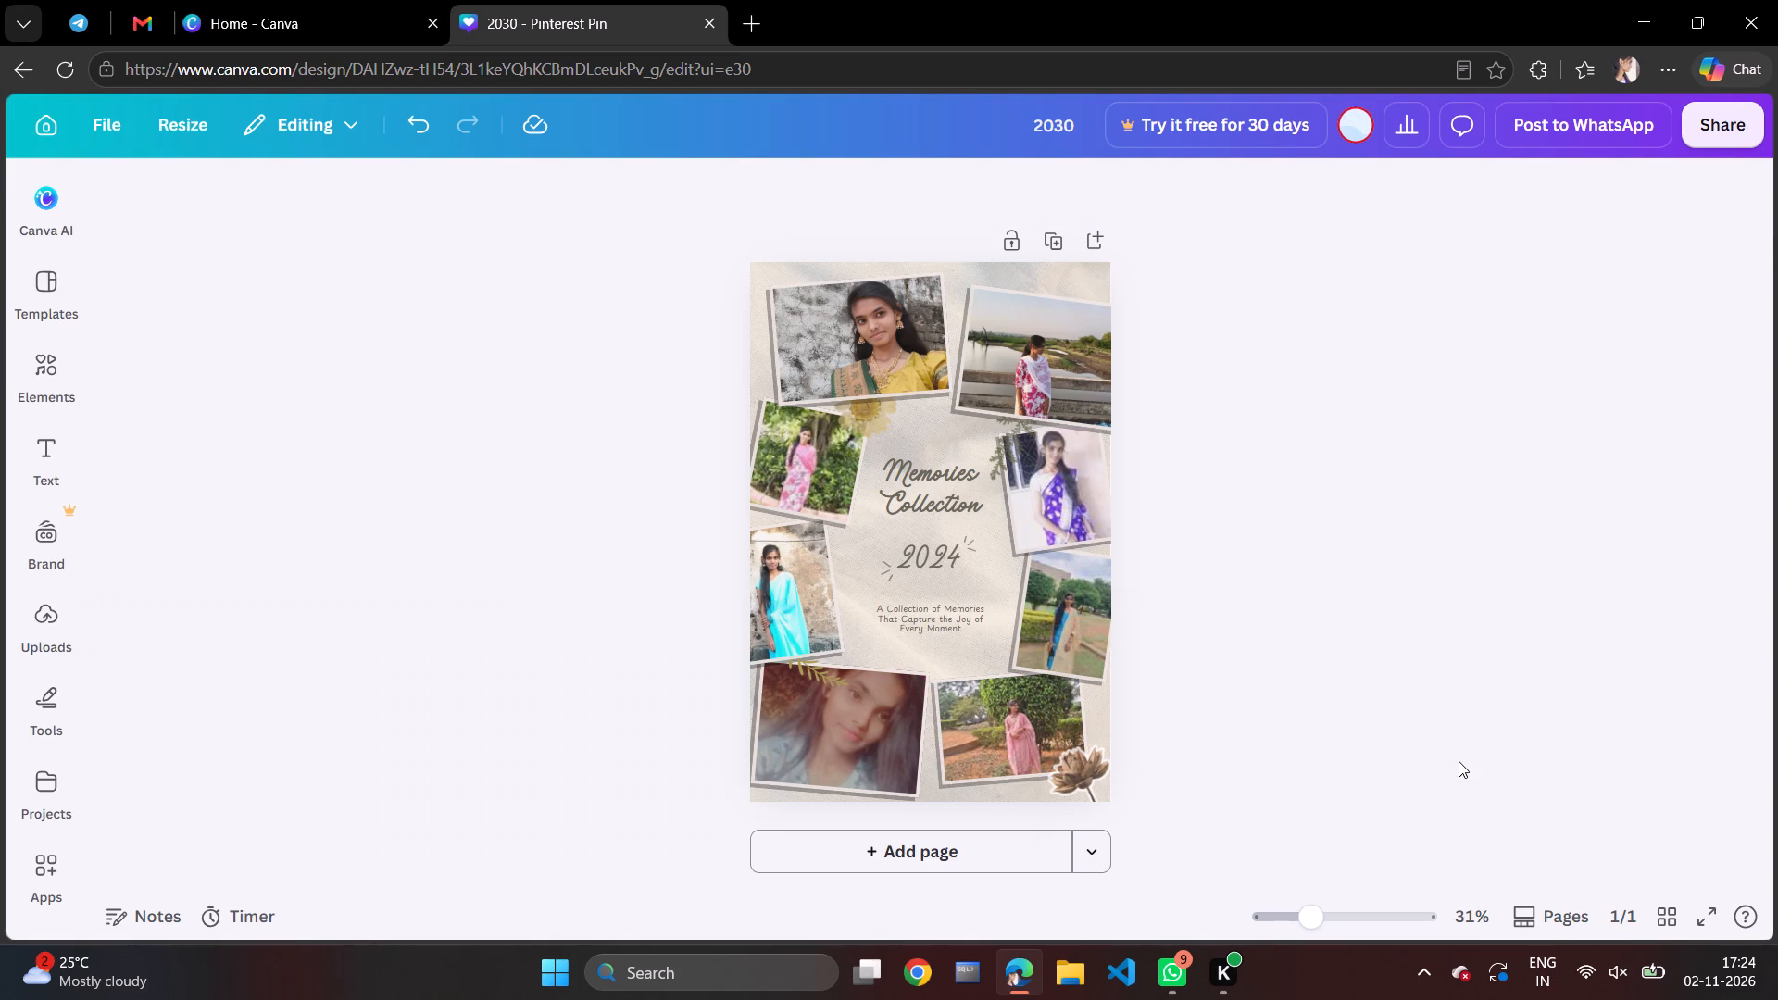
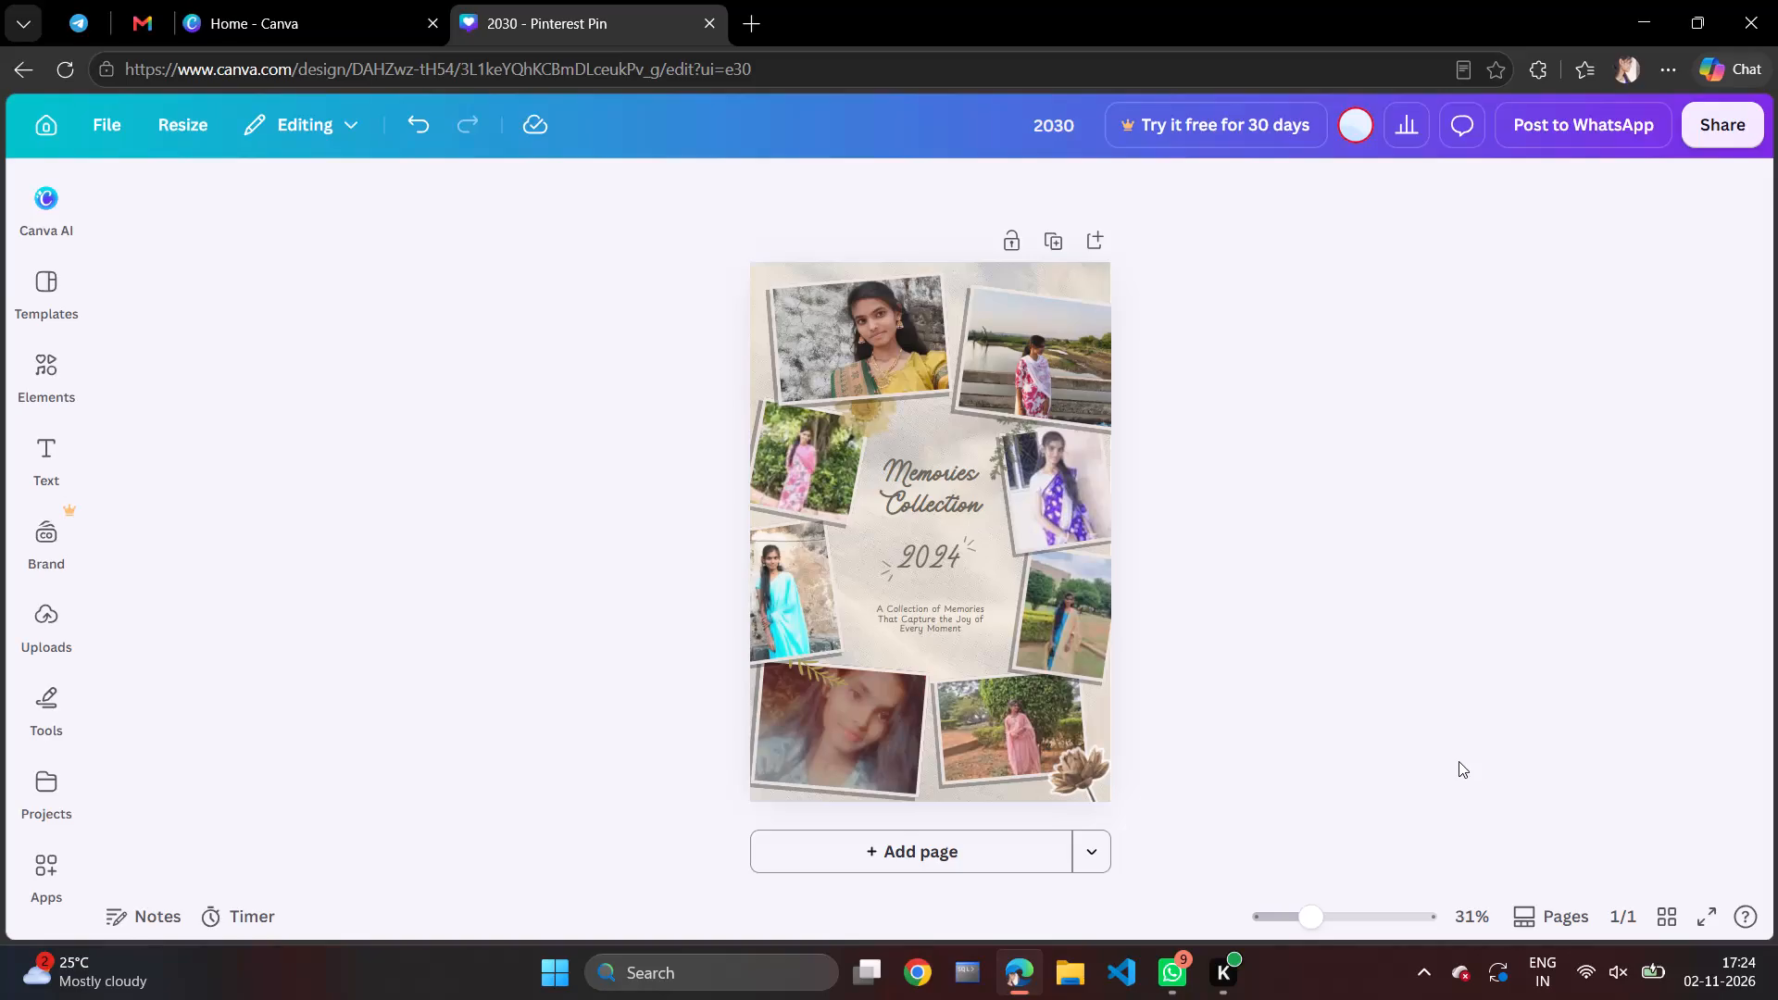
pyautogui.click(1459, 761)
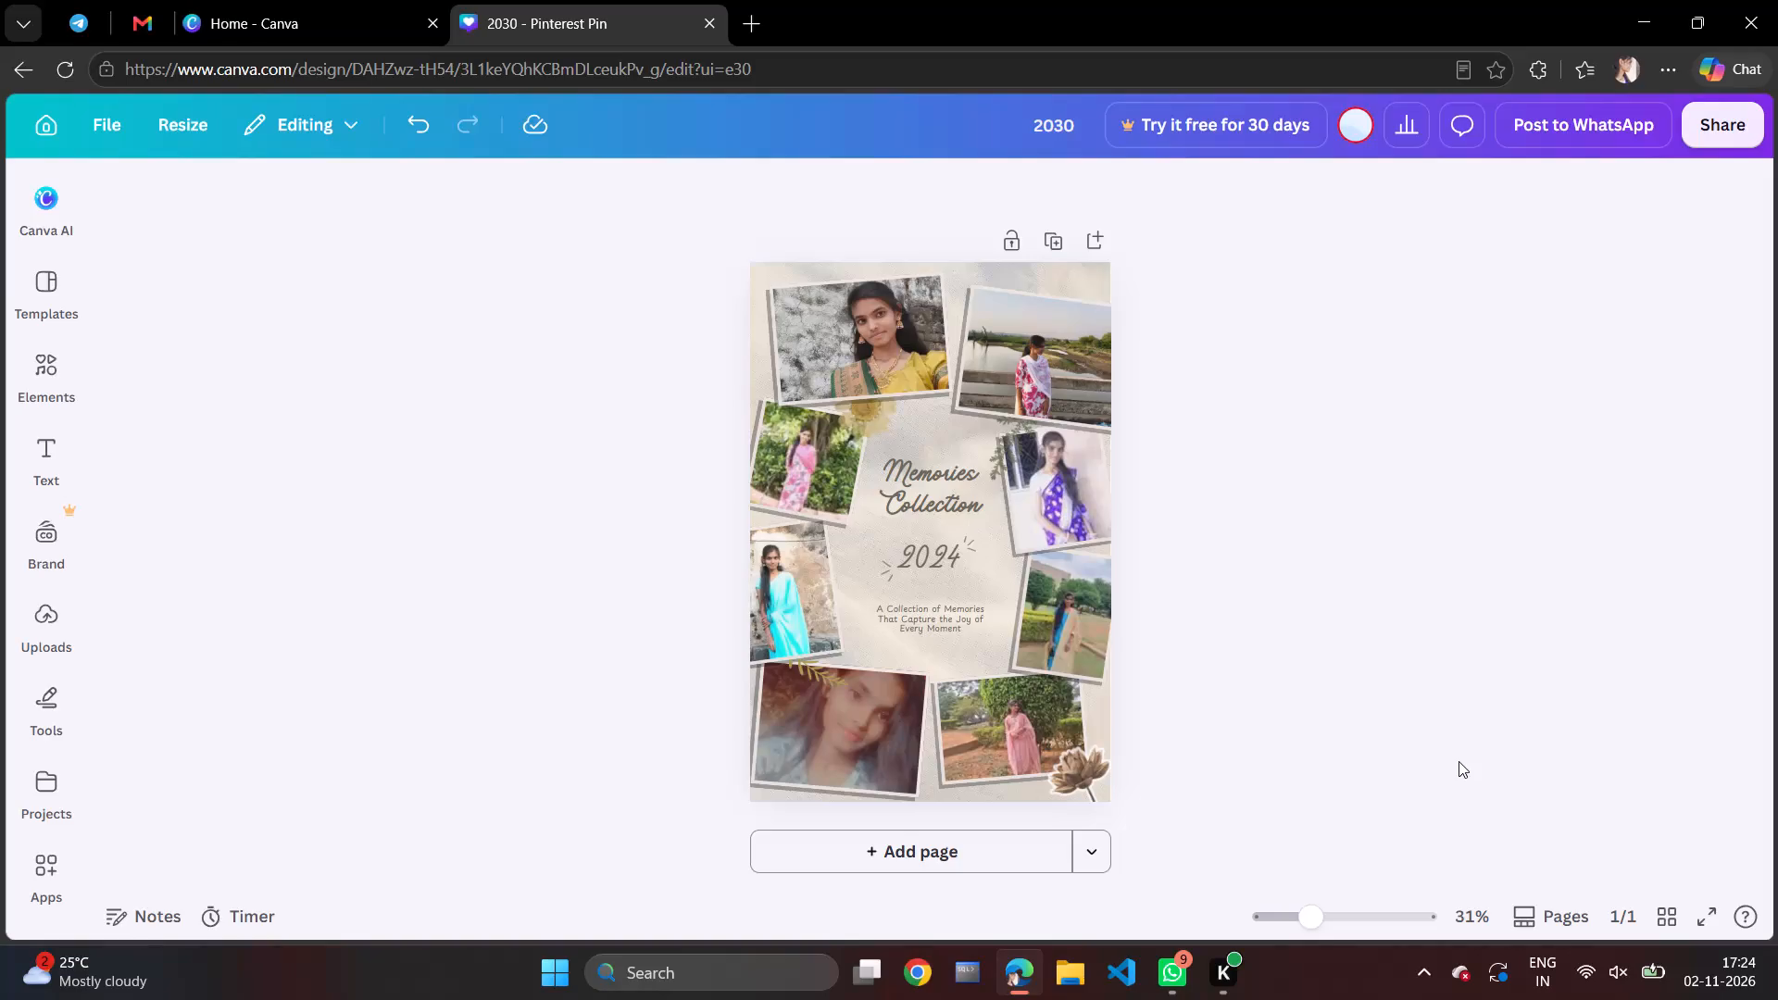
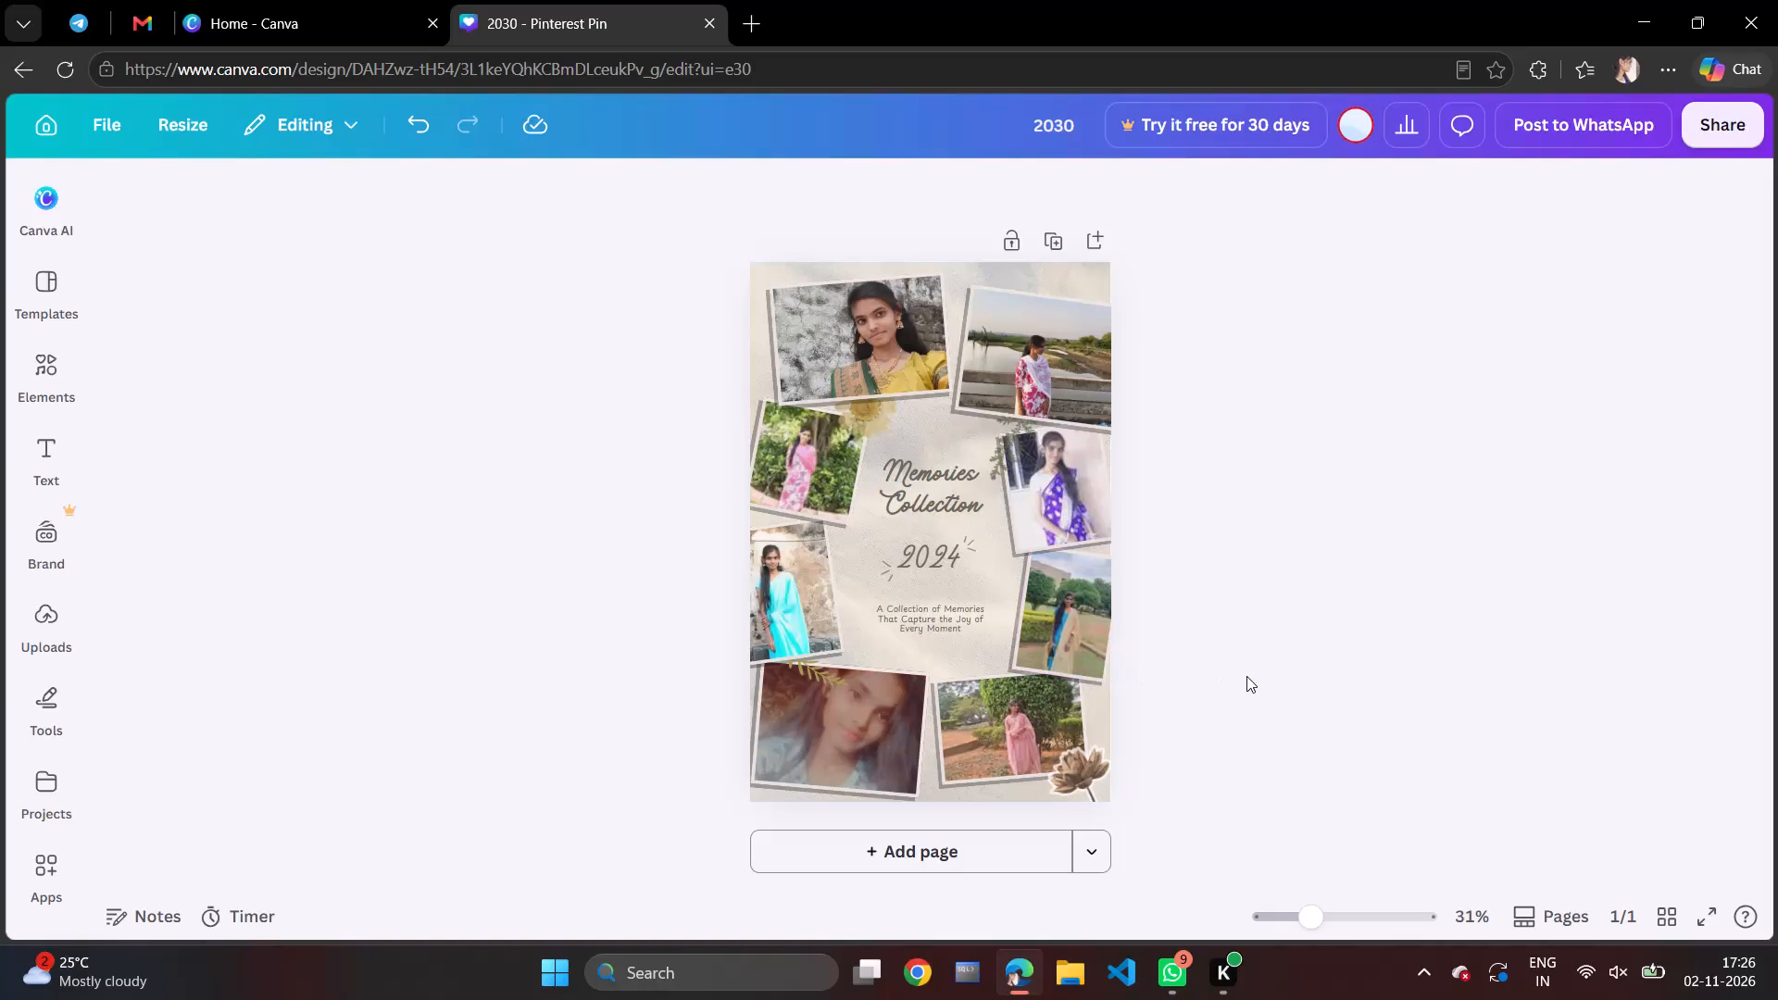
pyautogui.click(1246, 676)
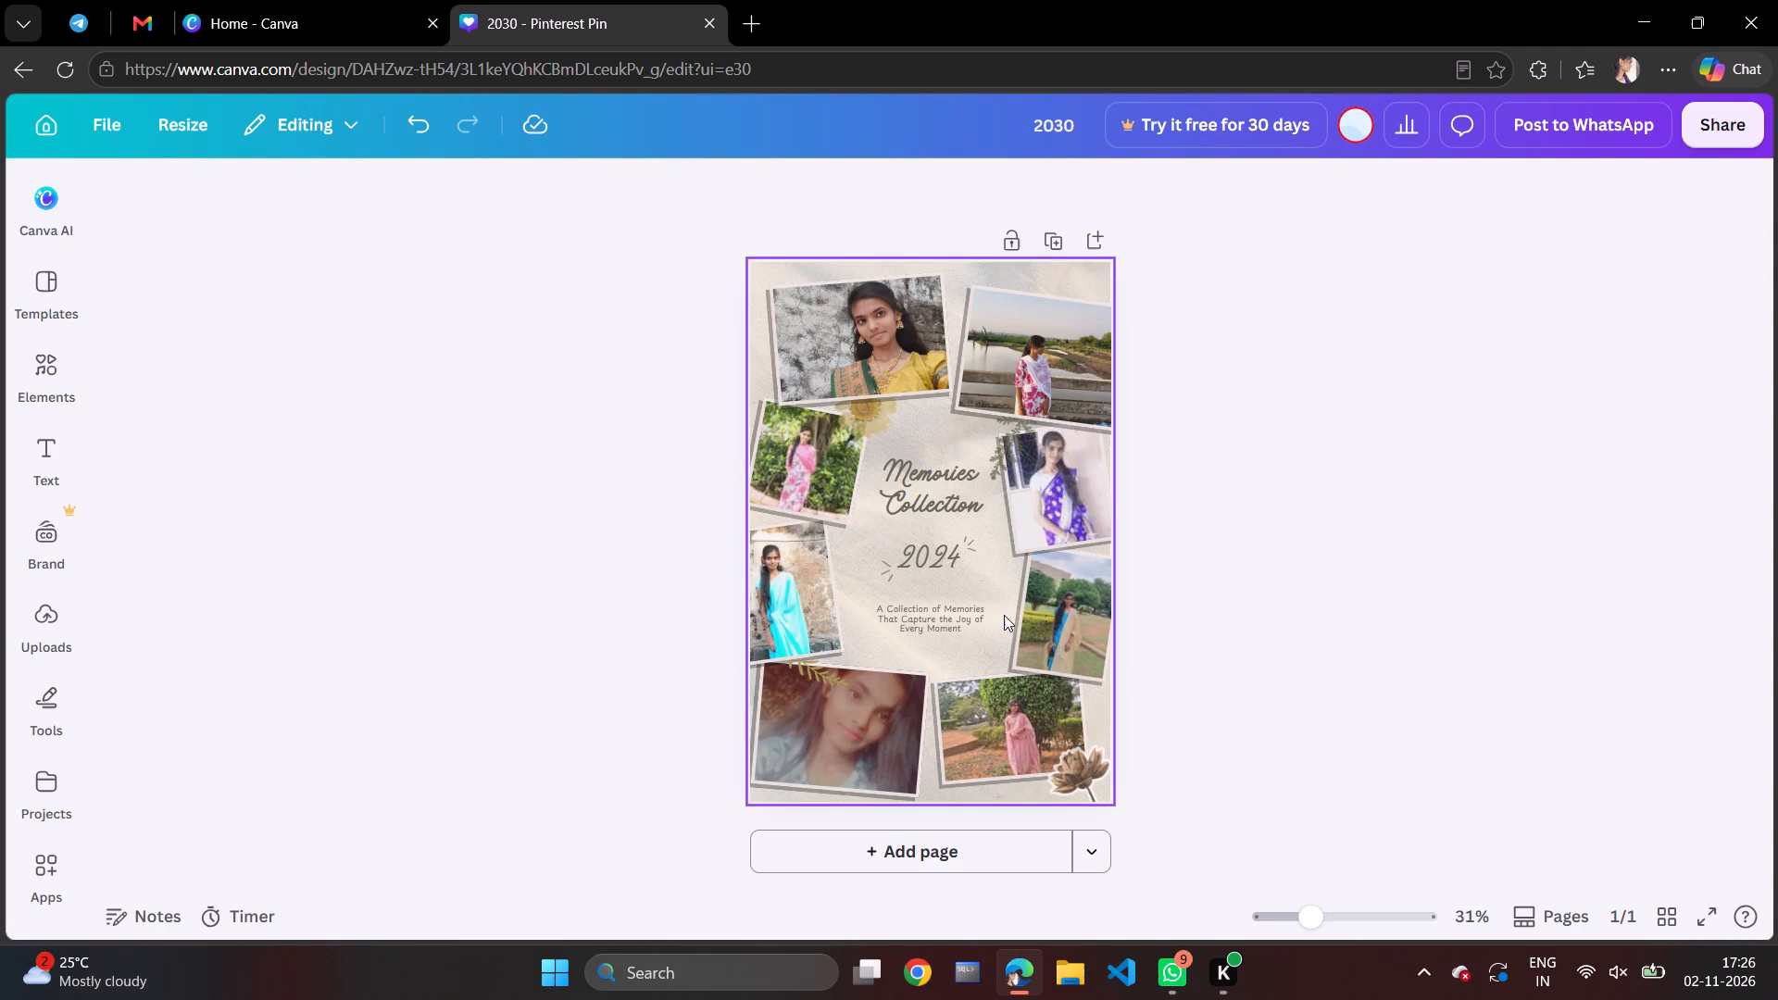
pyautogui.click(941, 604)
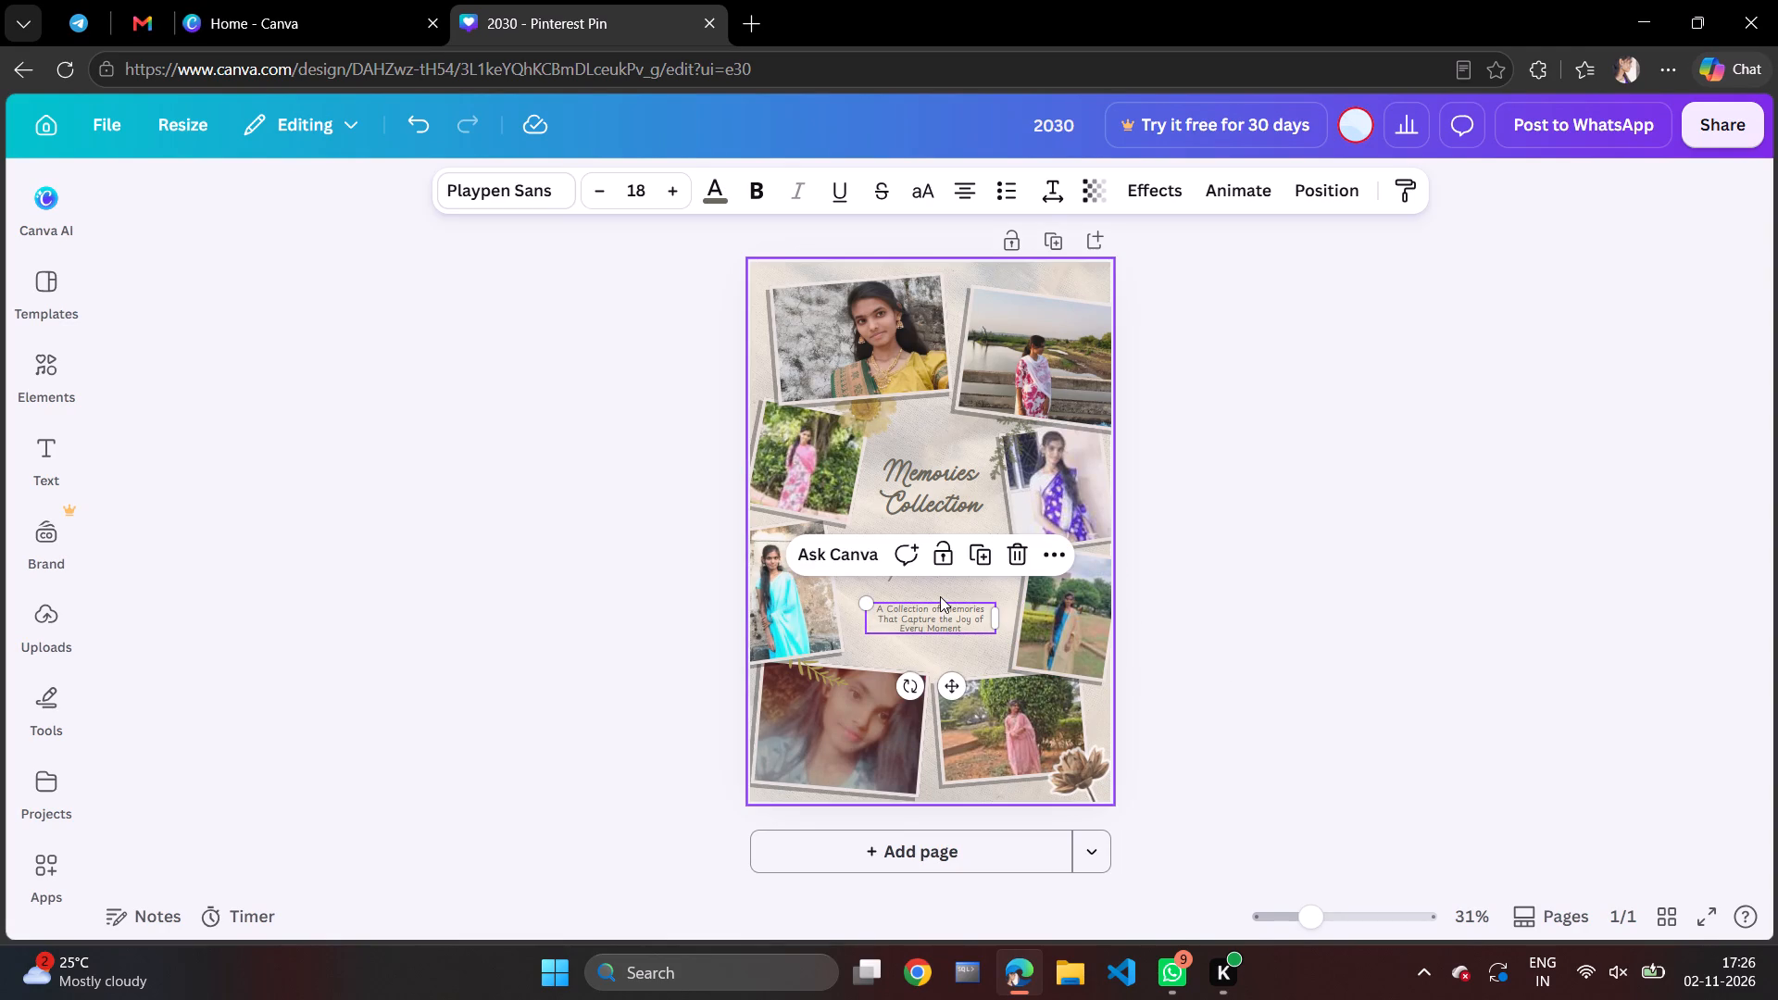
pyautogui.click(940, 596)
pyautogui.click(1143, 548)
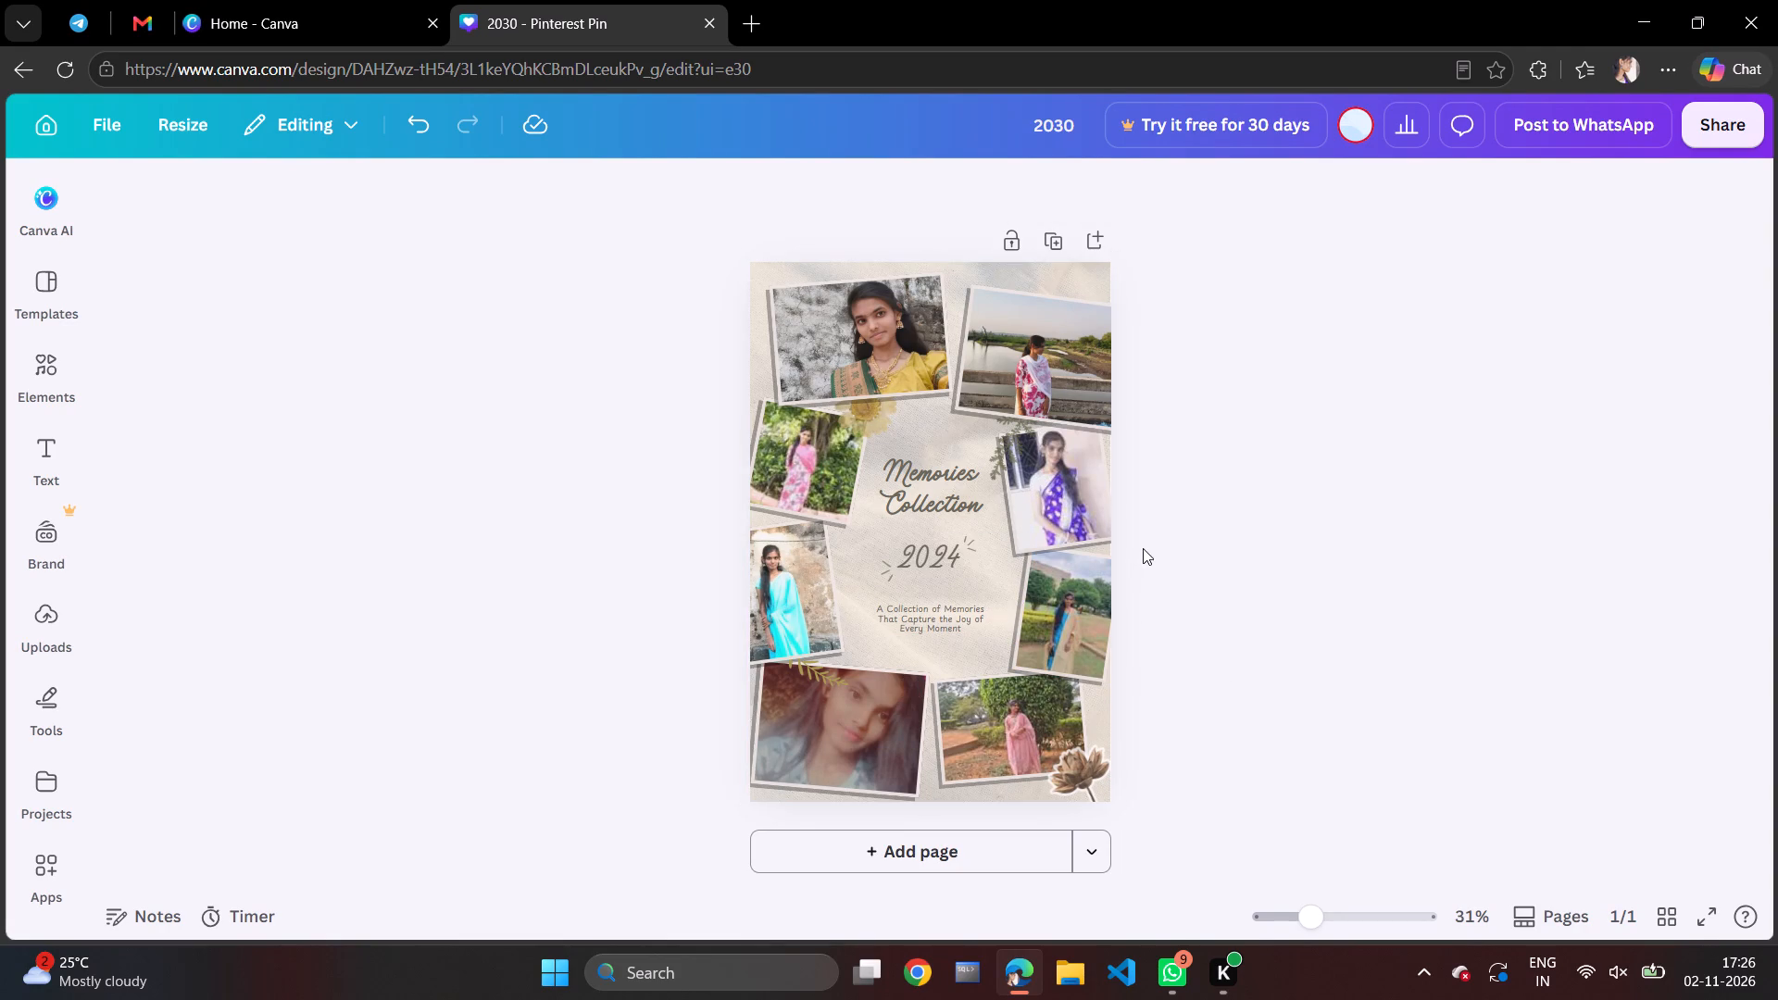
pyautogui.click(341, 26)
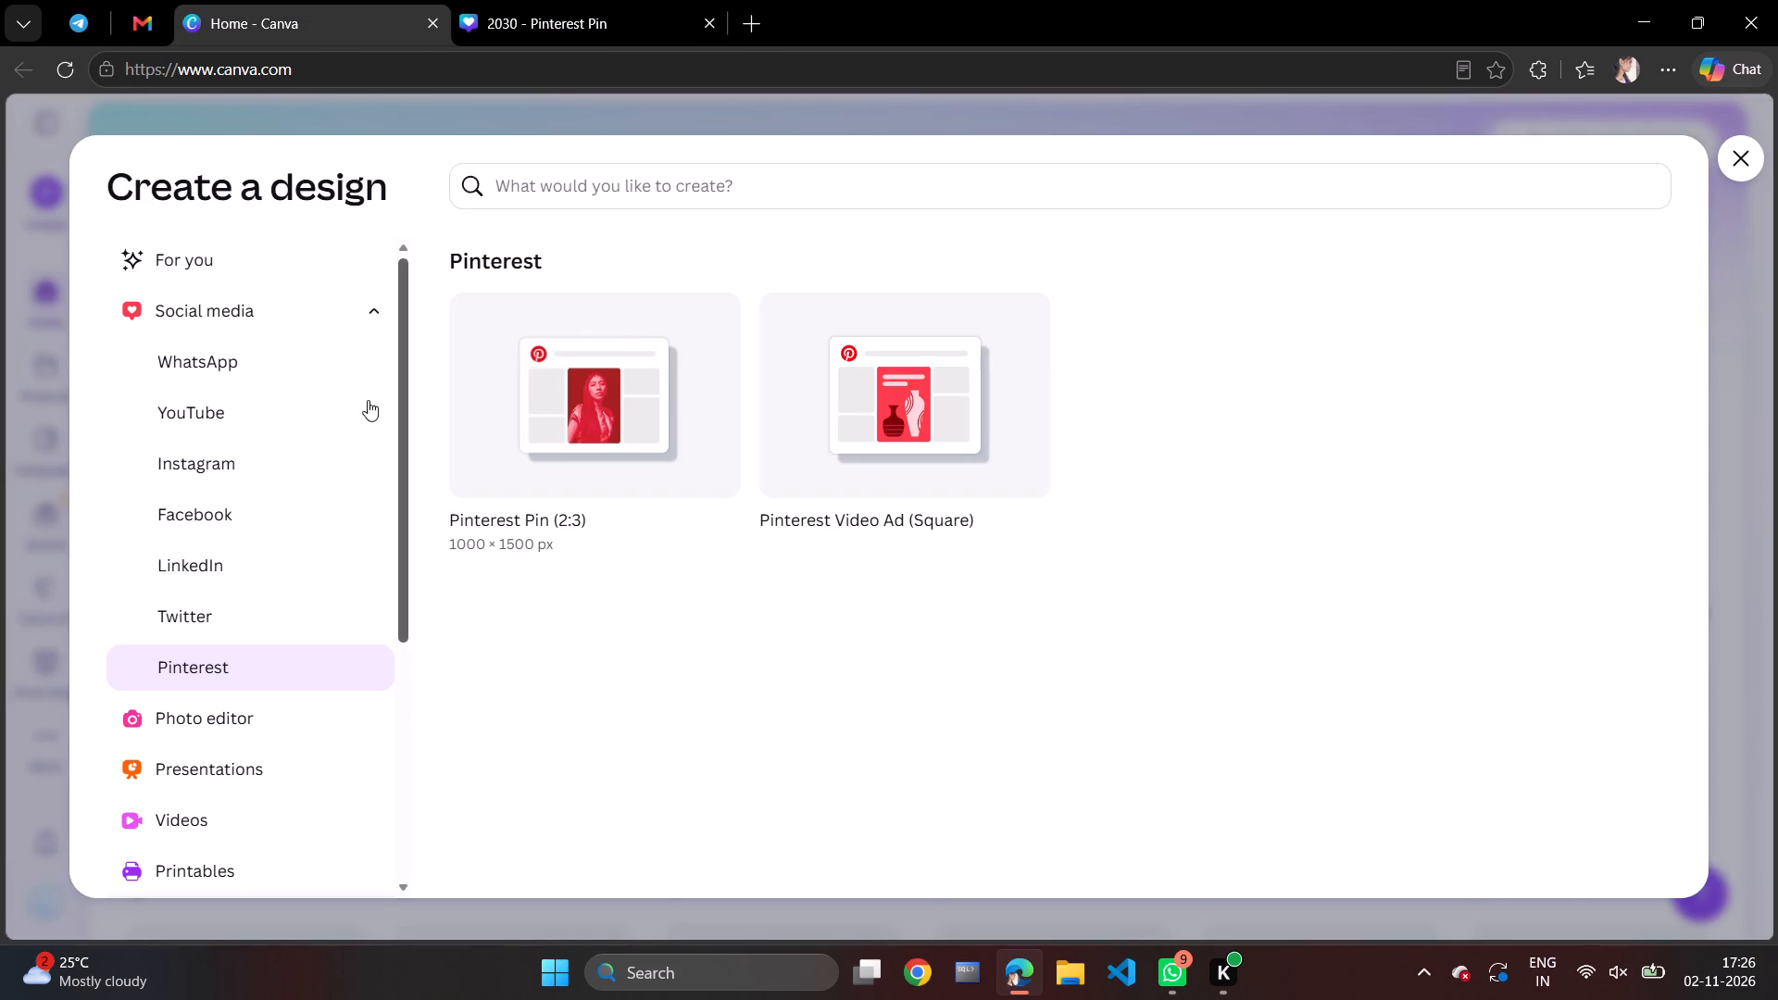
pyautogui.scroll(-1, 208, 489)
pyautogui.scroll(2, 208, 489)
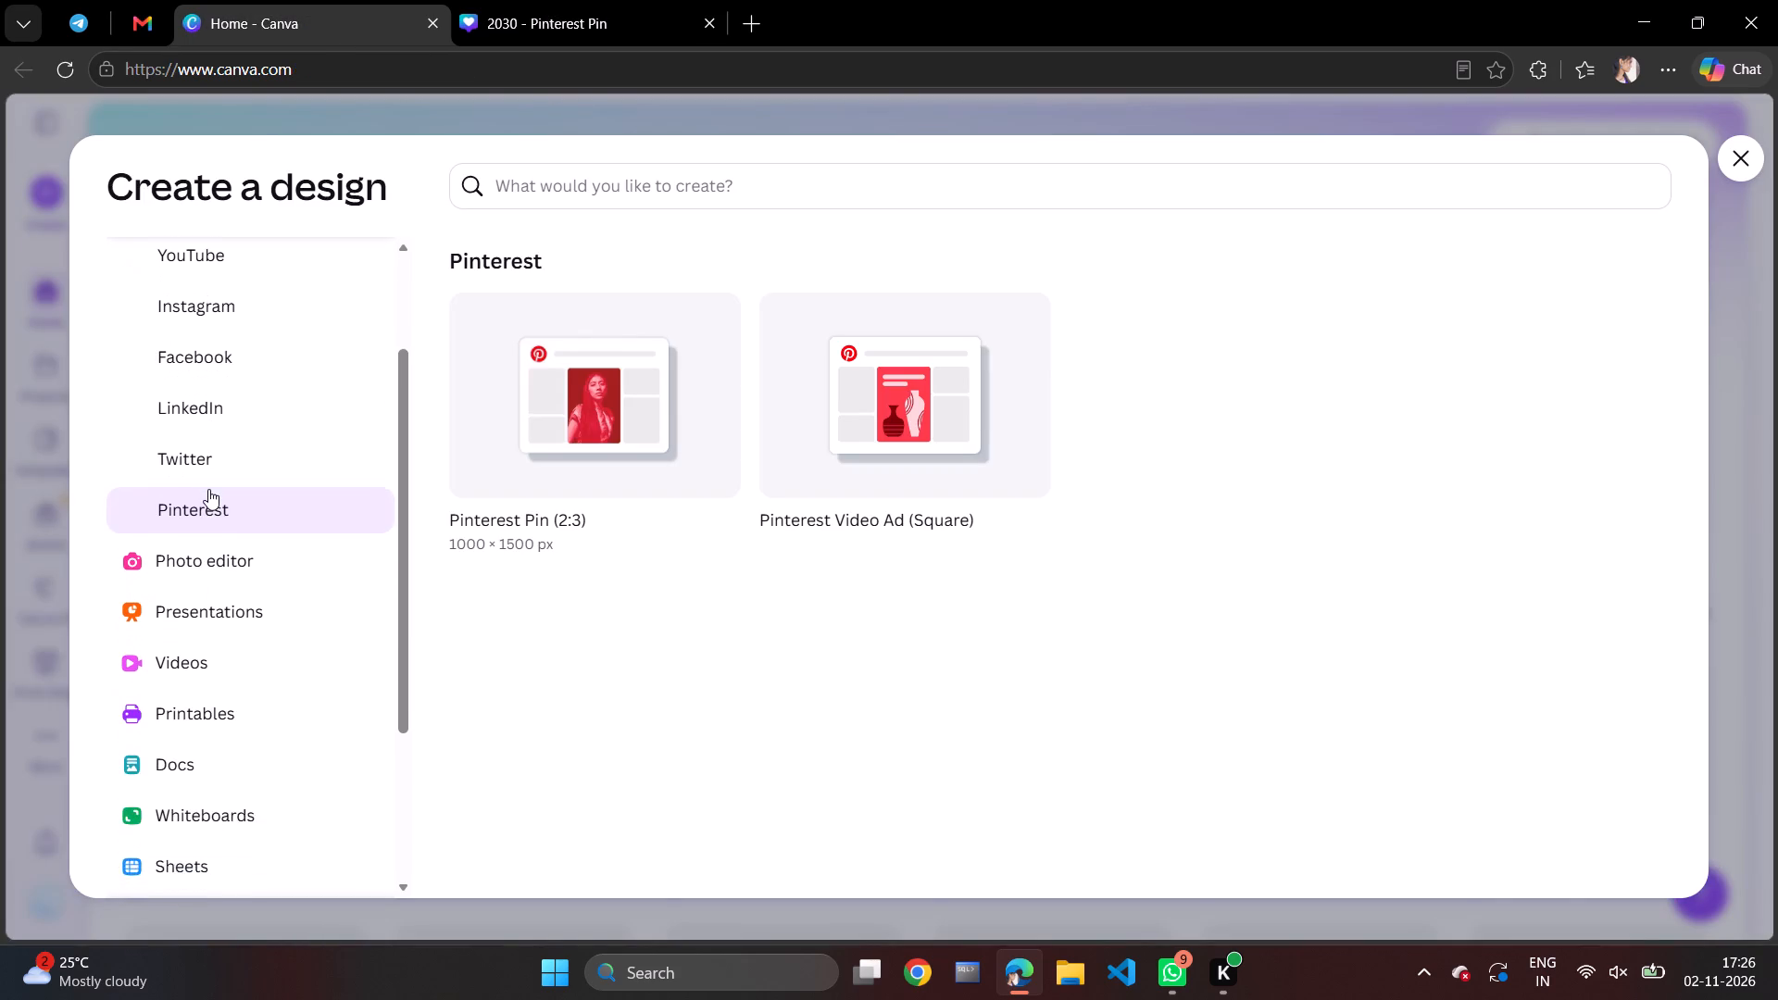